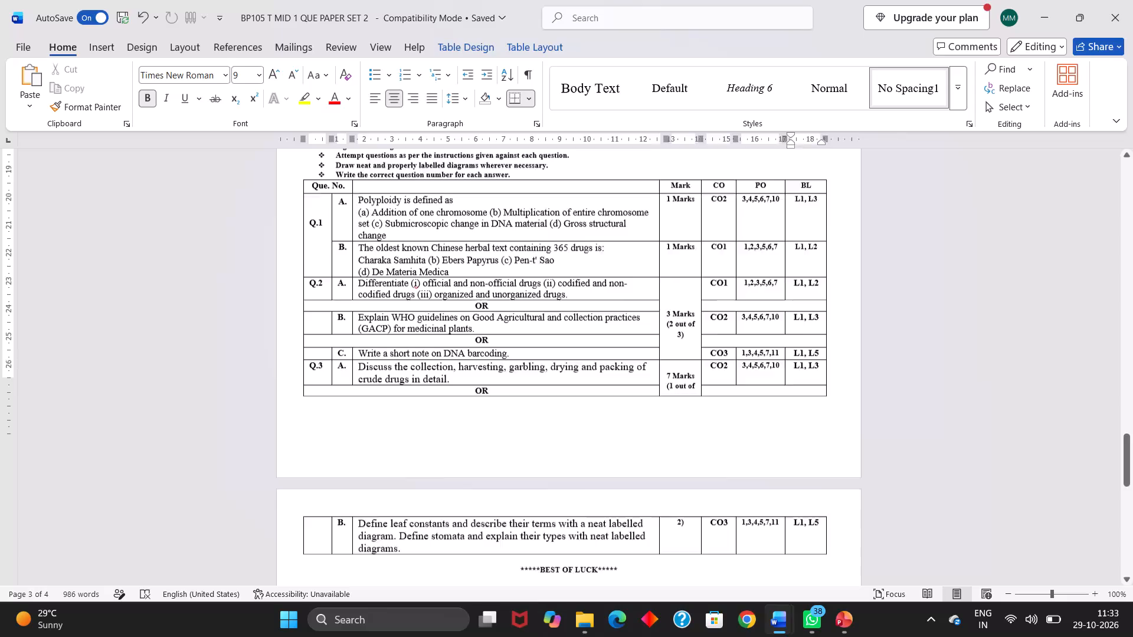
Set the question text column in the lower copy of the exam paper's table on page 3 to 9 pt.
scroll(546, 360, up, 3)
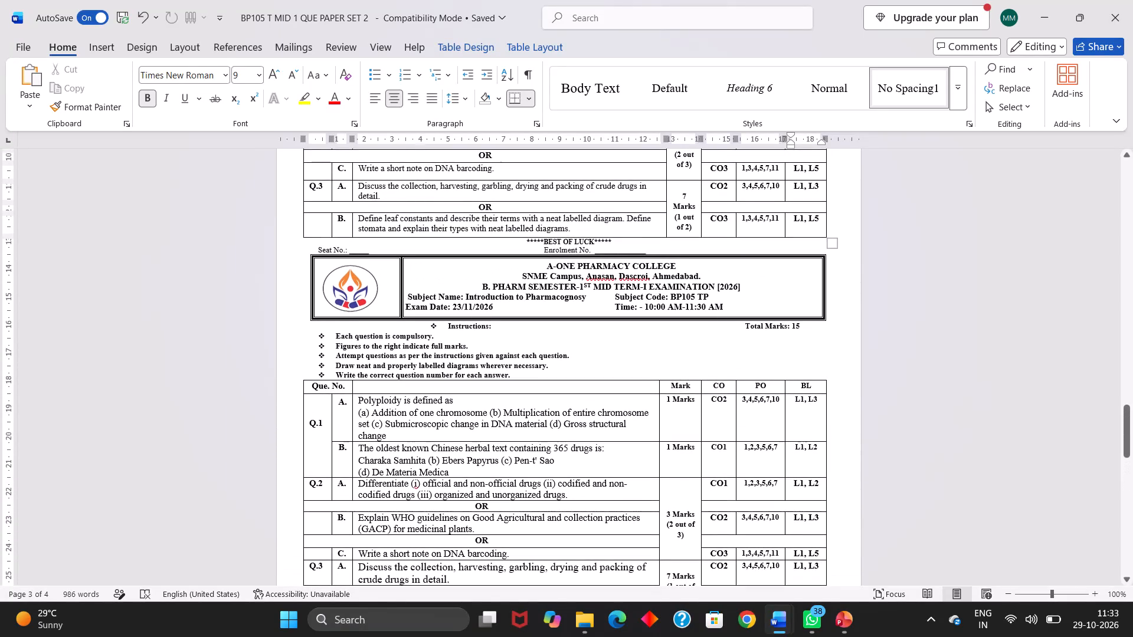
drag(360, 399, 521, 591)
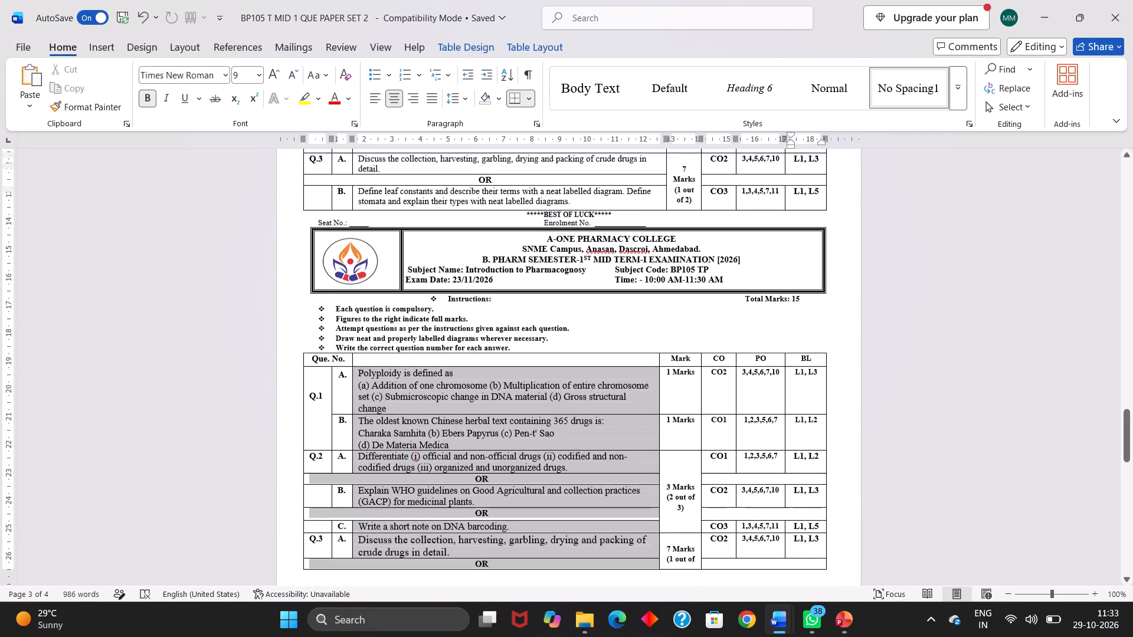
drag(521, 591, 546, 493)
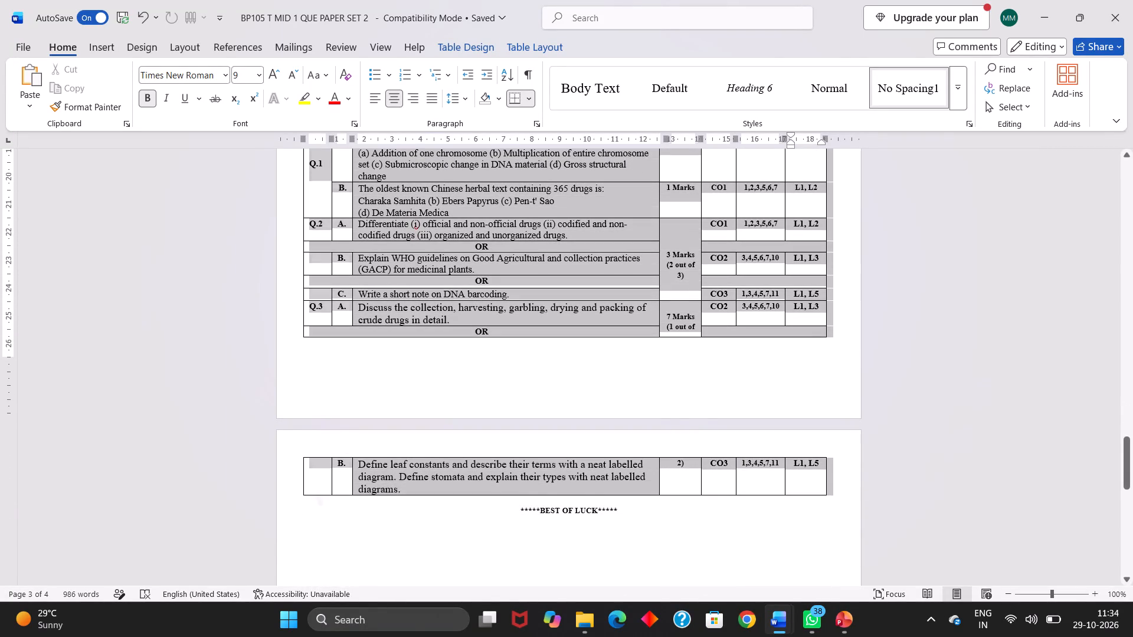
drag(546, 493, 583, 494)
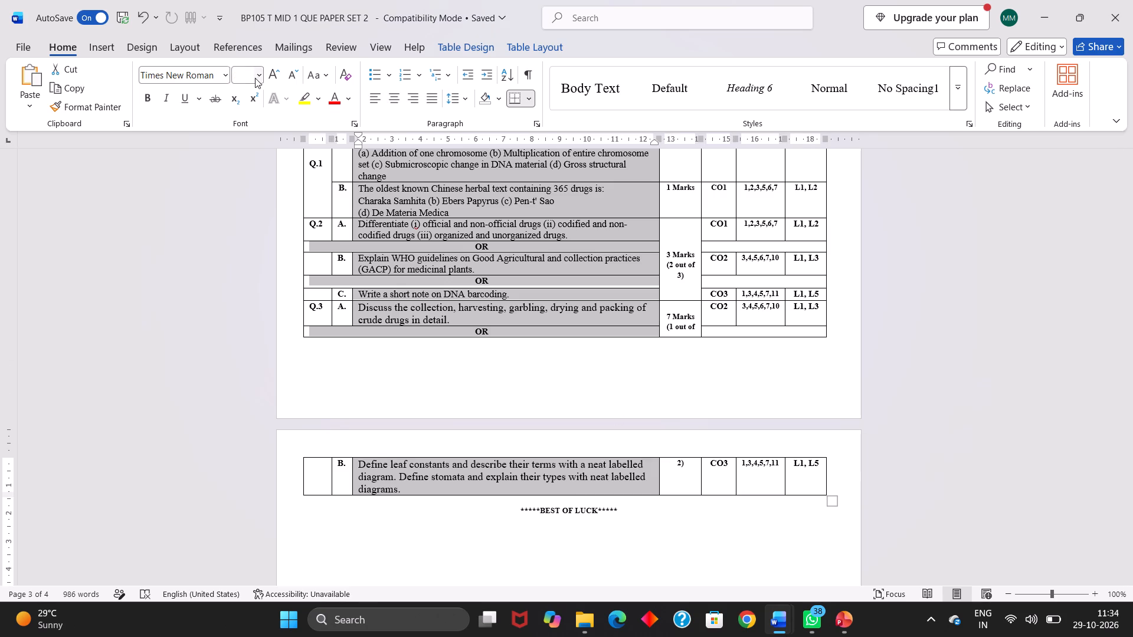
click(258, 77)
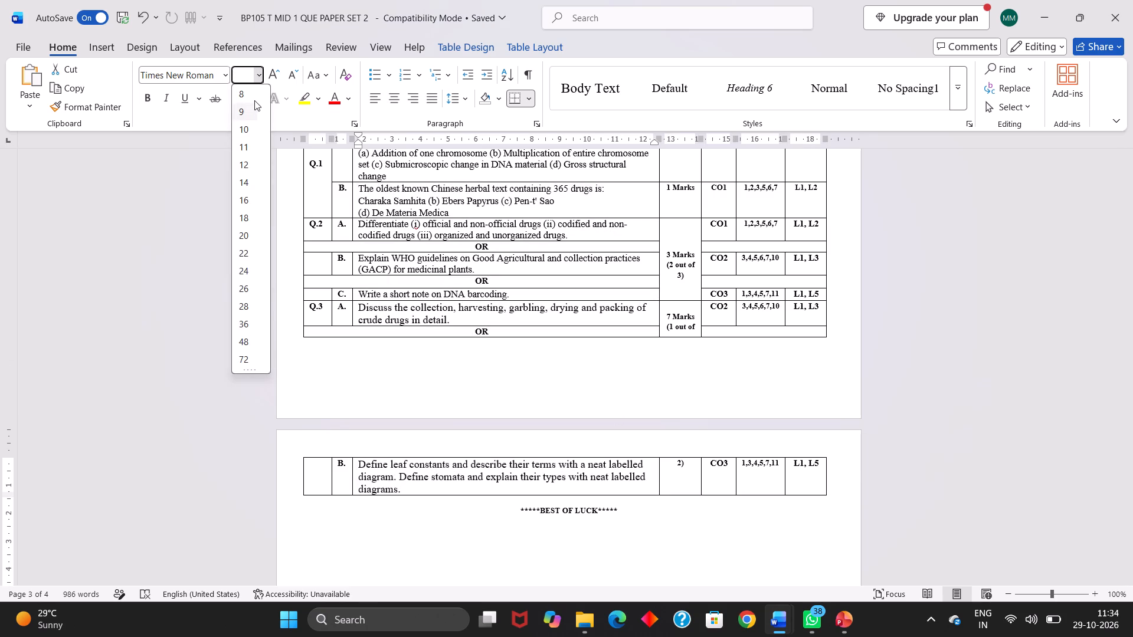
click(256, 98)
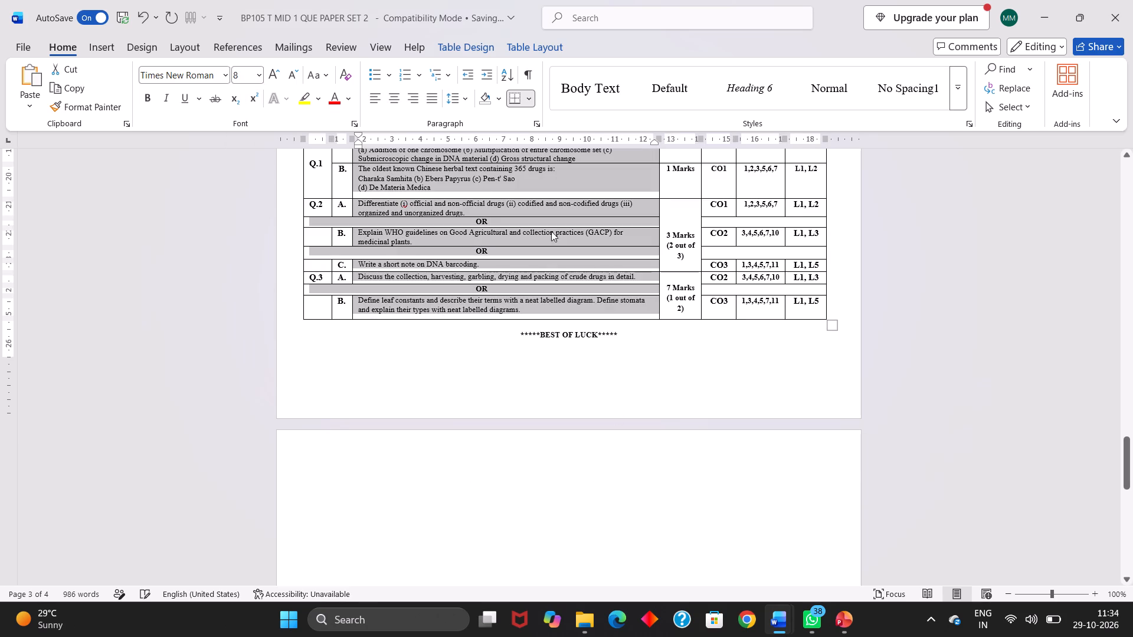
click(280, 74)
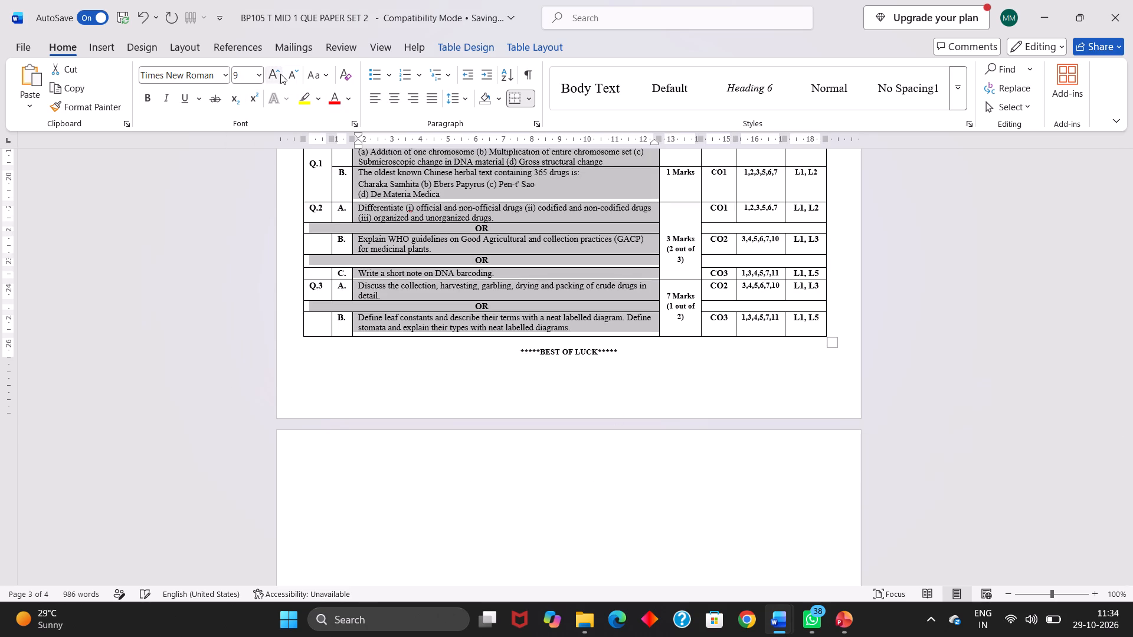
click(561, 383)
Review the layout of both exam paper copies on page 3 and the outcome tables on the preceding pages.
scroll(561, 383, up, 1)
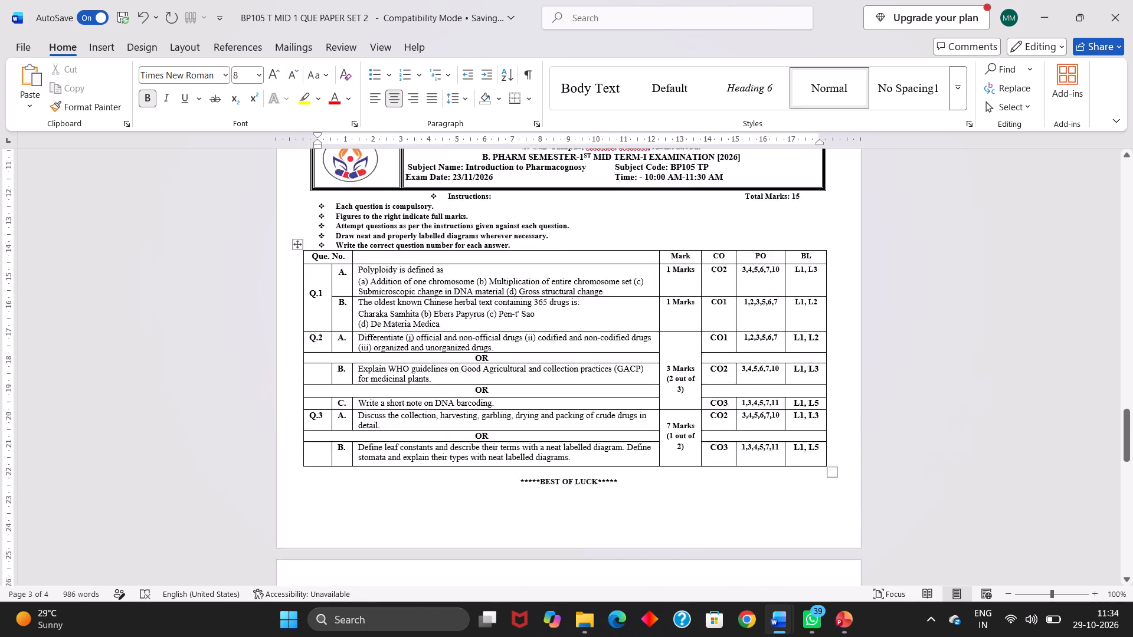
scroll(561, 383, up, 2)
scroll(561, 383, down, 1)
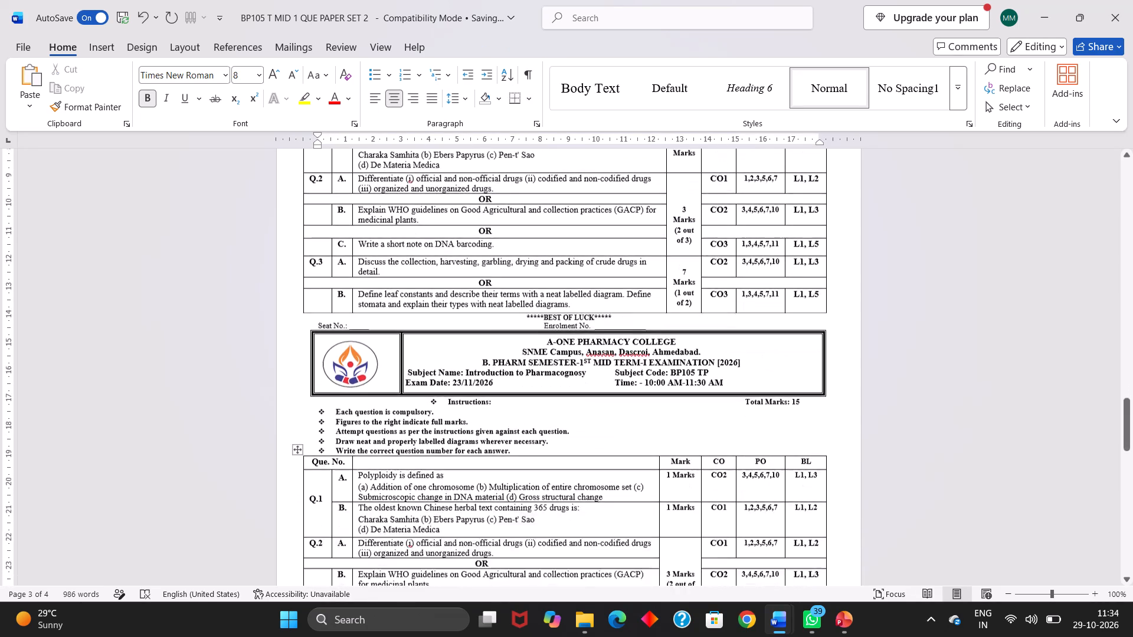
scroll(561, 383, down, 1)
scroll(561, 383, right, 1)
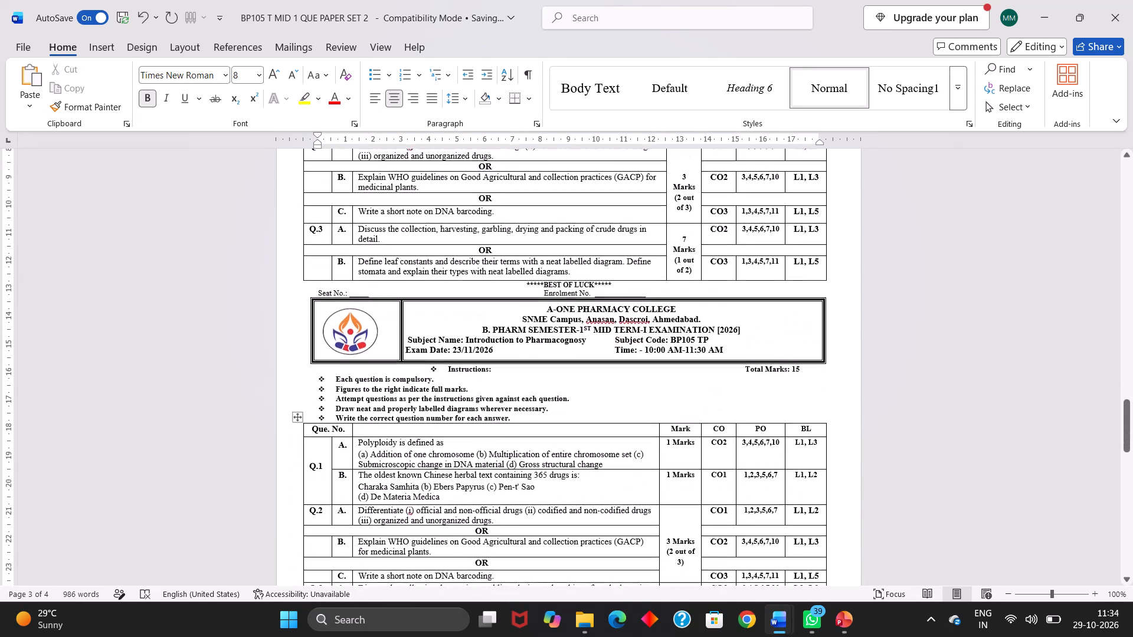
scroll(561, 383, right, 1)
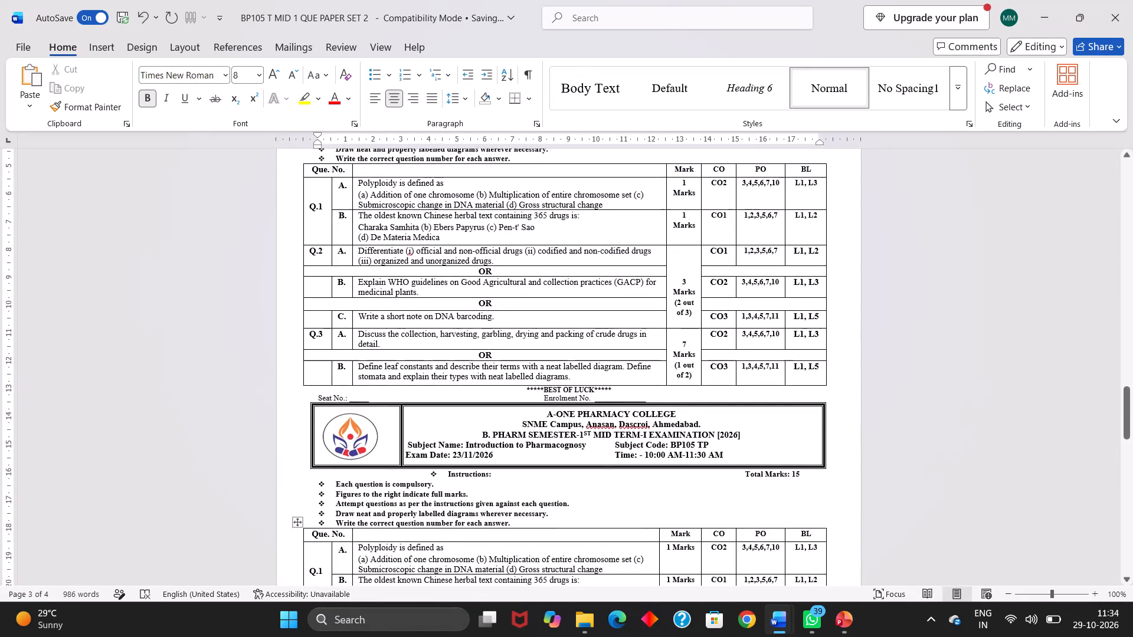
scroll(561, 383, right, 1)
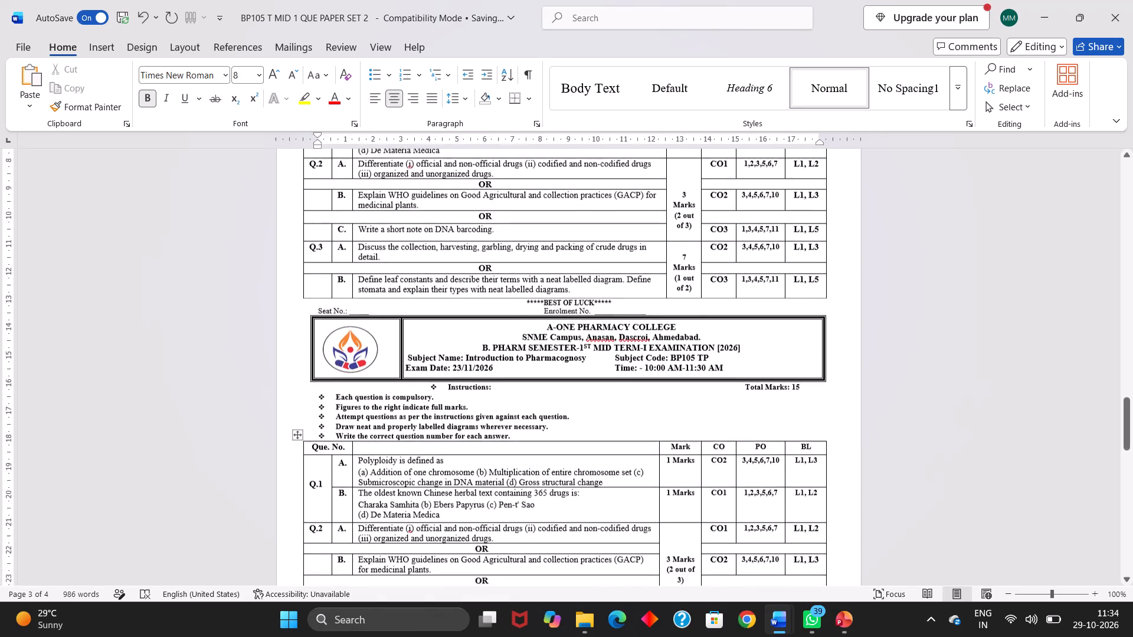
scroll(561, 383, right, 1)
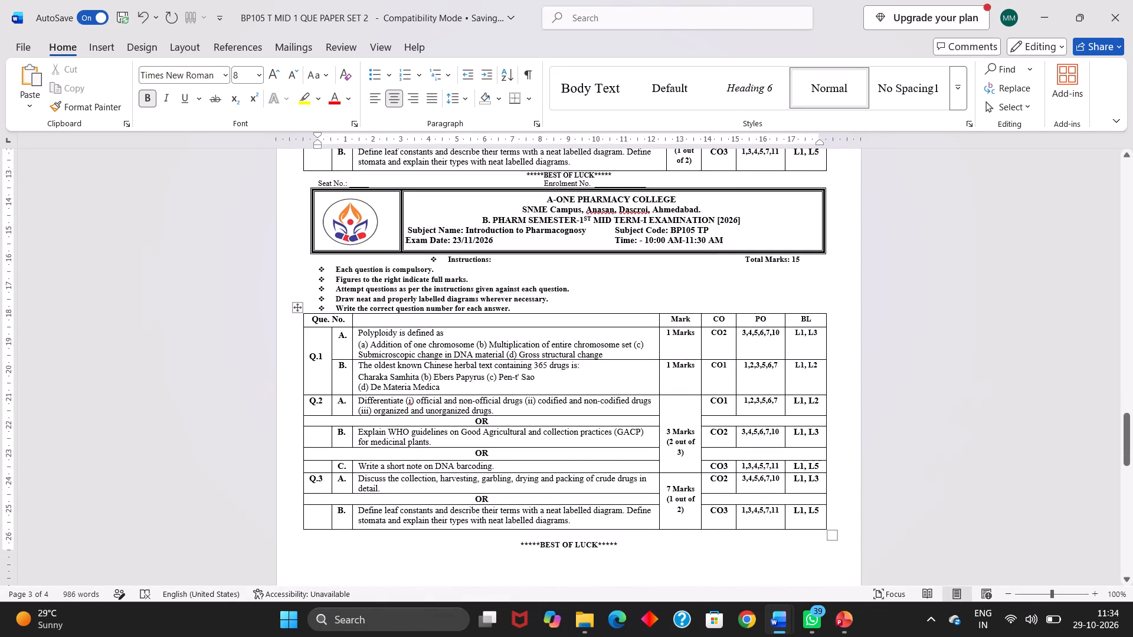
scroll(731, 491, down, 1)
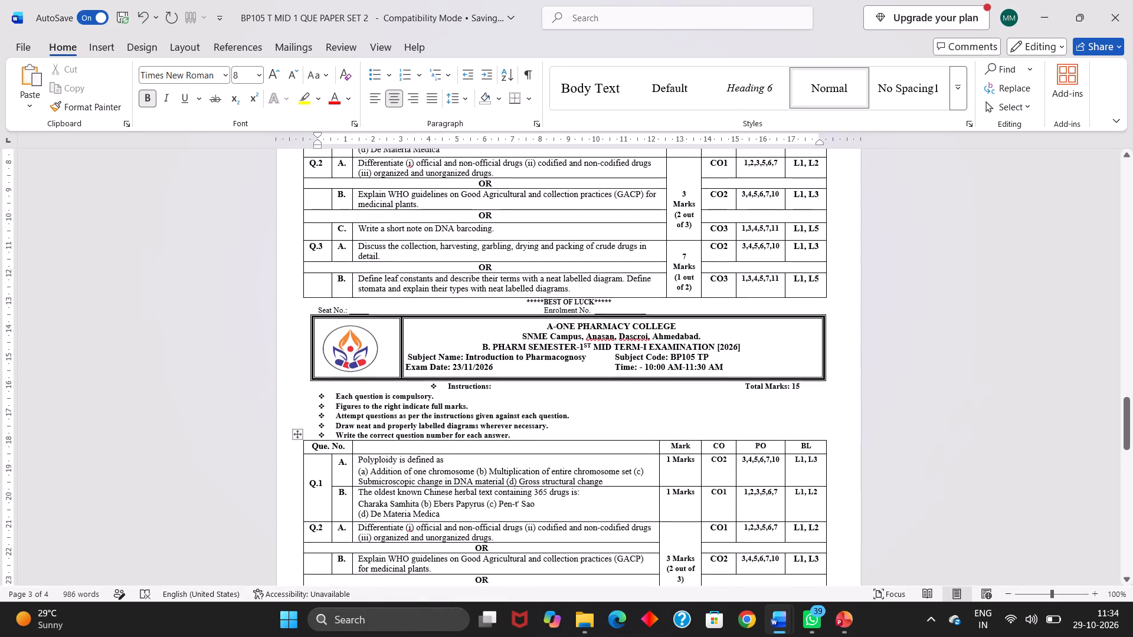
scroll(731, 491, down, 1)
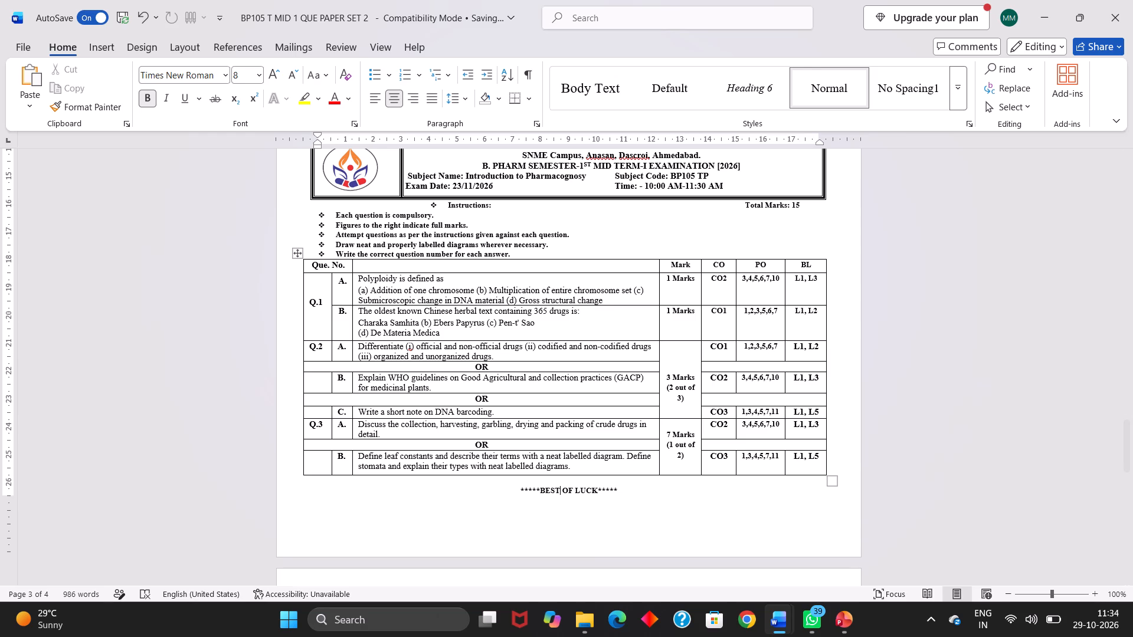
scroll(585, 409, up, 1)
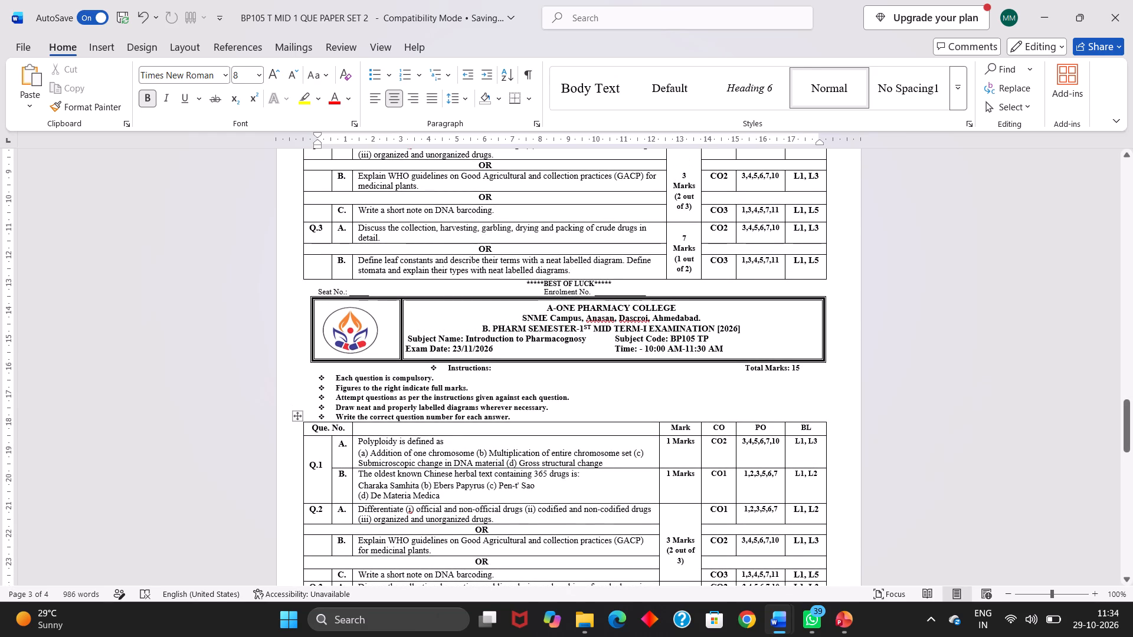
scroll(585, 409, up, 1)
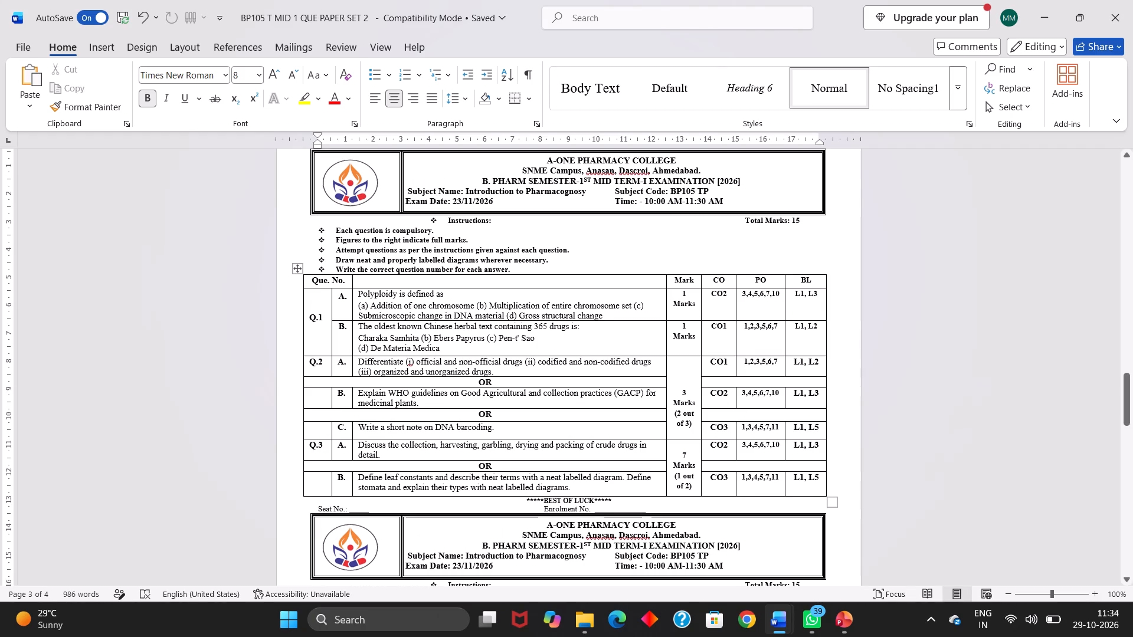
scroll(523, 277, up, 3)
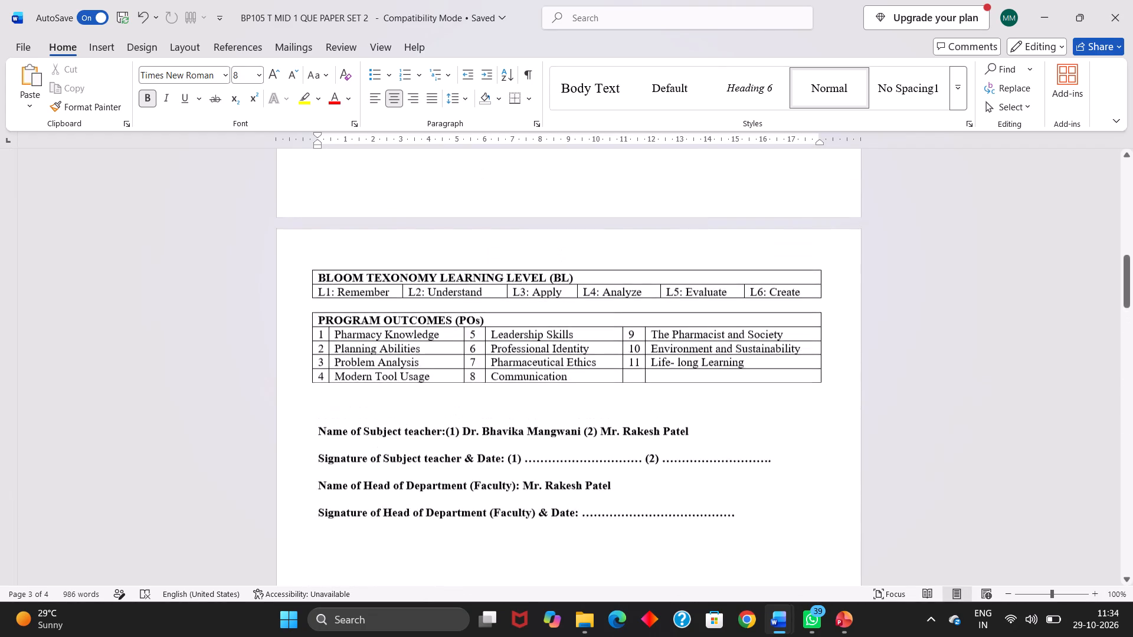
scroll(523, 277, up, 6)
scroll(523, 277, down, 3)
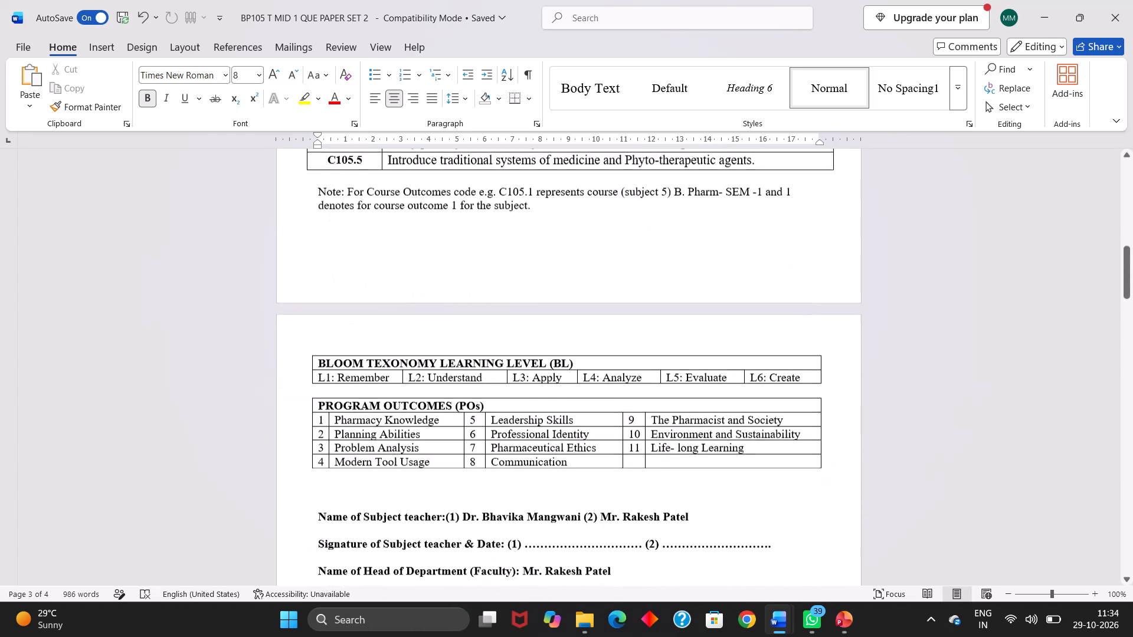
scroll(523, 277, down, 6)
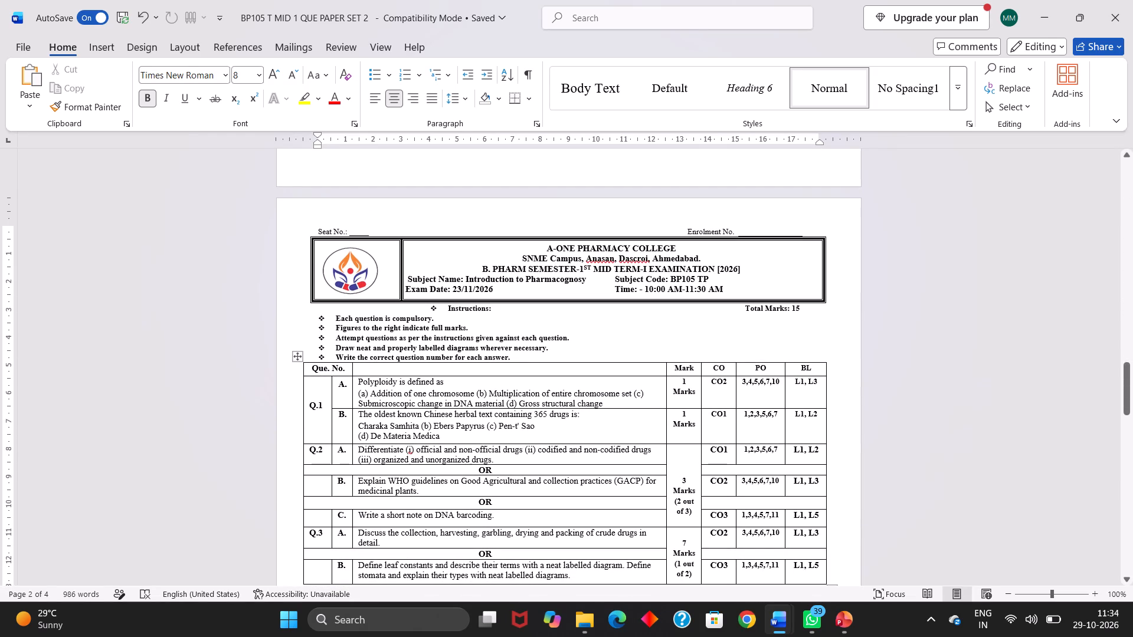
scroll(534, 417, down, 1)
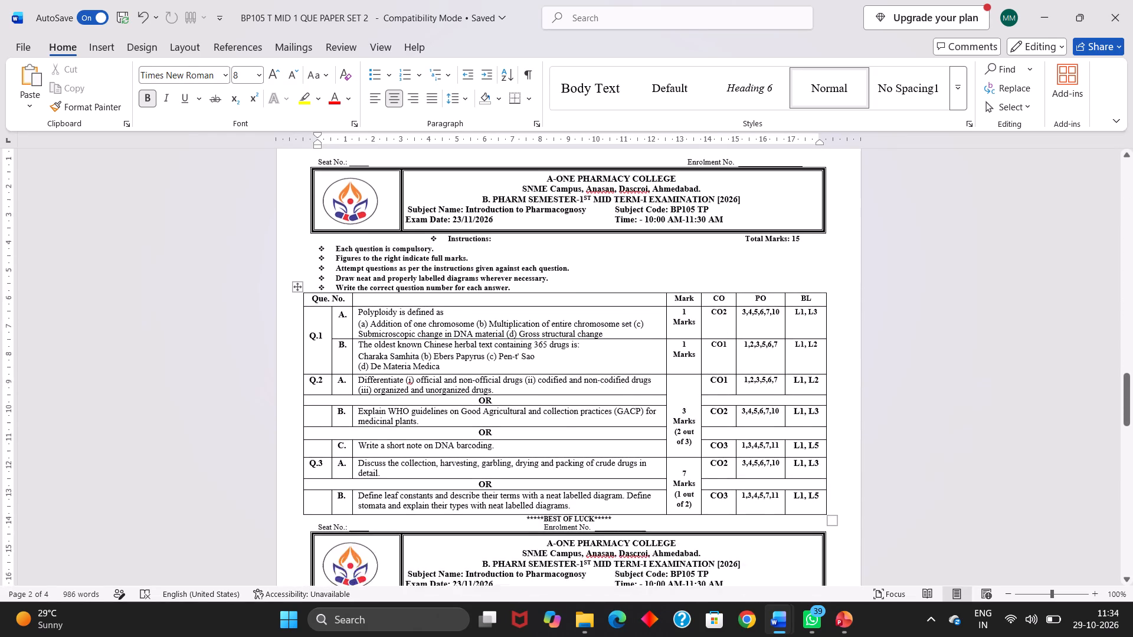
scroll(534, 417, down, 3)
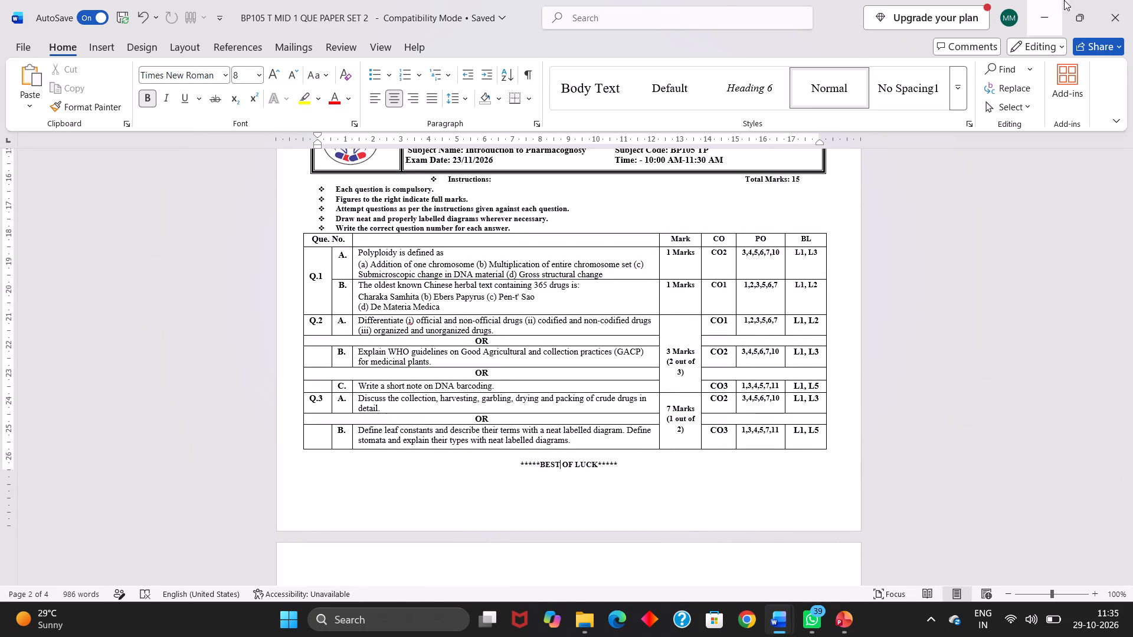
Open the document BPP105 MID 1 QUE PAPER SET 1 from the BP COGNOSY DOCS folder on the desktop.
click(1049, 12)
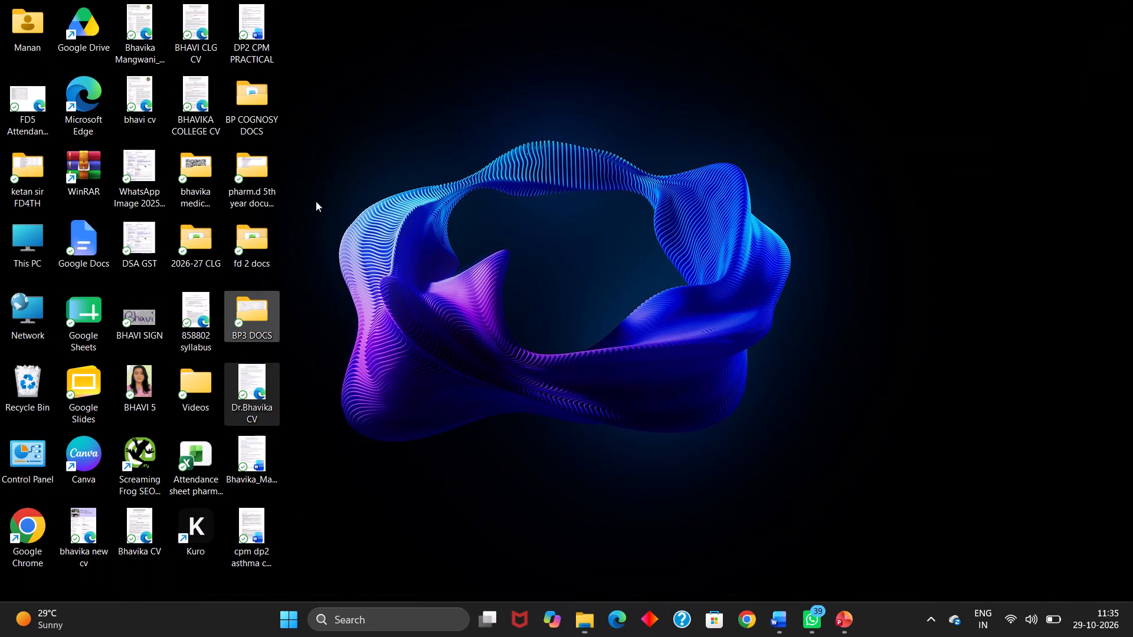
double_click(245, 94)
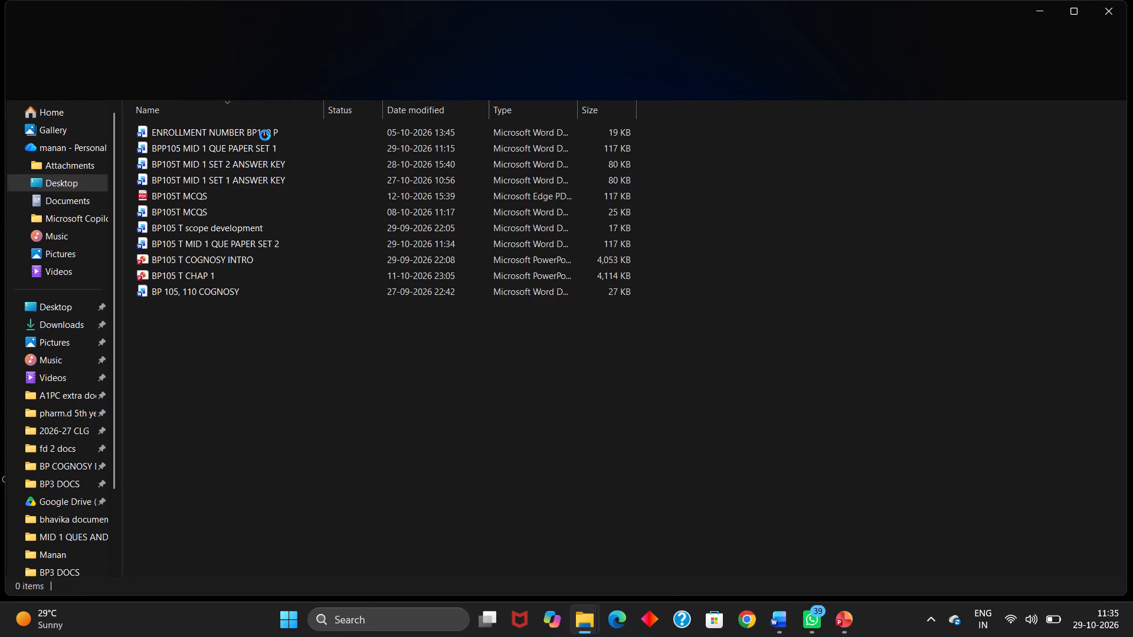
double_click(259, 146)
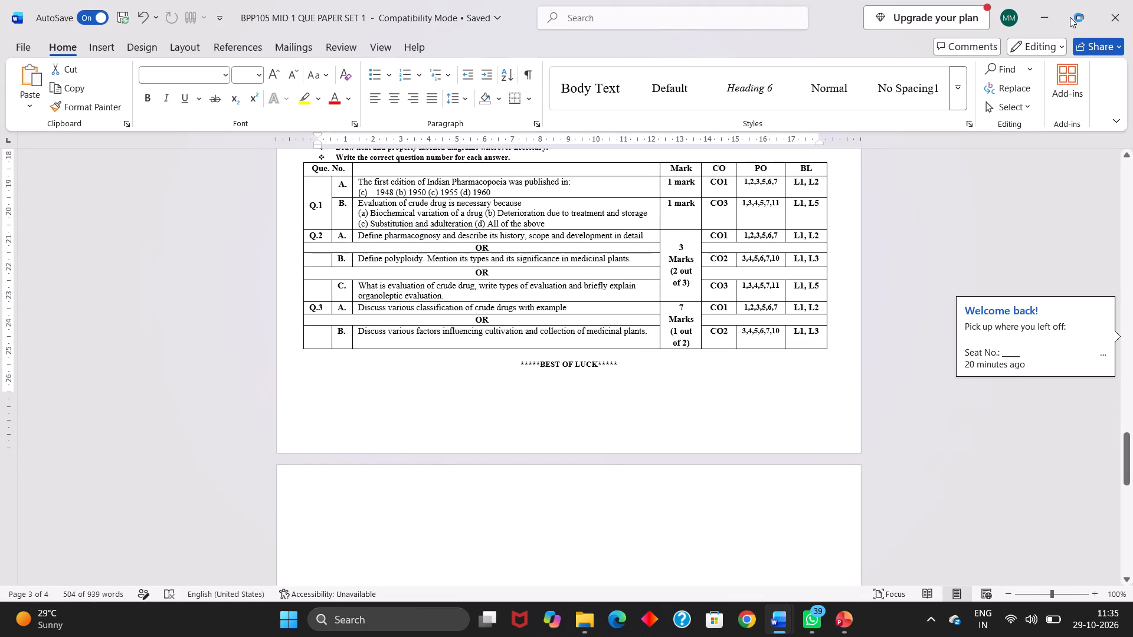
Reduce the Set 1 paper's window to about half the screen width, leaving room for another document beside it.
click(1072, 17)
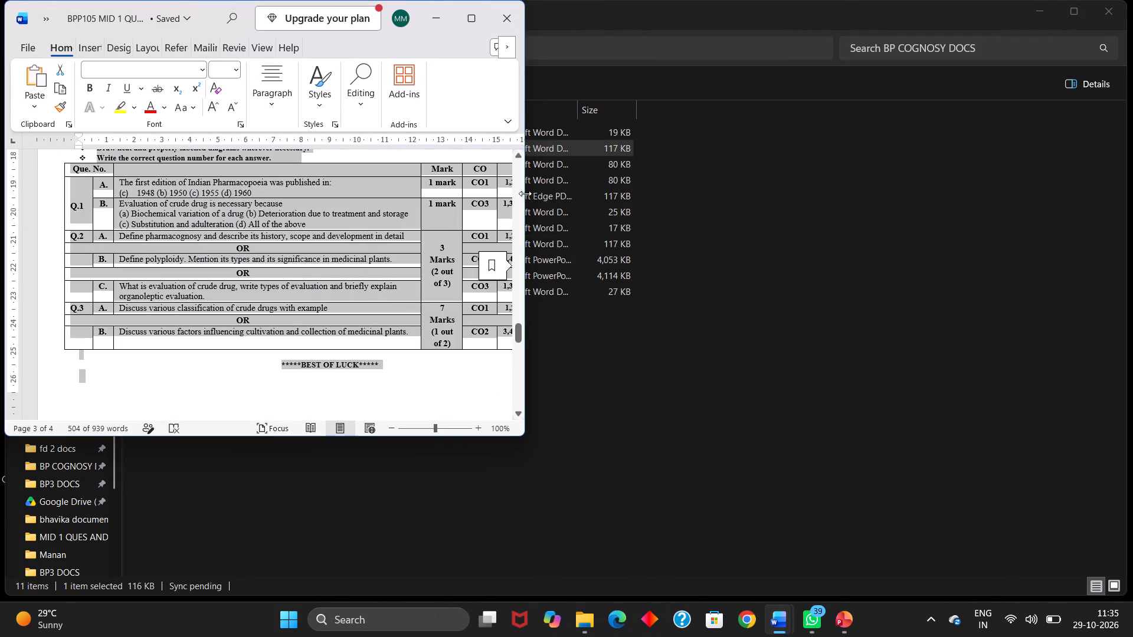
drag(525, 194, 1014, 170)
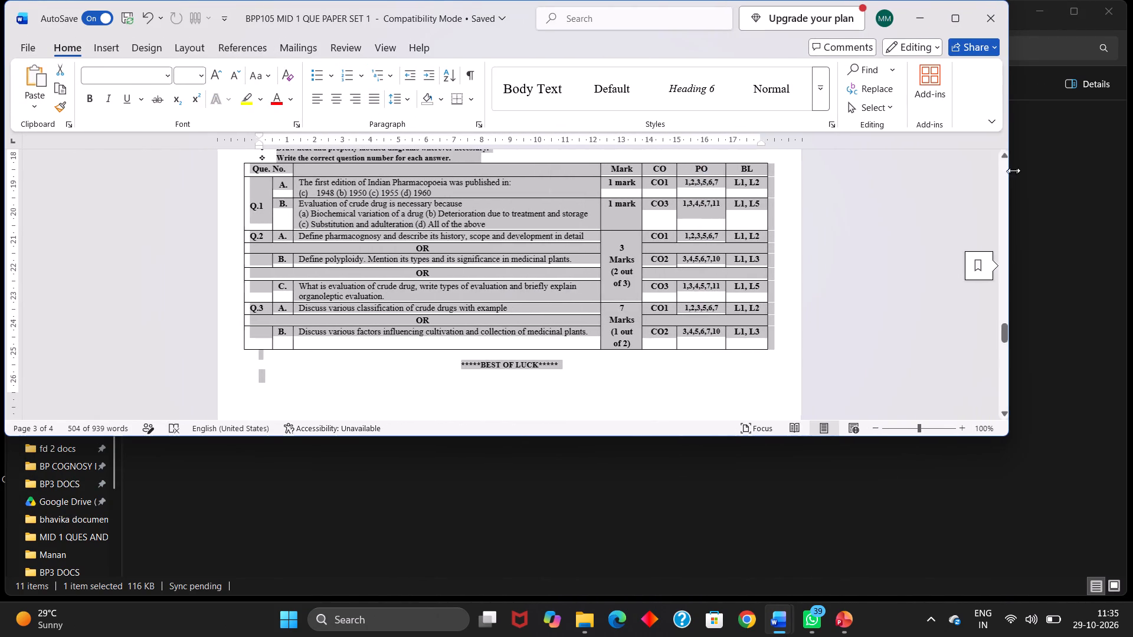
drag(1014, 170, 1112, 164)
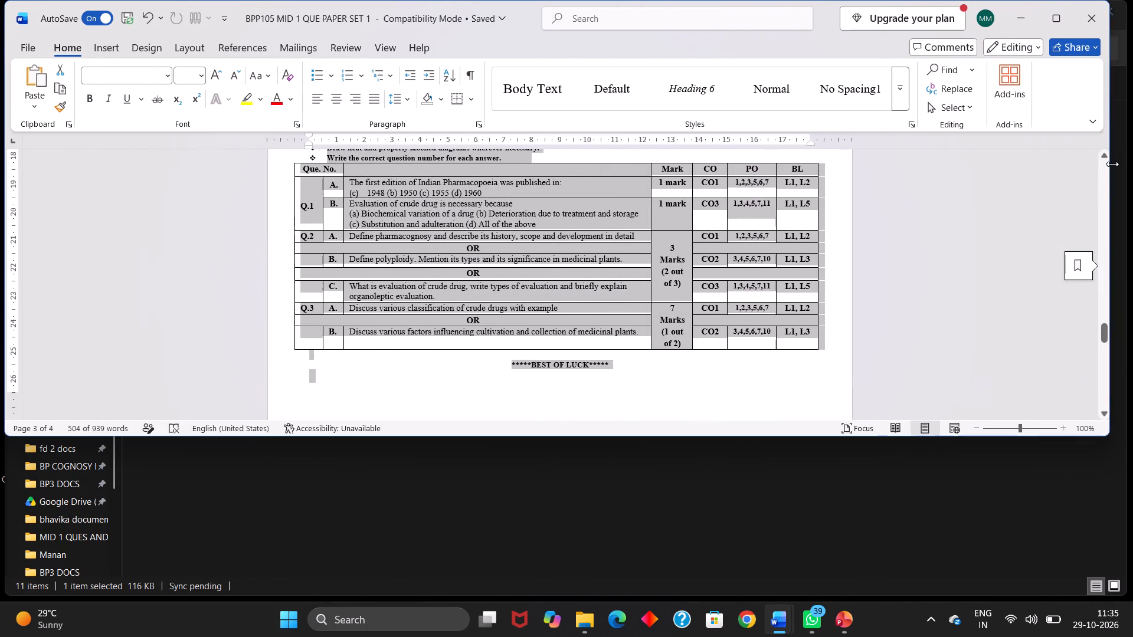
click(1014, 186)
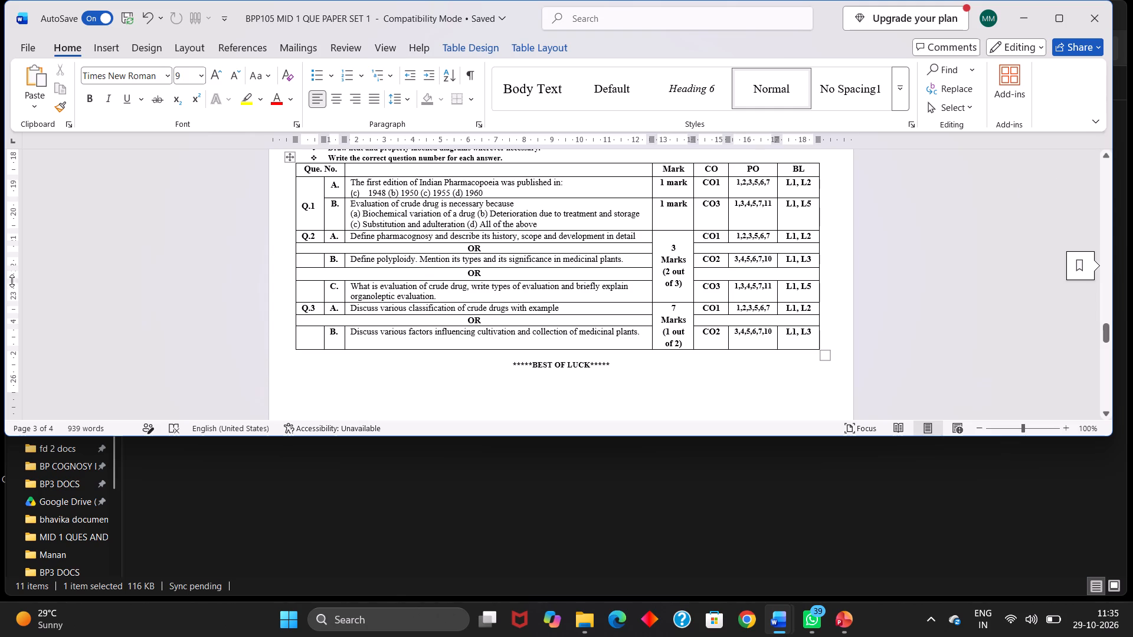
drag(4, 282, 602, 244)
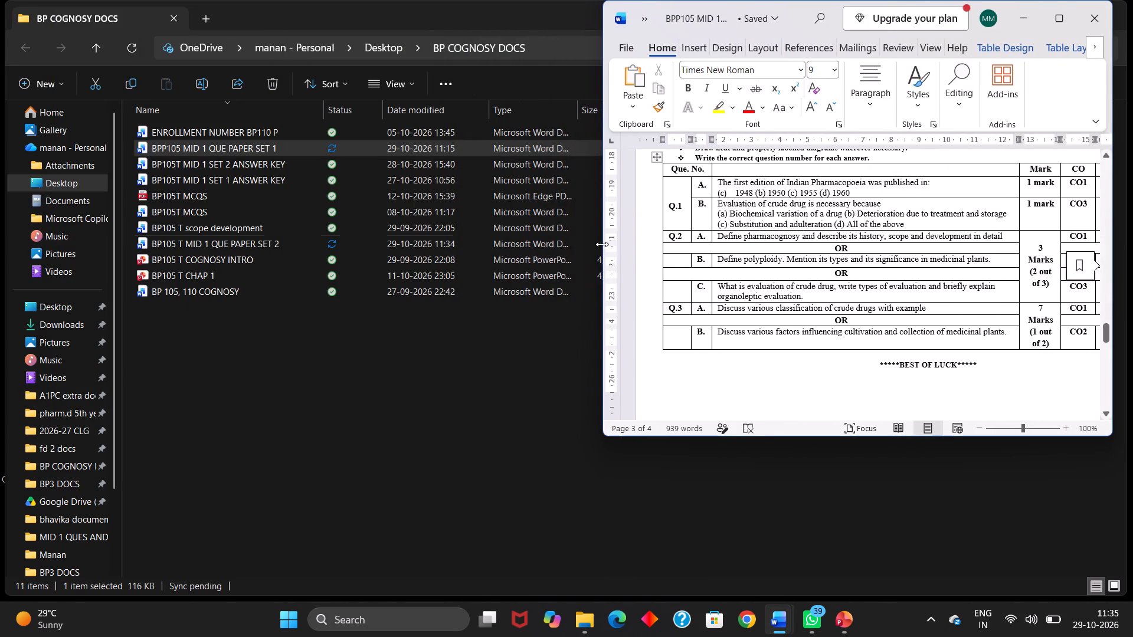
Bring up BP105 T MID 1 QUE PAPER SET 2 from the folder in a reduced window beside the Set 1 paper.
double_click(239, 239)
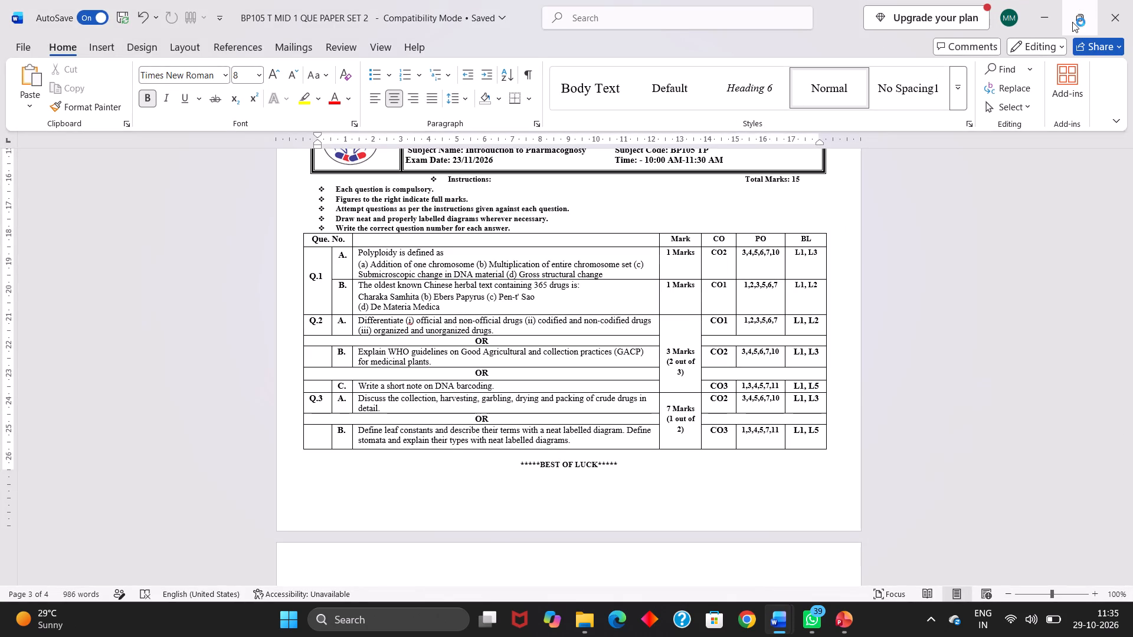
click(1072, 22)
Compare the questions, marks and CO columns of both copies on page 3 of the Set 2 paper with those of the Set 1 paper.
scroll(194, 316, down, 1)
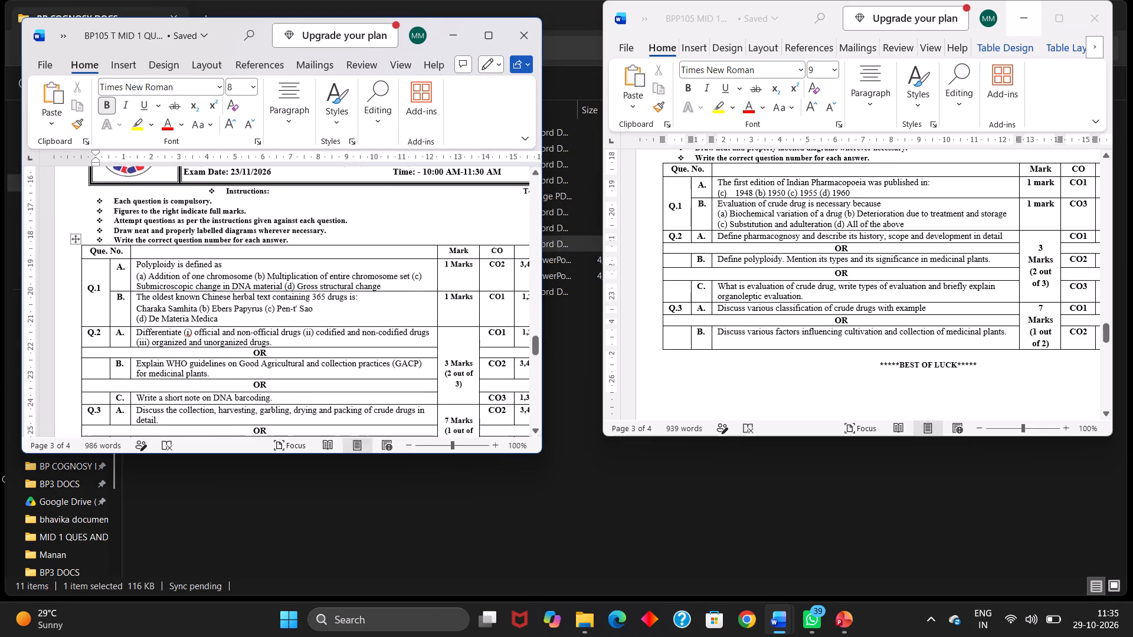
scroll(194, 316, down, 1)
scroll(315, 327, up, 2)
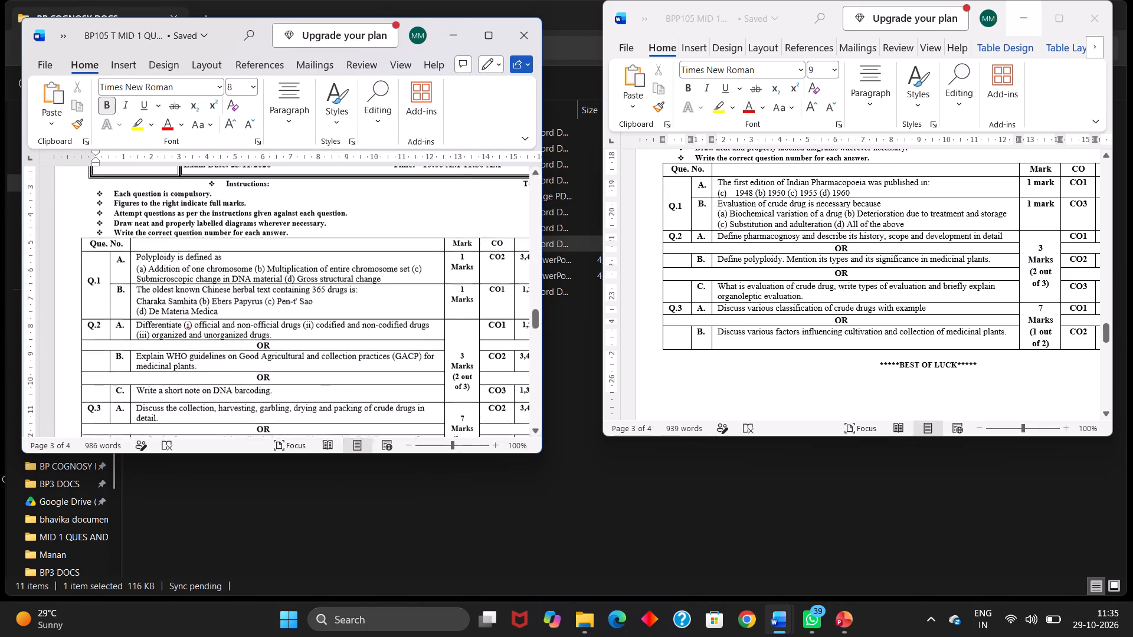
scroll(315, 327, left, 1)
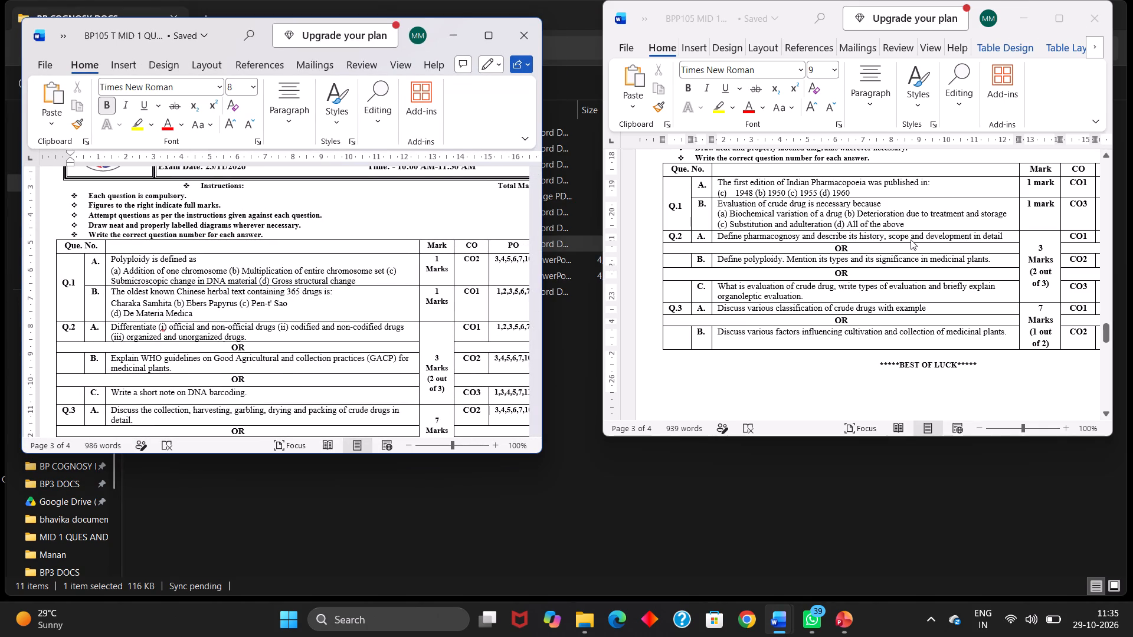
scroll(911, 239, up, 4)
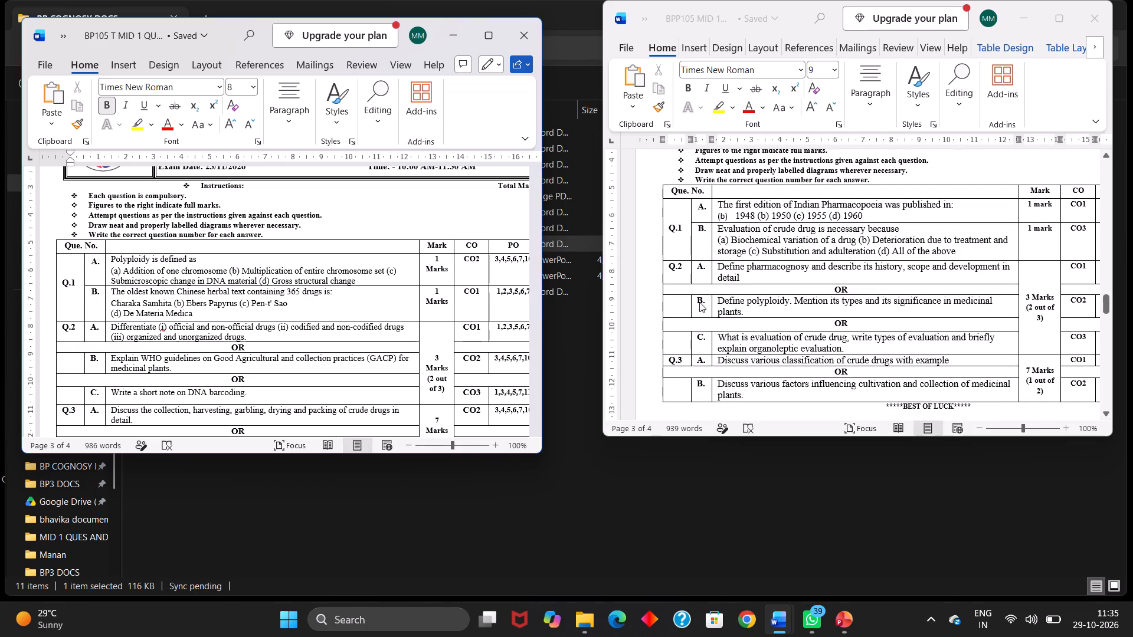
scroll(188, 372, down, 1)
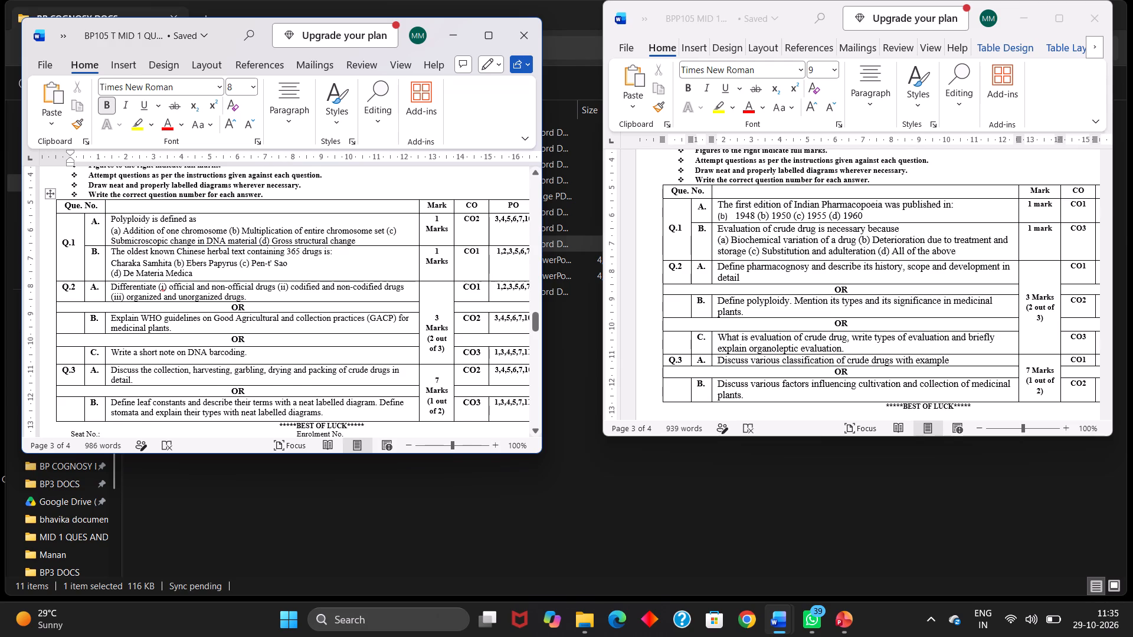
scroll(244, 366, down, 1)
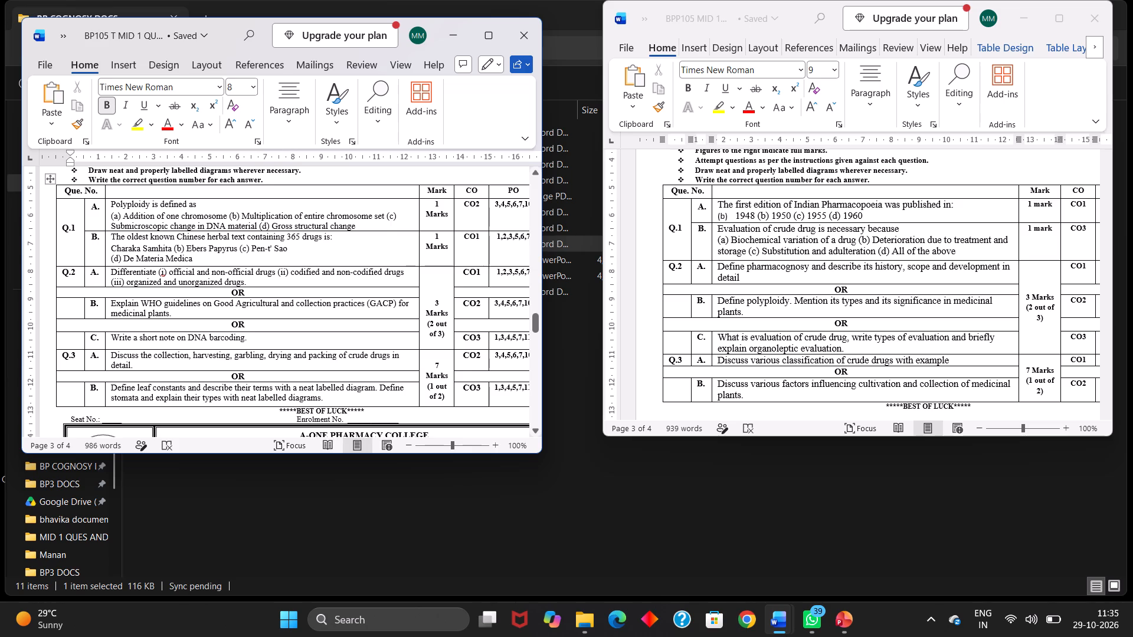
scroll(292, 385, down, 1)
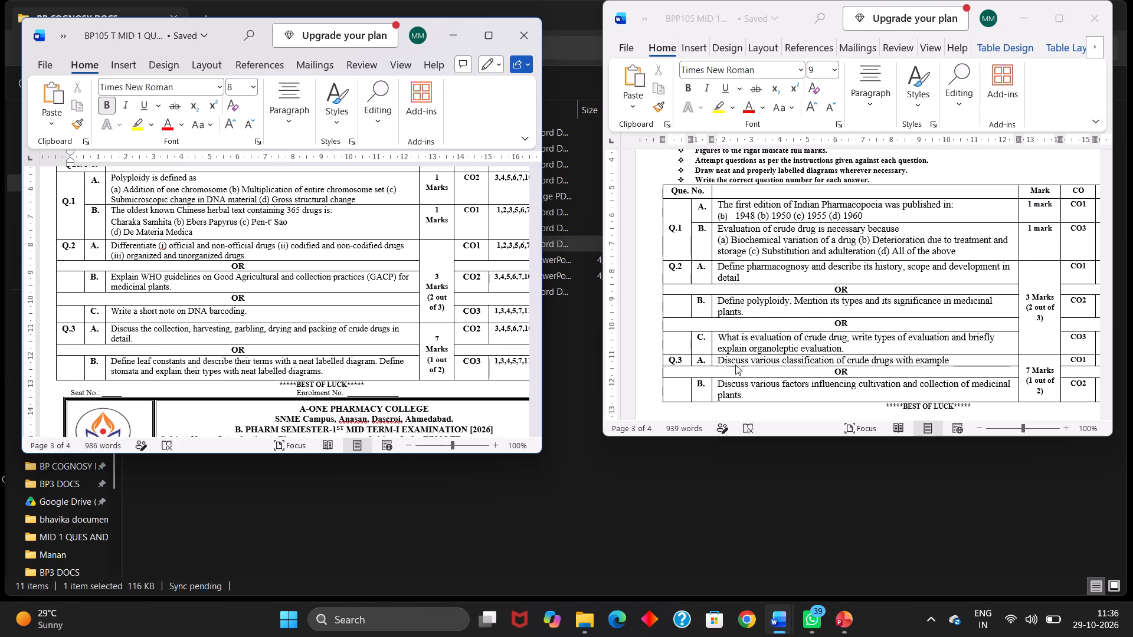
scroll(831, 396, down, 1)
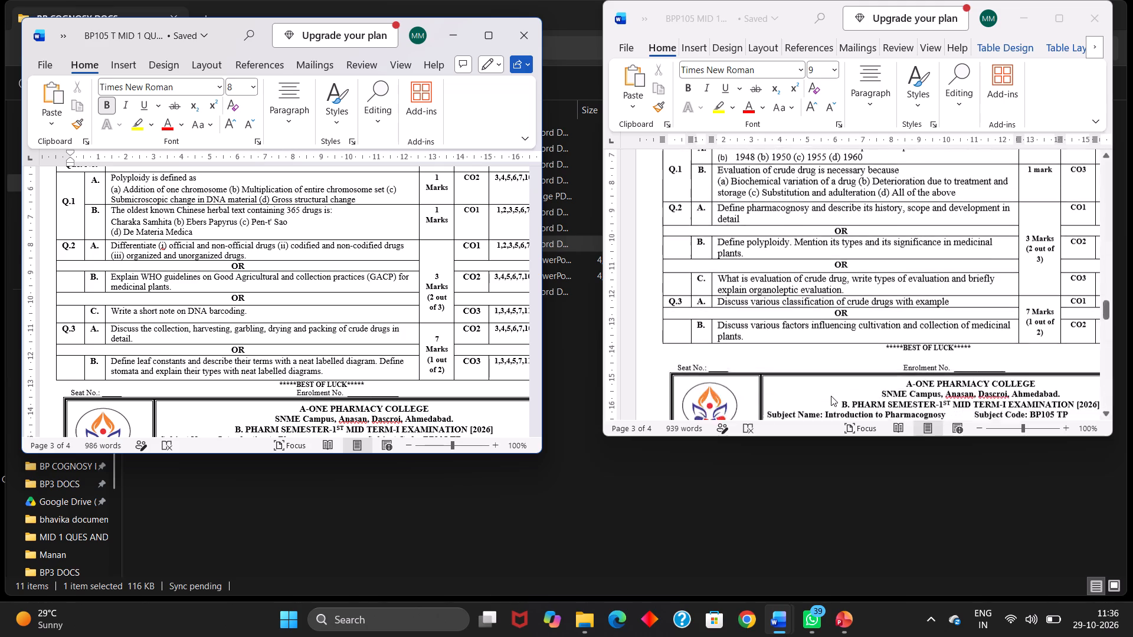
scroll(831, 396, down, 2)
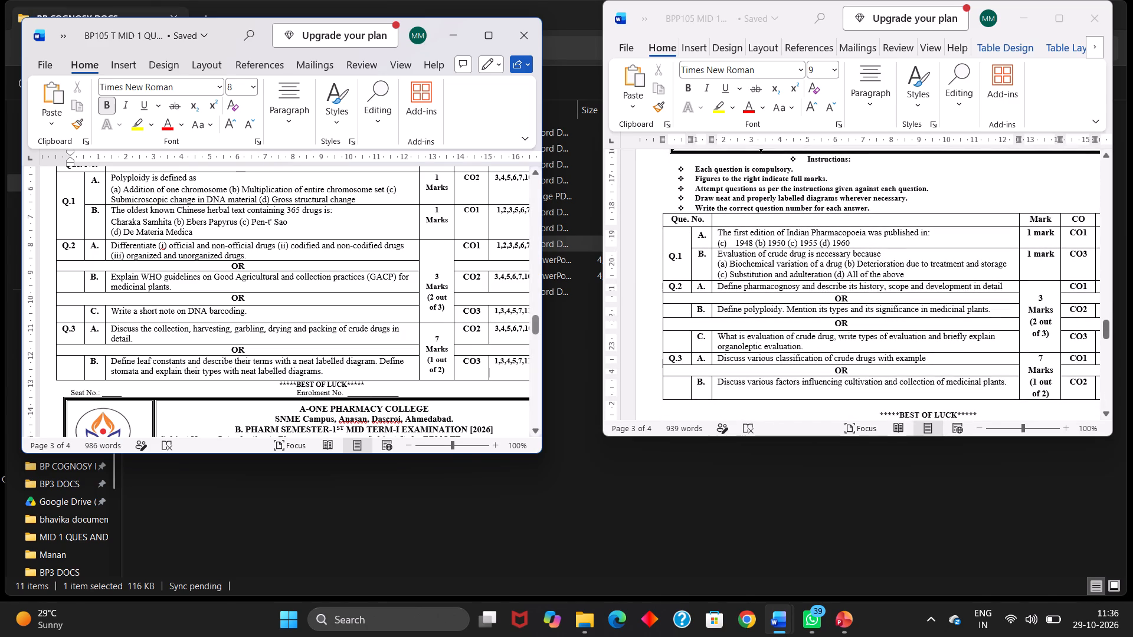
scroll(324, 311, down, 1)
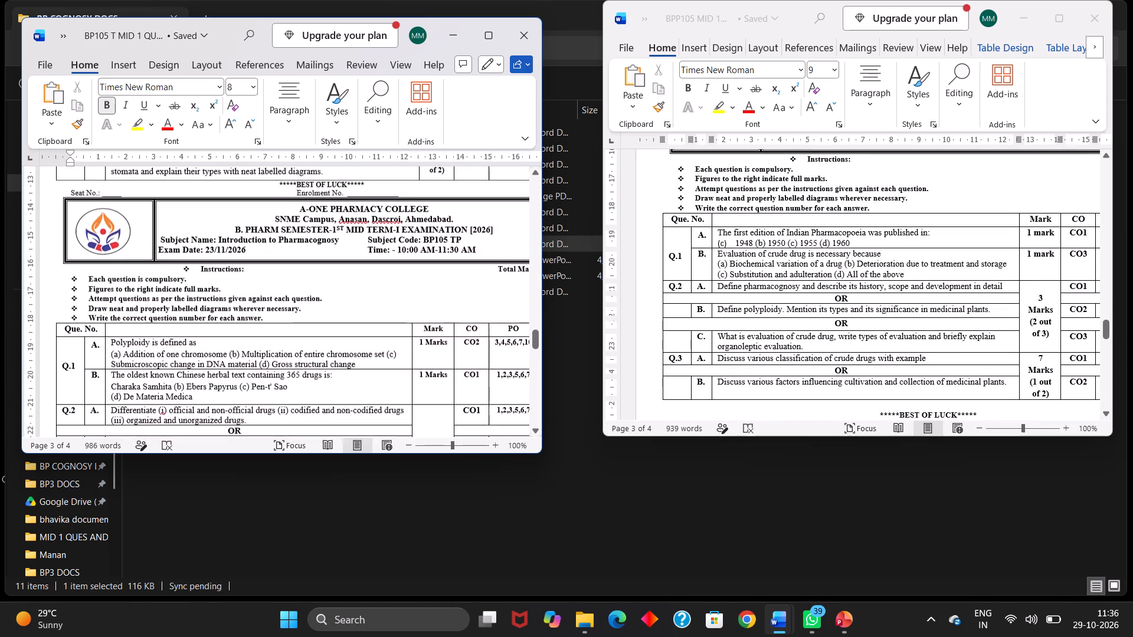
Check the remaining questions on page 3 of the Set 2 paper and close both the Set 2 and Set 1 papers.
scroll(324, 311, down, 2)
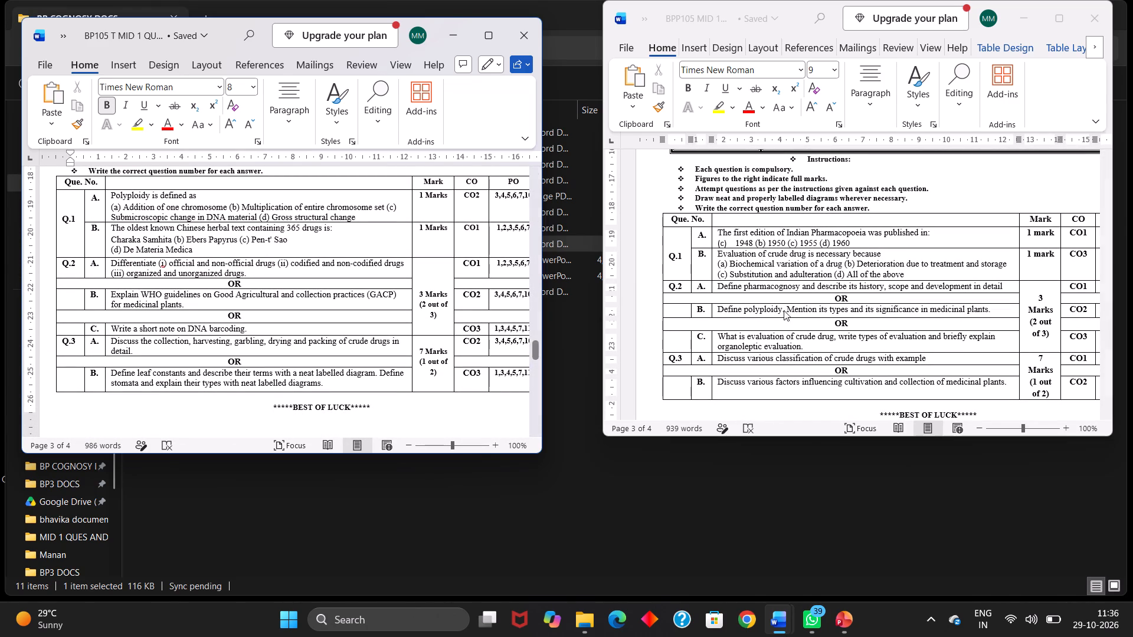
click(524, 37)
click(1098, 12)
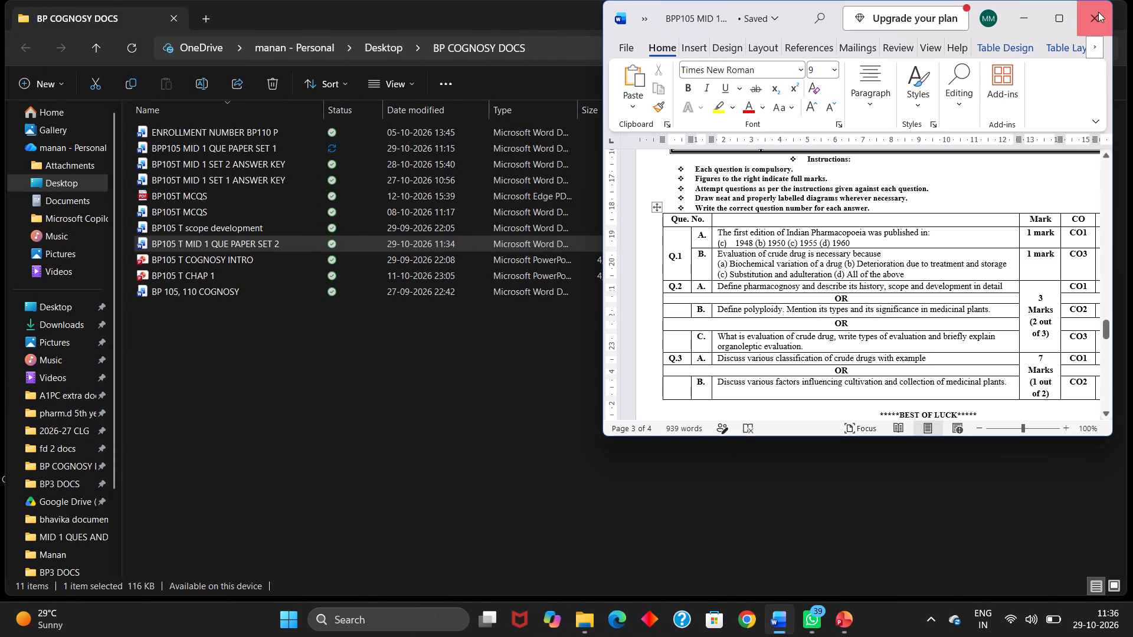
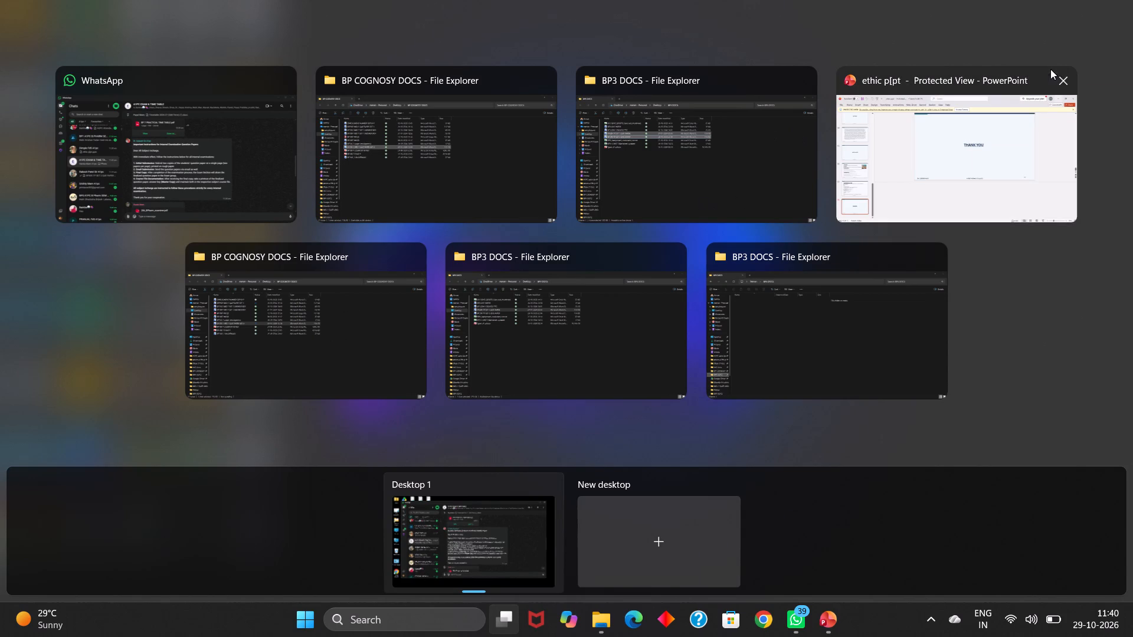
Close all open windows, including the ethics presentation, WhatsApp and the BP3 DOCS and BP COGNOSY DOCS folders, and return to the desktop.
click(1060, 77)
click(936, 258)
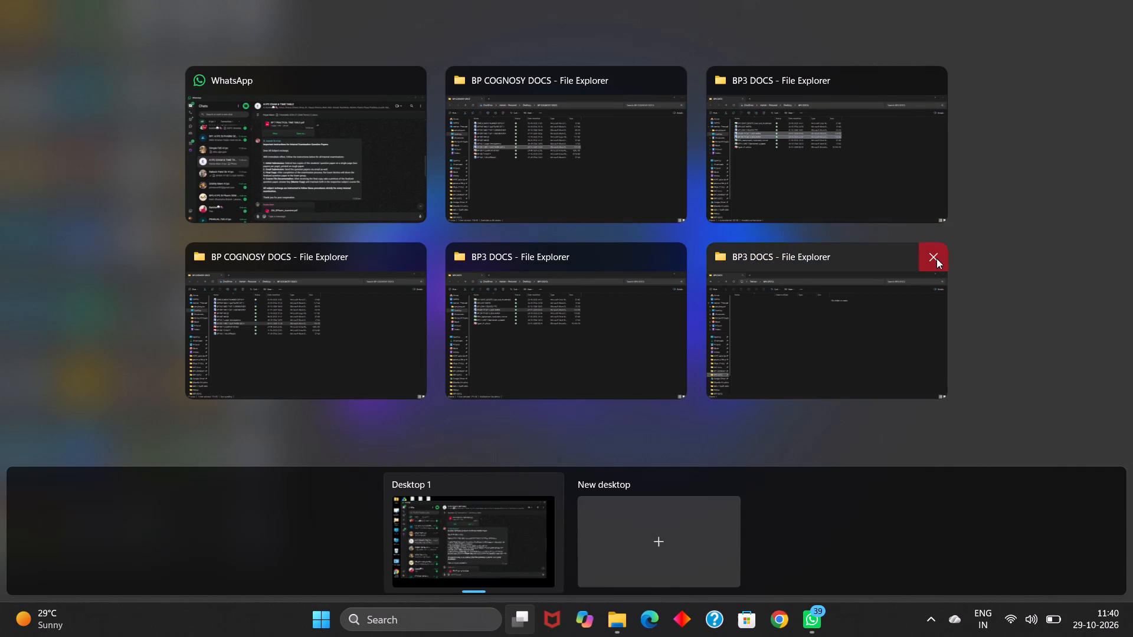
click(936, 80)
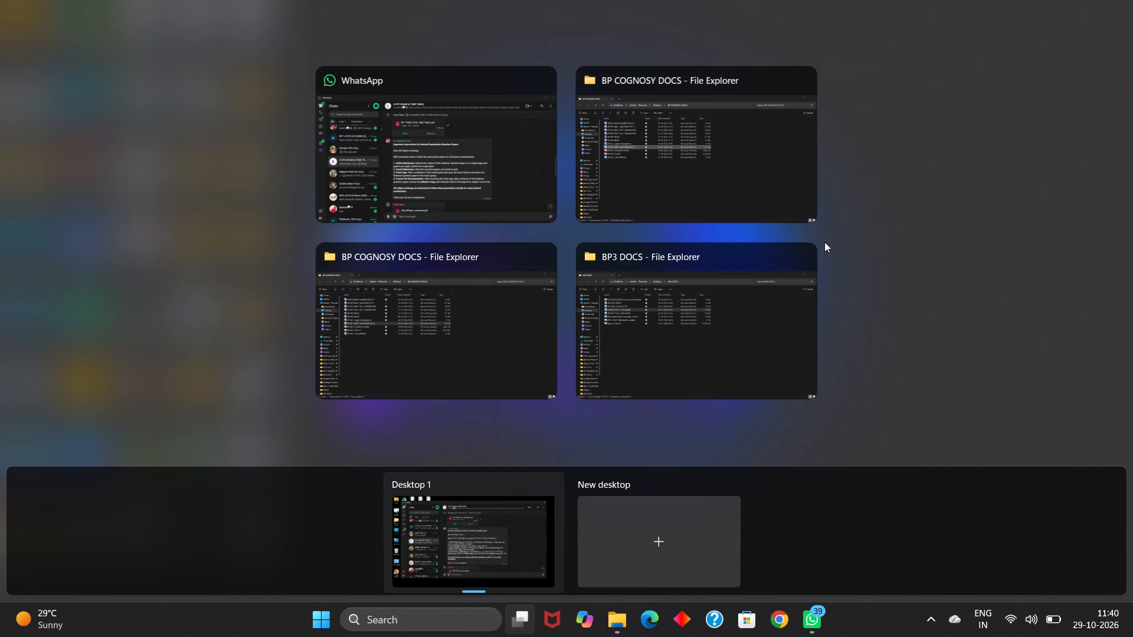
click(806, 253)
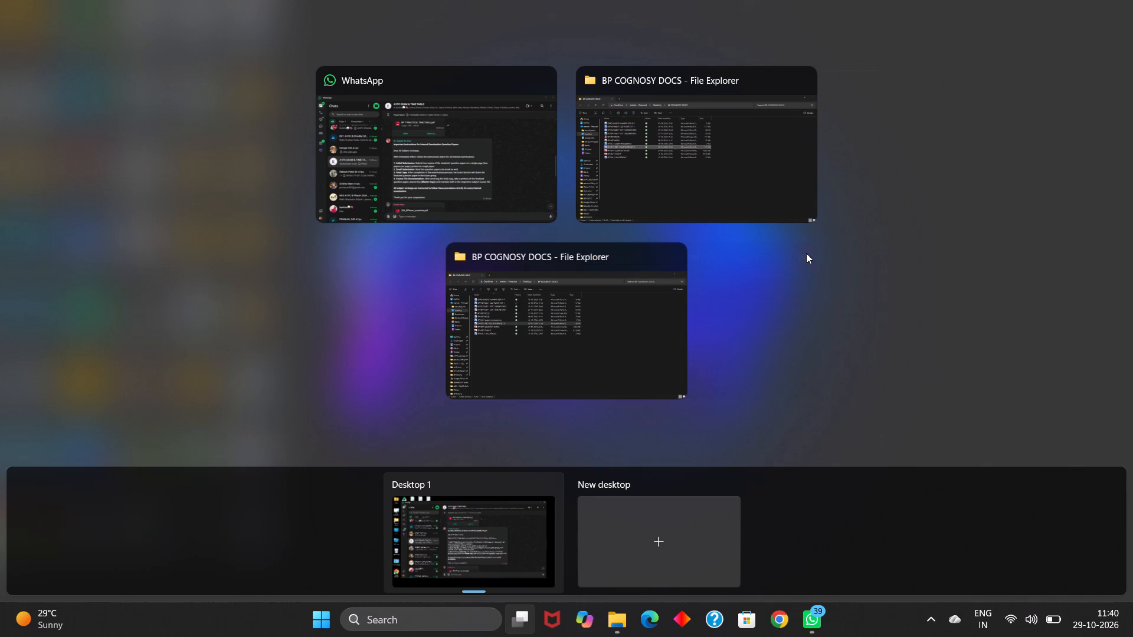
click(540, 79)
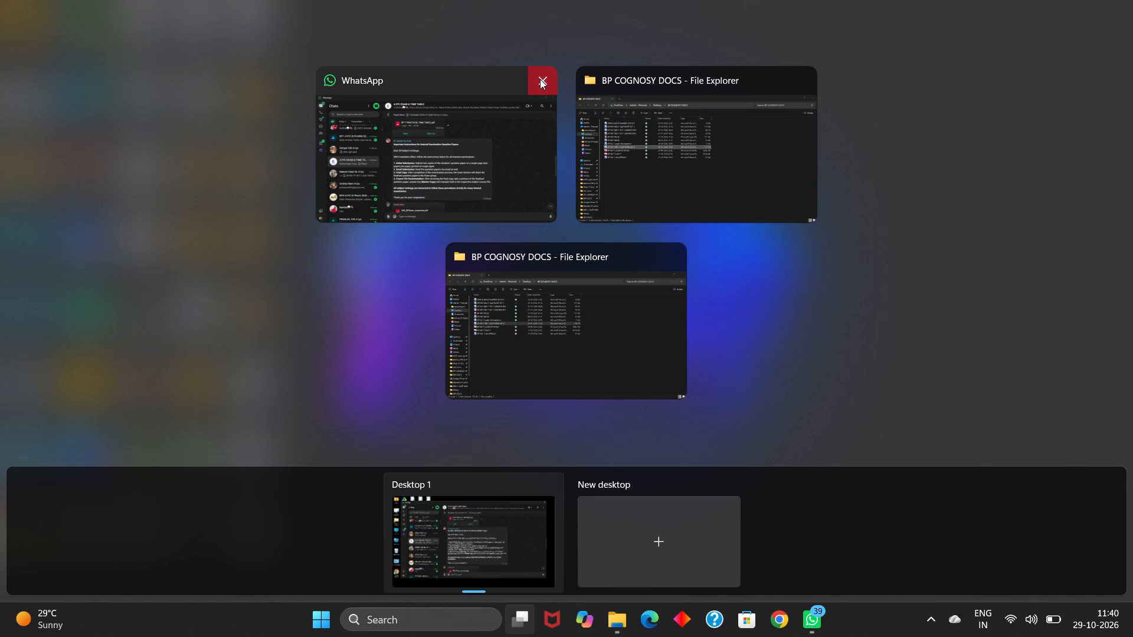
click(686, 81)
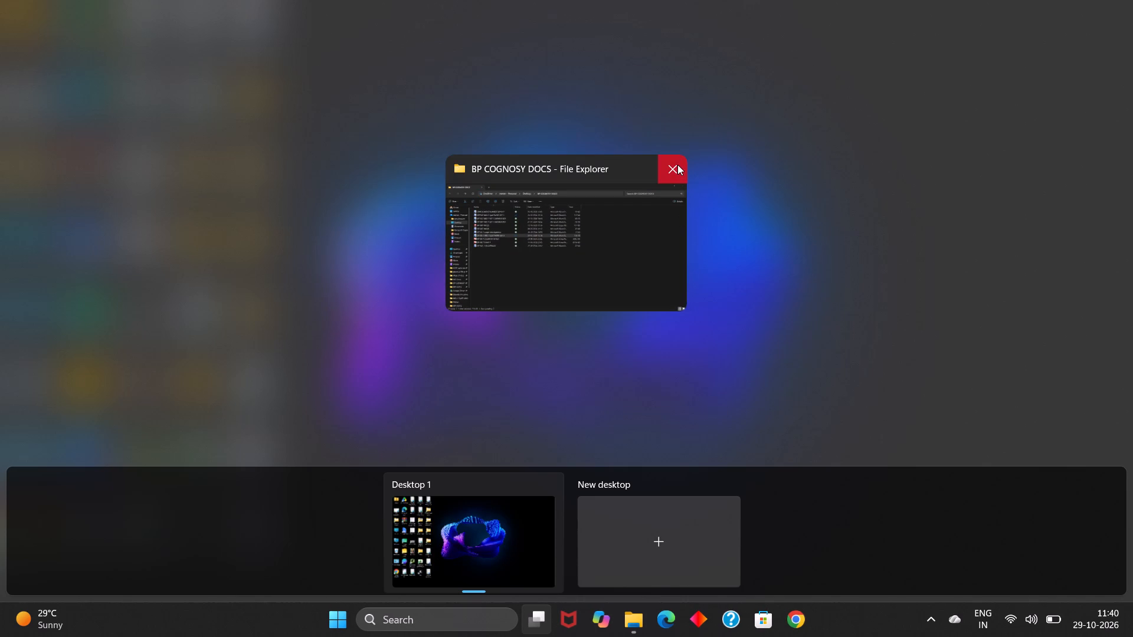
click(677, 163)
click(590, 217)
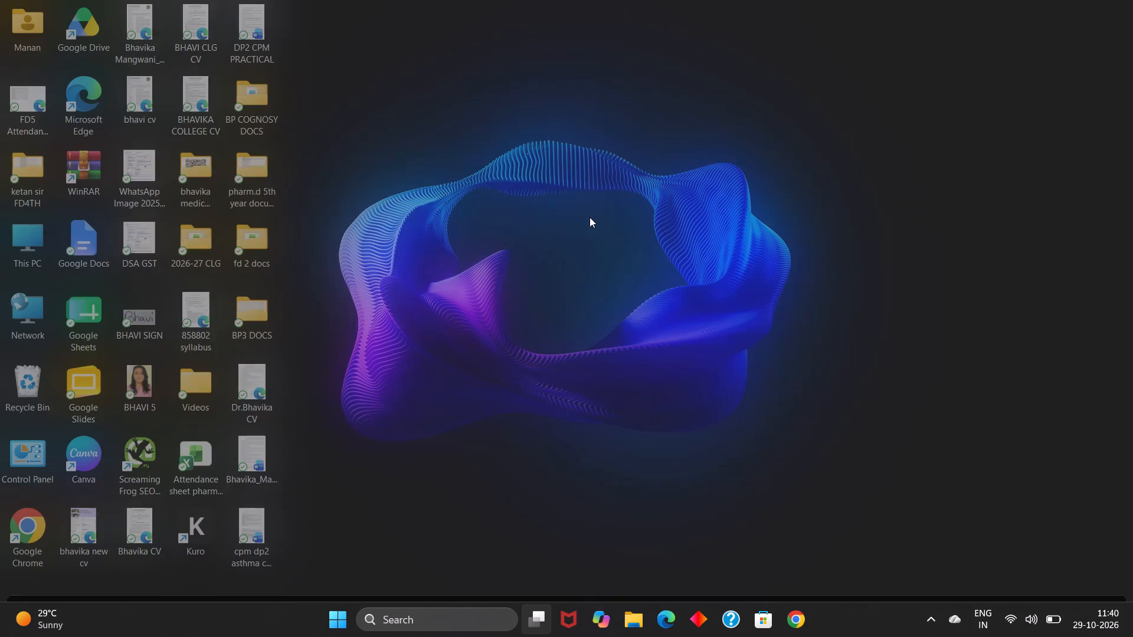
Refresh the desktop.
right_click(542, 182)
right_click(542, 182)
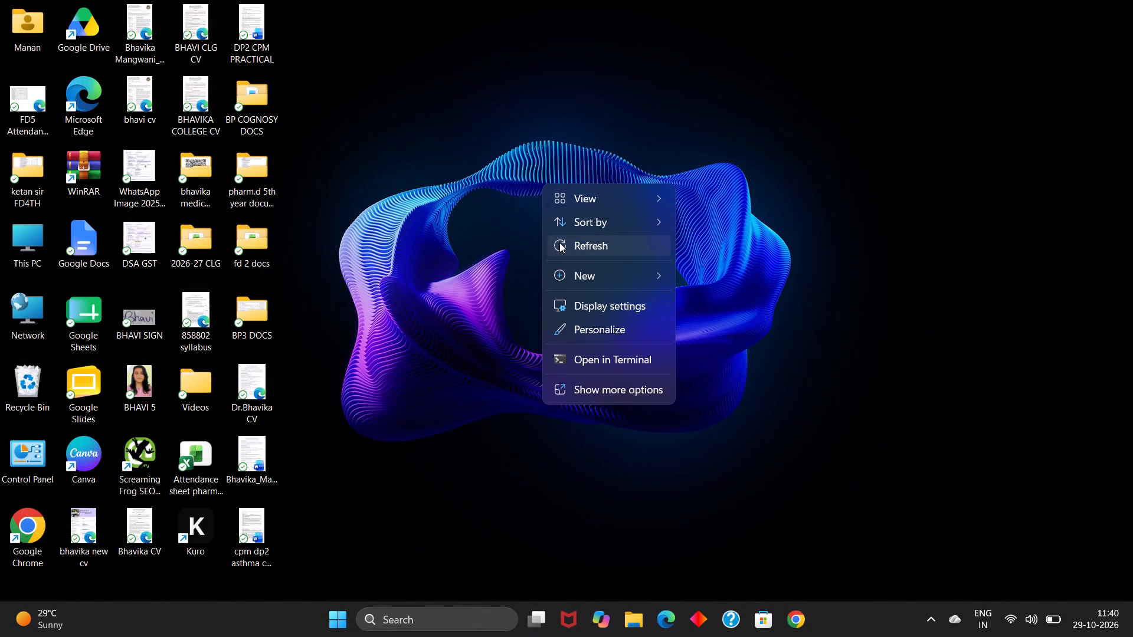
Open the document BPP105 MID 1 QUE PAPER SET 1 from the BP COGNOSY DOCS folder on the desktop.
click(559, 242)
double_click(240, 104)
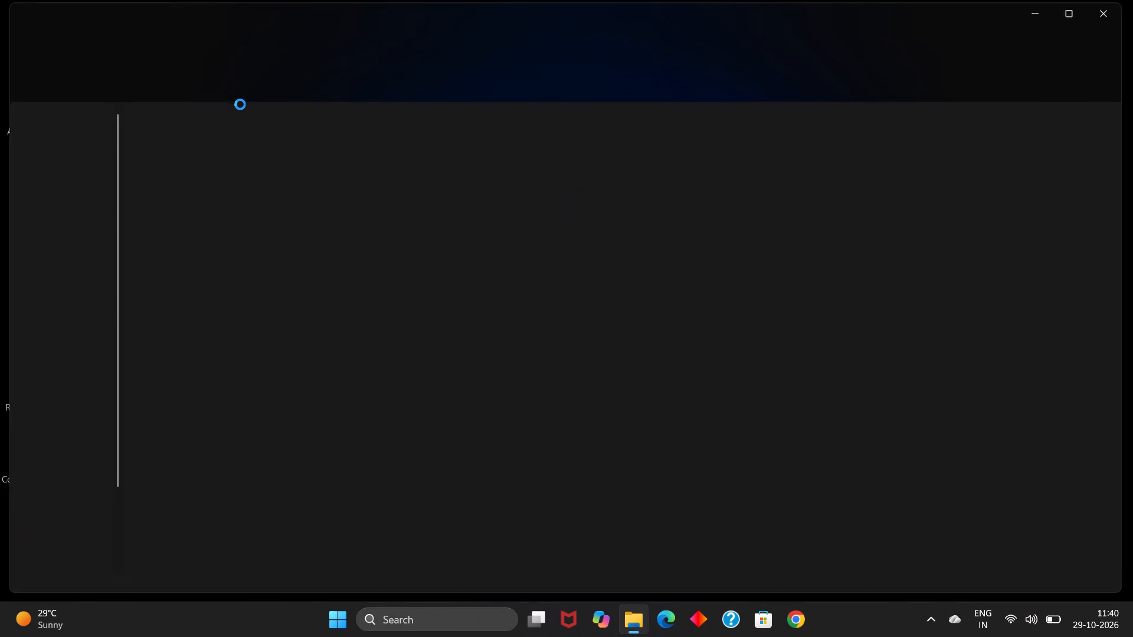
double_click(237, 150)
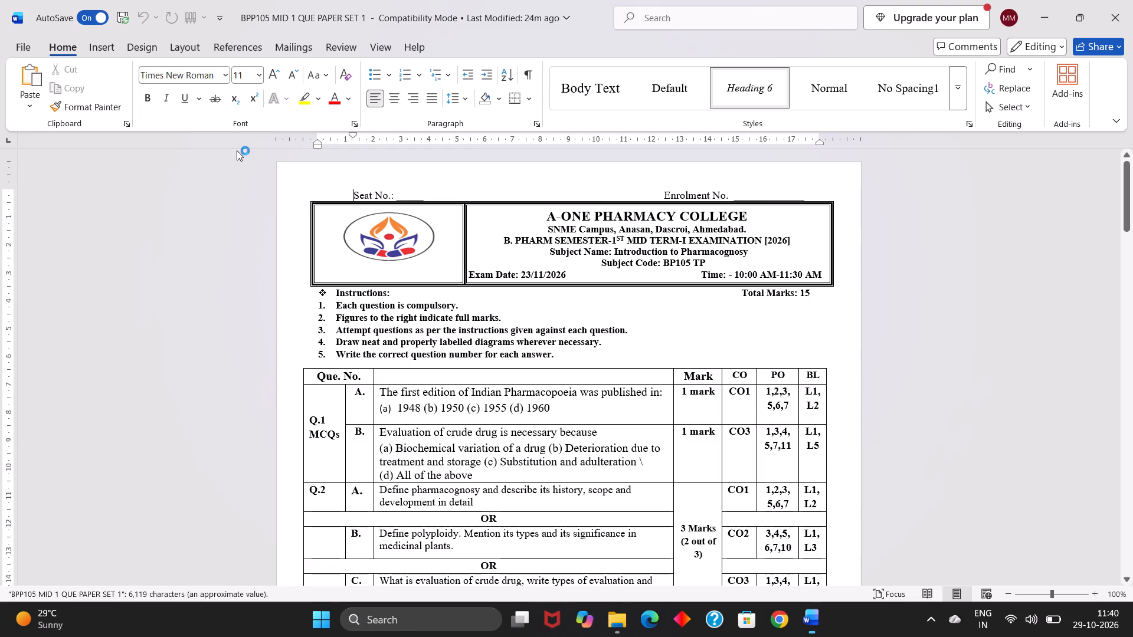
Review the layout and spacing of the two question paper copies on page 3 of the Set 1 paper.
scroll(478, 363, down, 3)
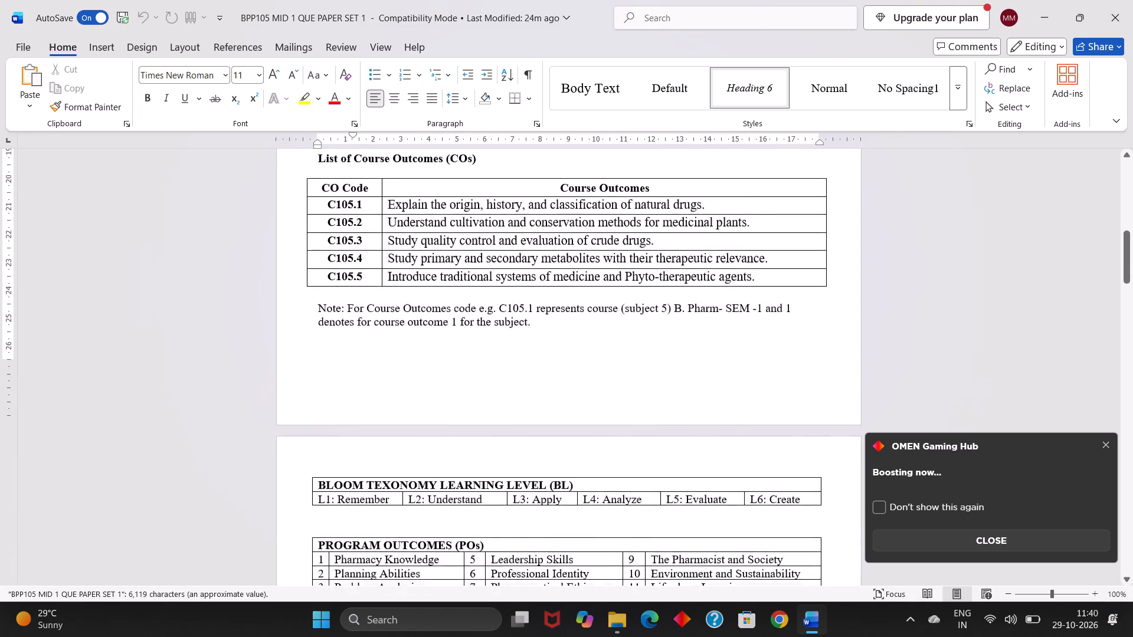
scroll(478, 363, down, 5)
scroll(478, 363, up, 1)
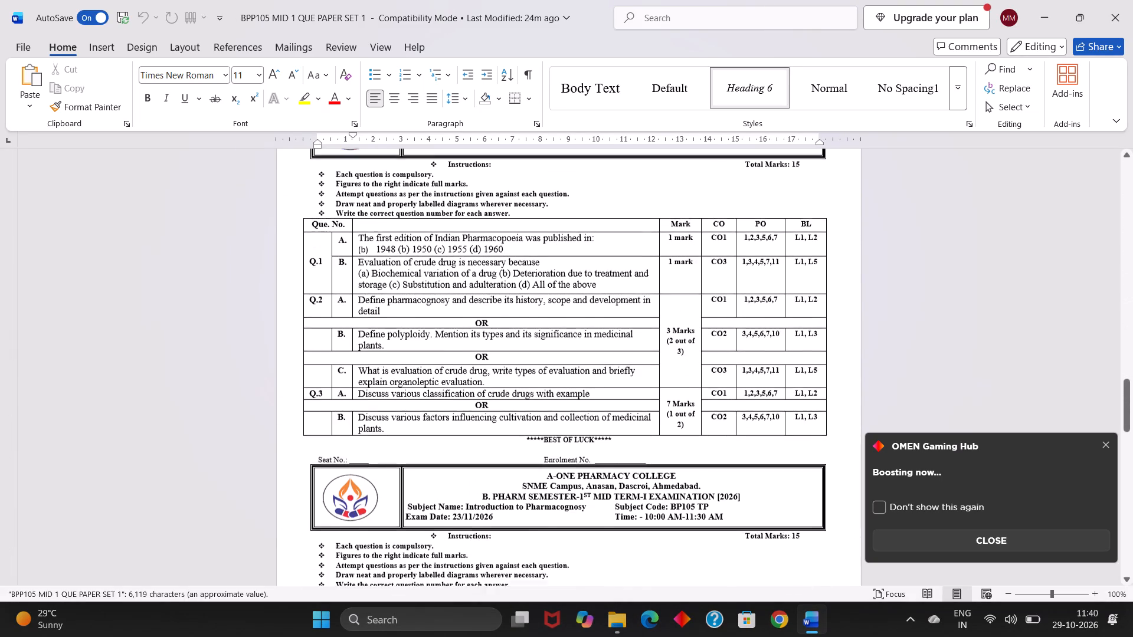
scroll(478, 363, up, 1)
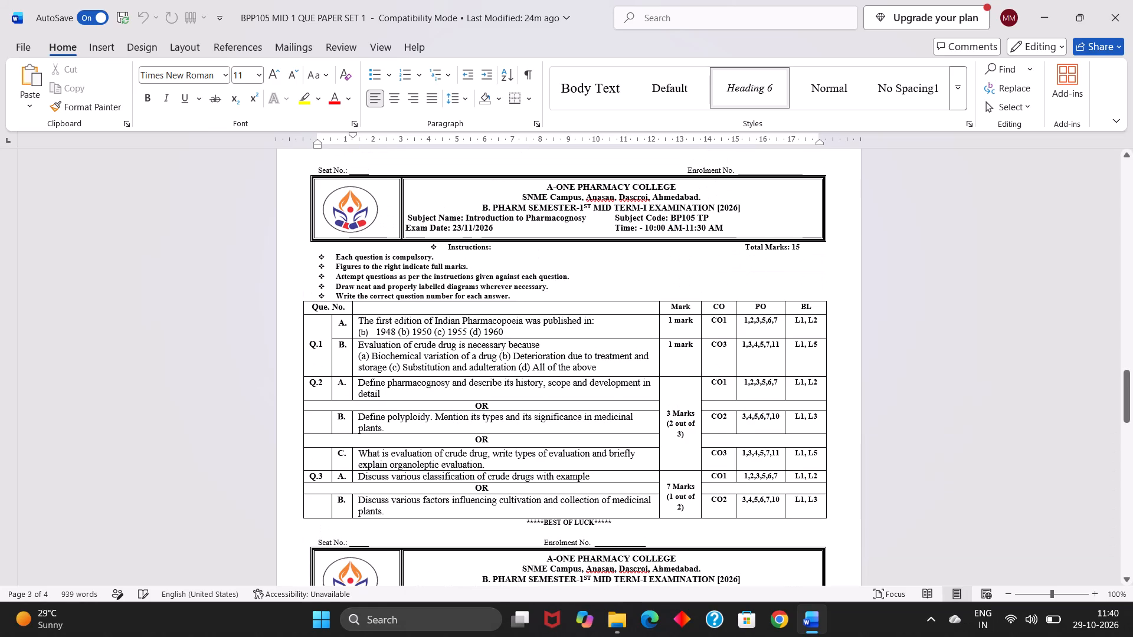
scroll(478, 363, down, 1)
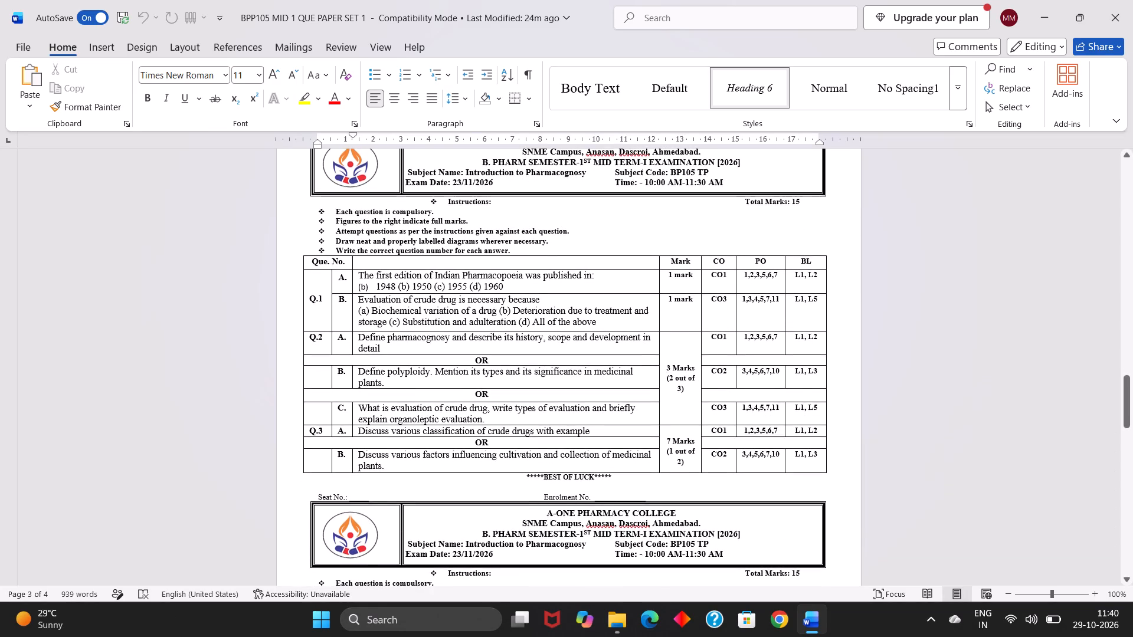
scroll(478, 363, down, 2)
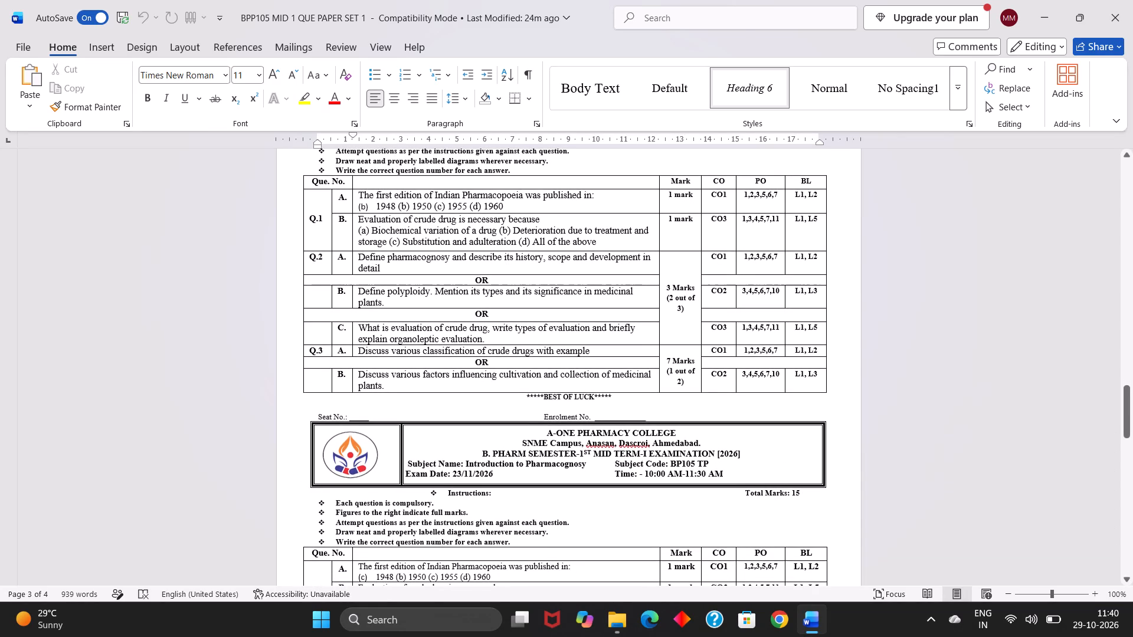
scroll(478, 363, up, 1)
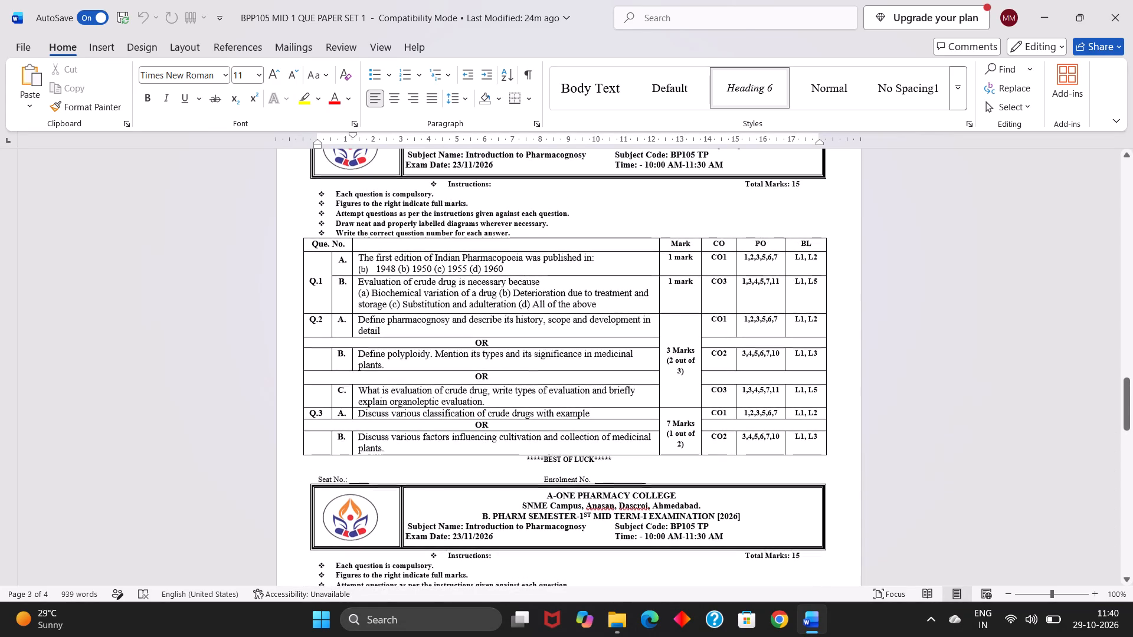
scroll(478, 363, up, 1)
scroll(478, 363, down, 2)
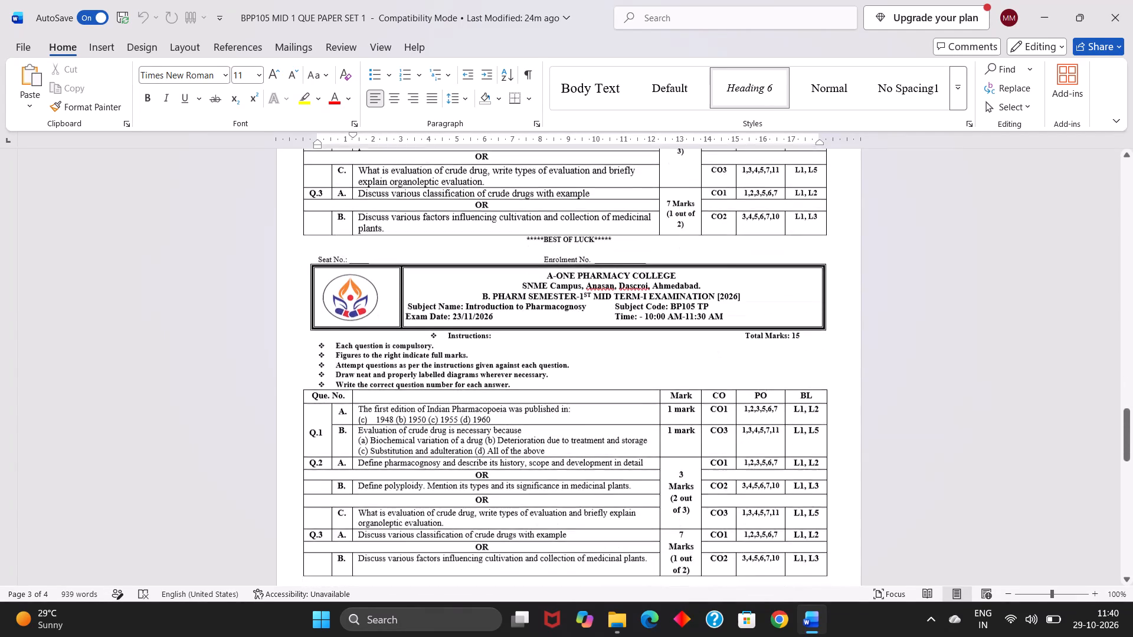
scroll(478, 363, down, 1)
scroll(580, 444, up, 1)
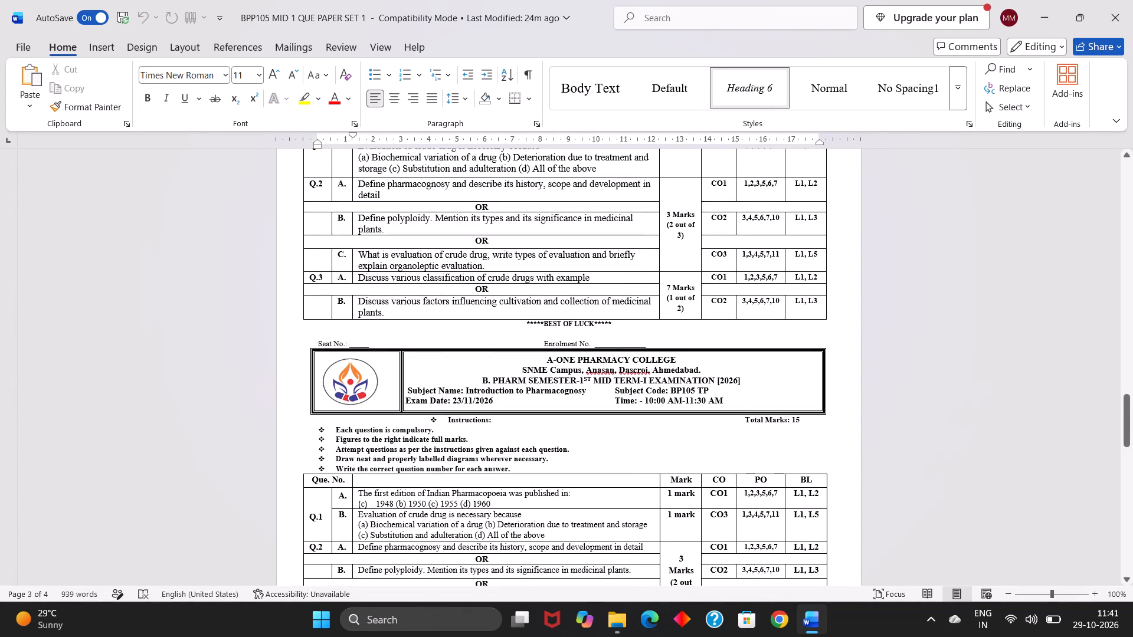
Enlarge the BEST OF LUCK line under the first copy on page 3 to 8 pt.
drag(523, 325, 614, 321)
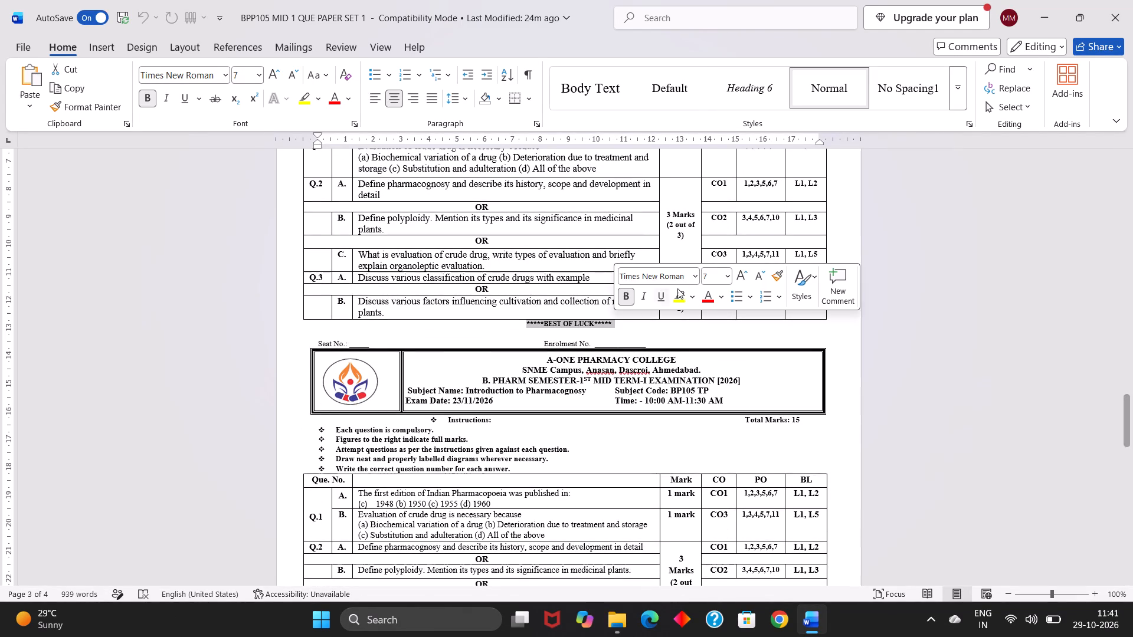
click(742, 273)
Check how both copies and their closing lines sit on page 3 of the Set 1 paper.
scroll(664, 376, down, 1)
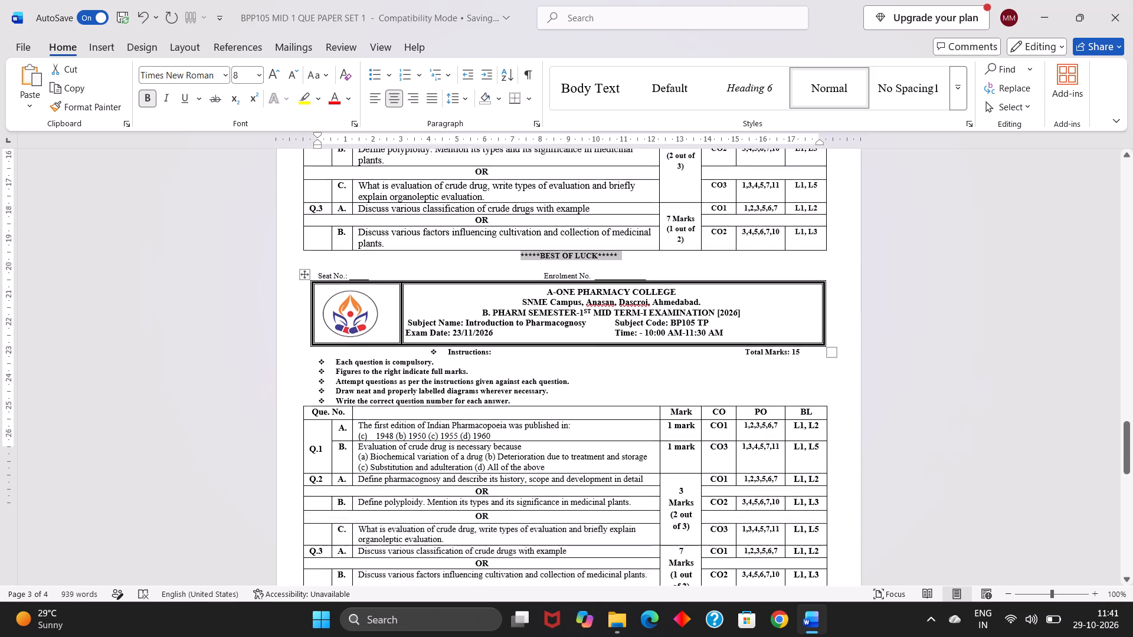
scroll(664, 376, down, 2)
scroll(664, 376, up, 2)
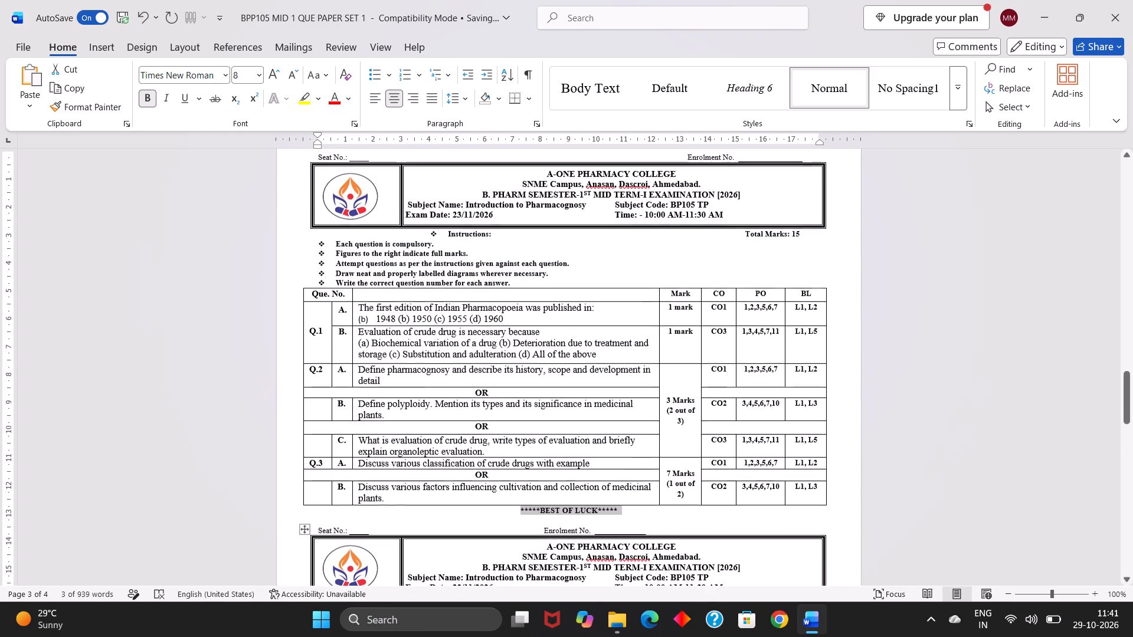
click(613, 282)
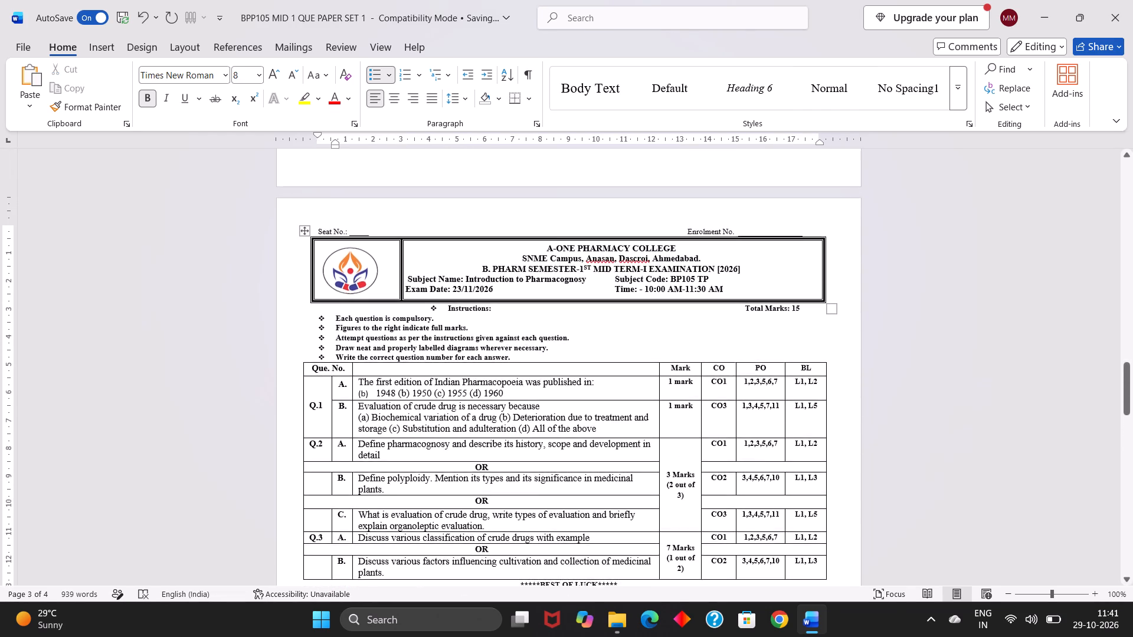
scroll(613, 282, down, 1)
scroll(613, 282, up, 1)
scroll(613, 282, down, 2)
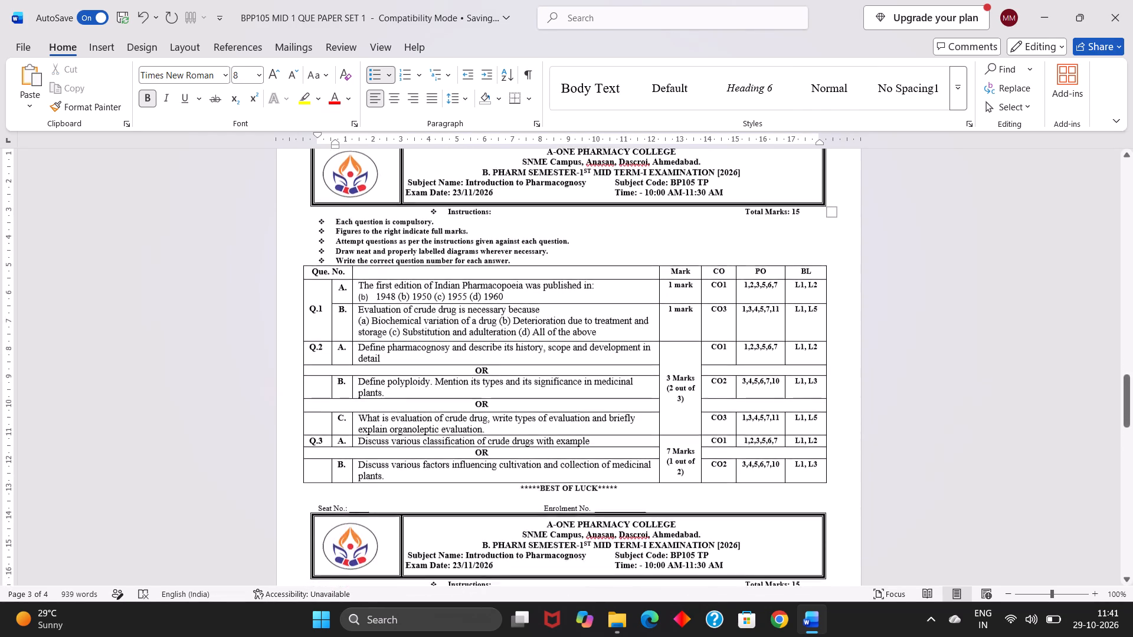
scroll(613, 282, down, 2)
scroll(613, 282, up, 1)
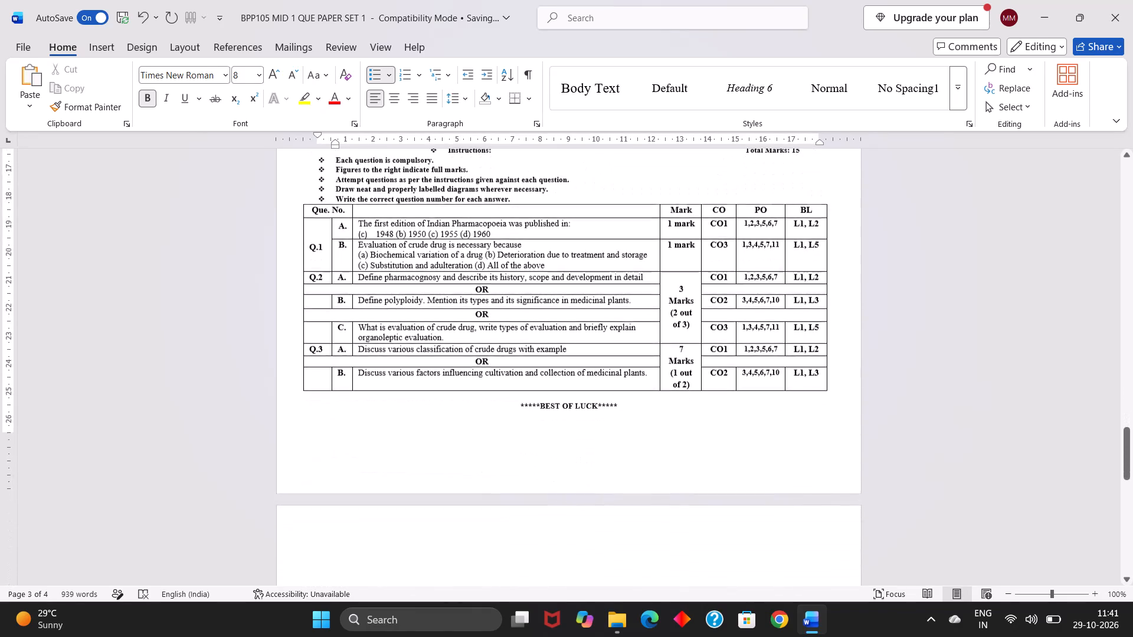
scroll(613, 282, up, 1)
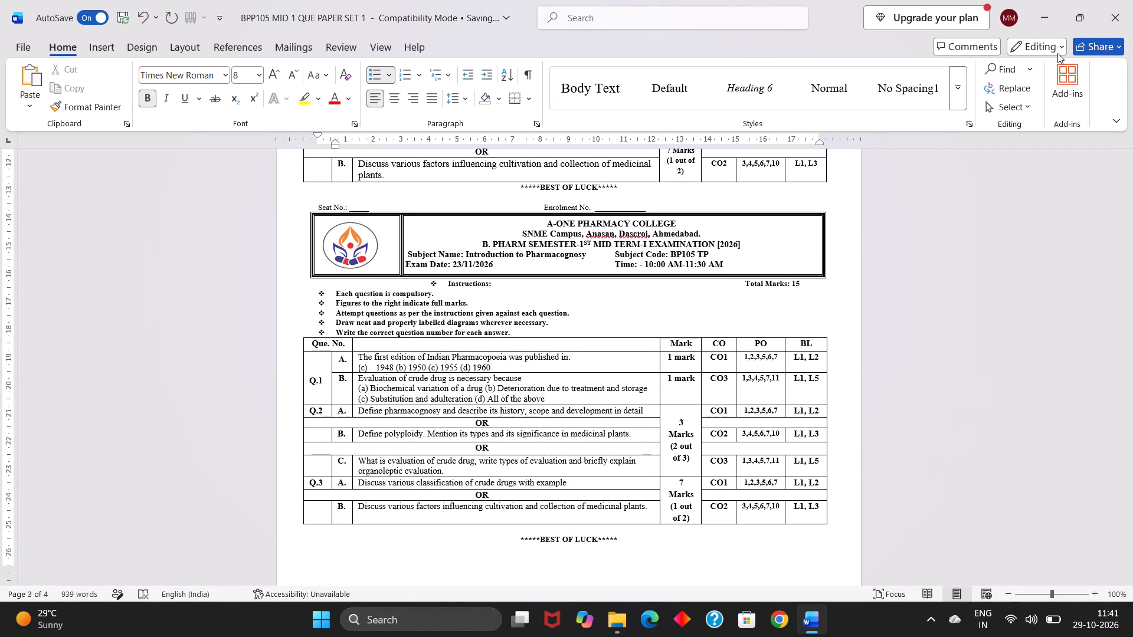
Save the Set 1 question paper and close it.
key(ctrl+s)
click(1107, 28)
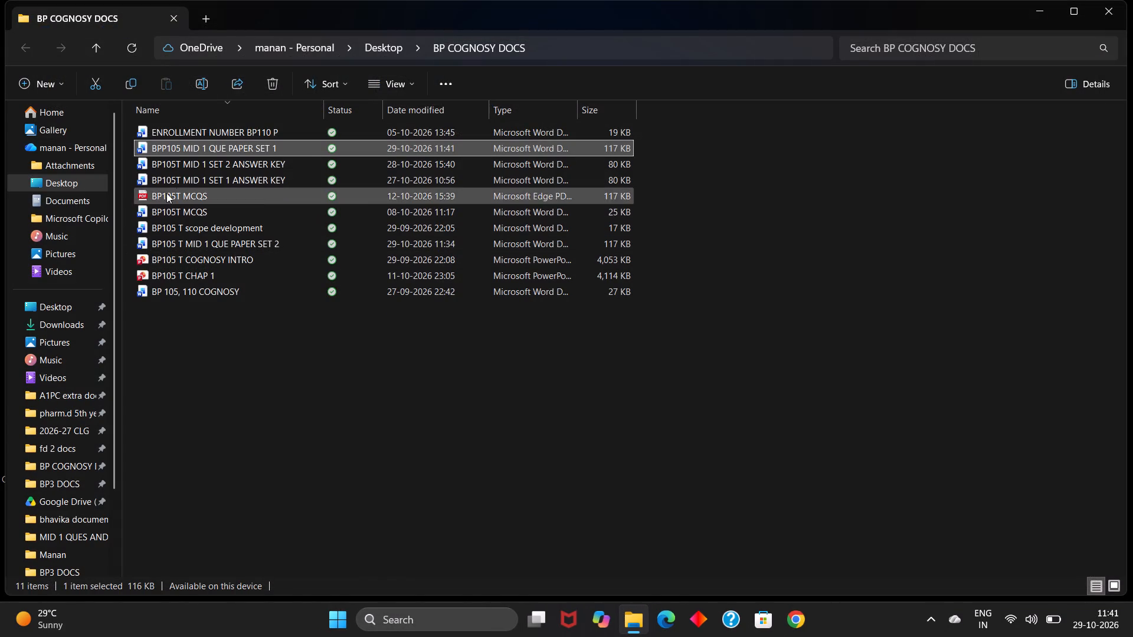
Open the document BP105 T MID 1 QUE PAPER SET 2 from the BP COGNOSY DOCS folder.
double_click(248, 242)
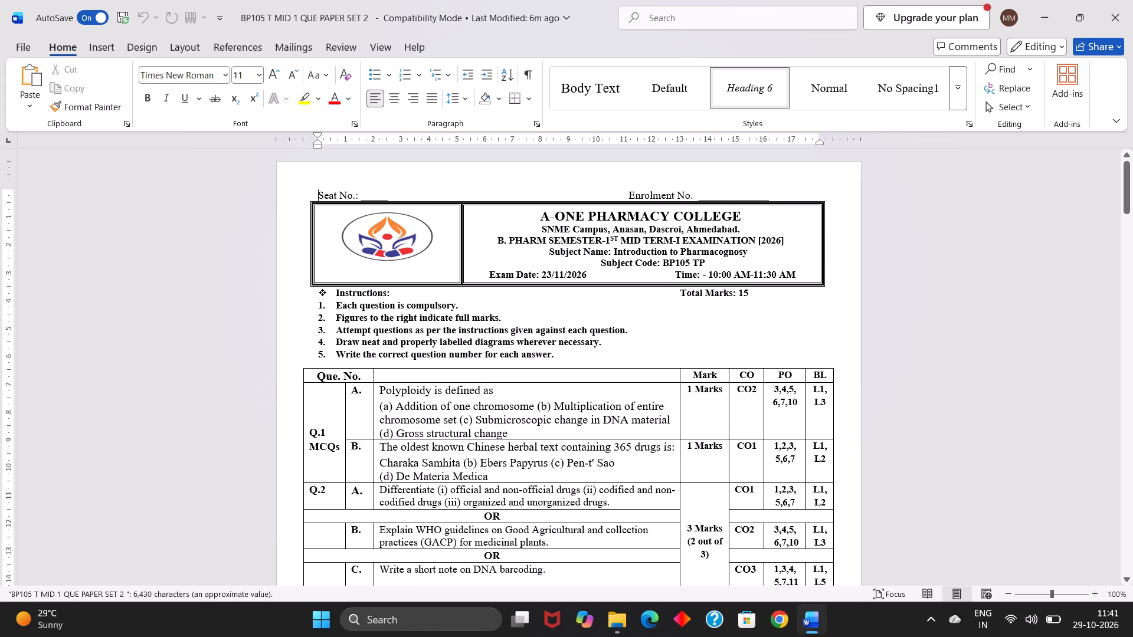
Insert a blank line after the first copy's BEST OF LUCK line on page 3, separating it from the second copy.
scroll(451, 339, down, 1)
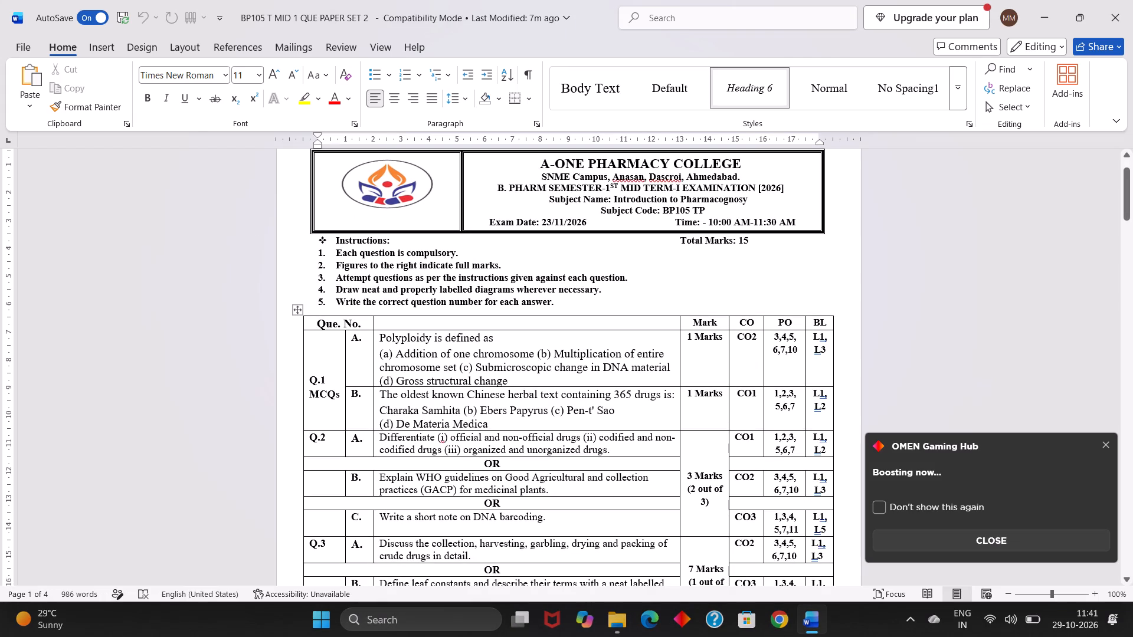
scroll(467, 406, down, 2)
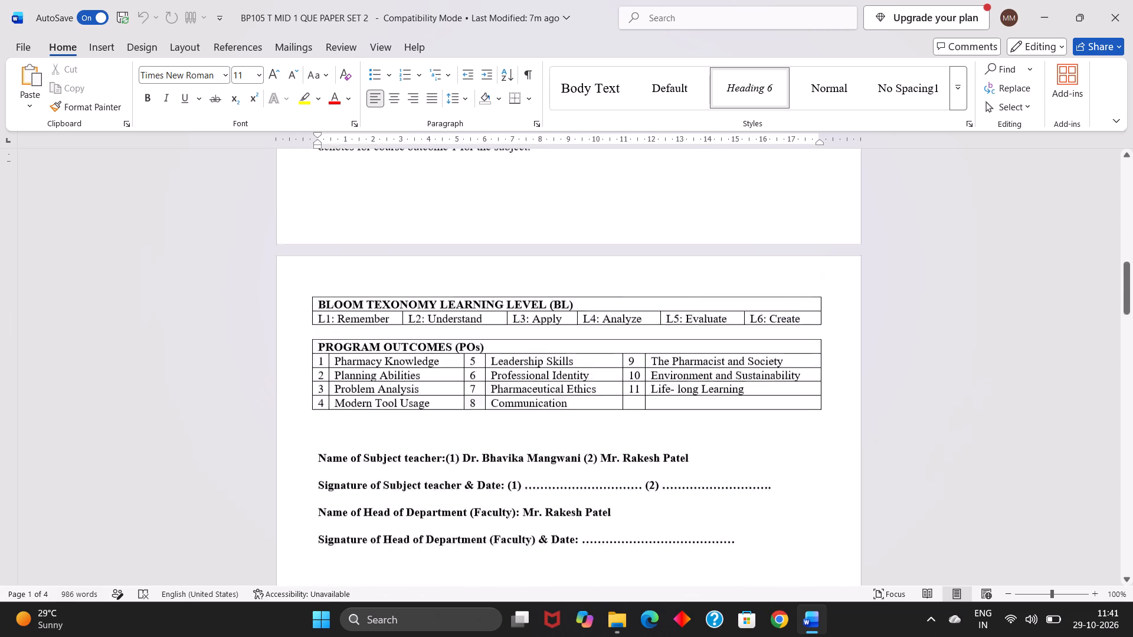
scroll(467, 406, down, 2)
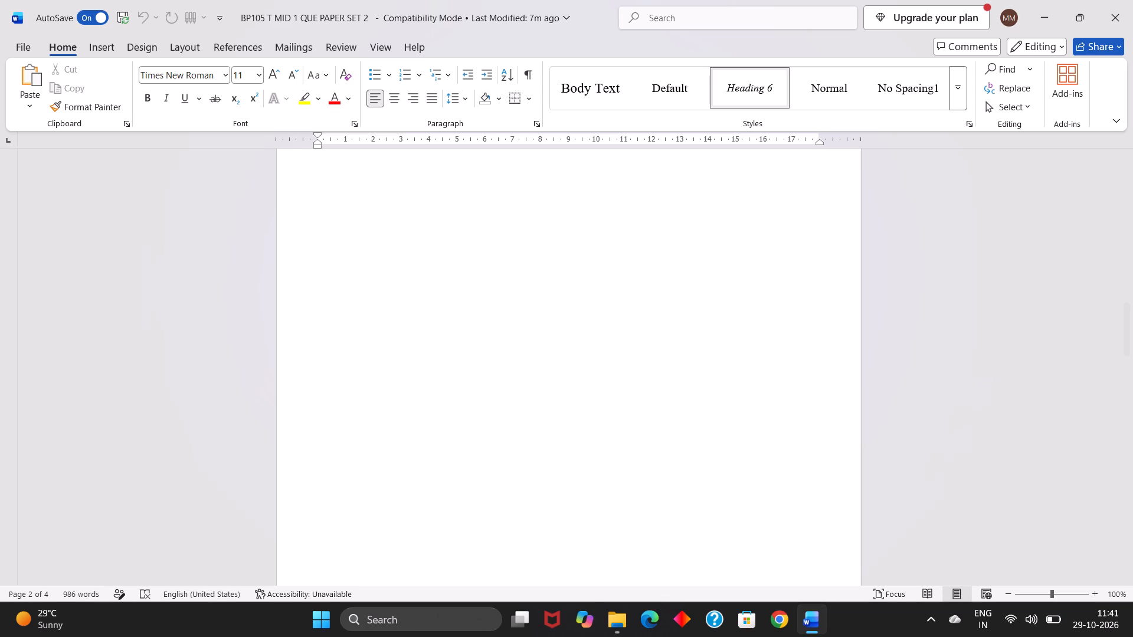
scroll(467, 406, down, 1)
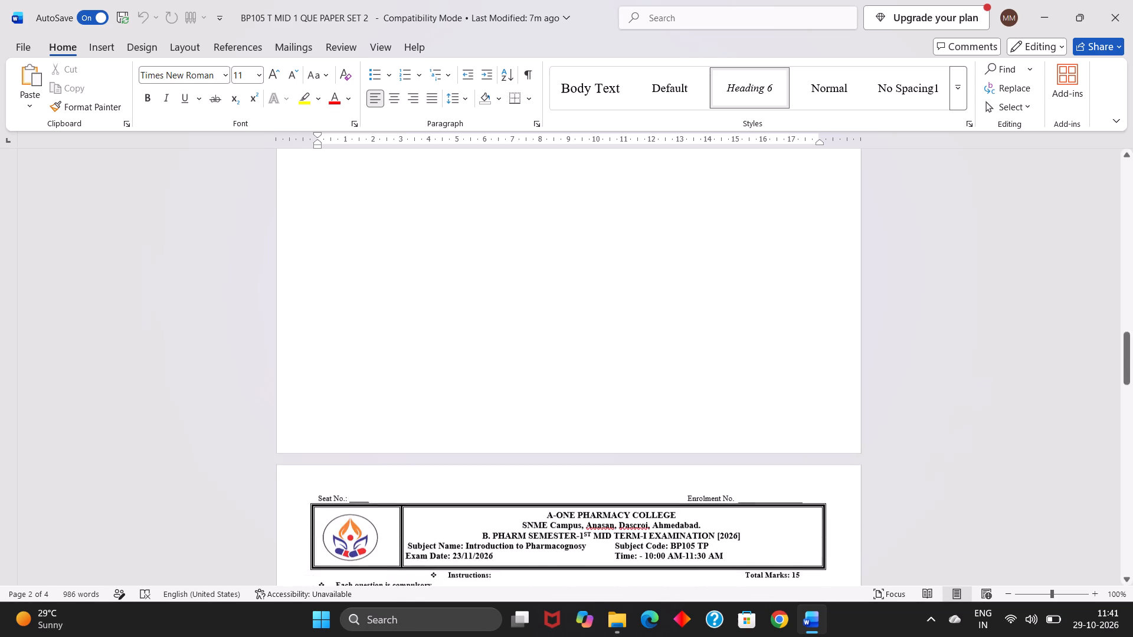
scroll(467, 406, down, 2)
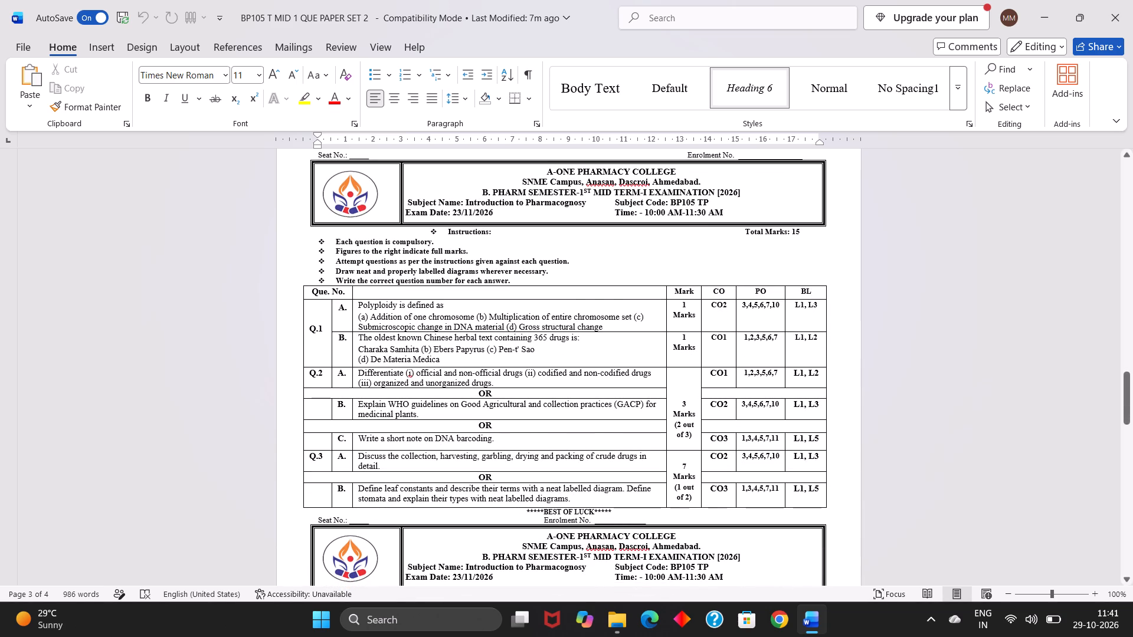
scroll(467, 406, down, 1)
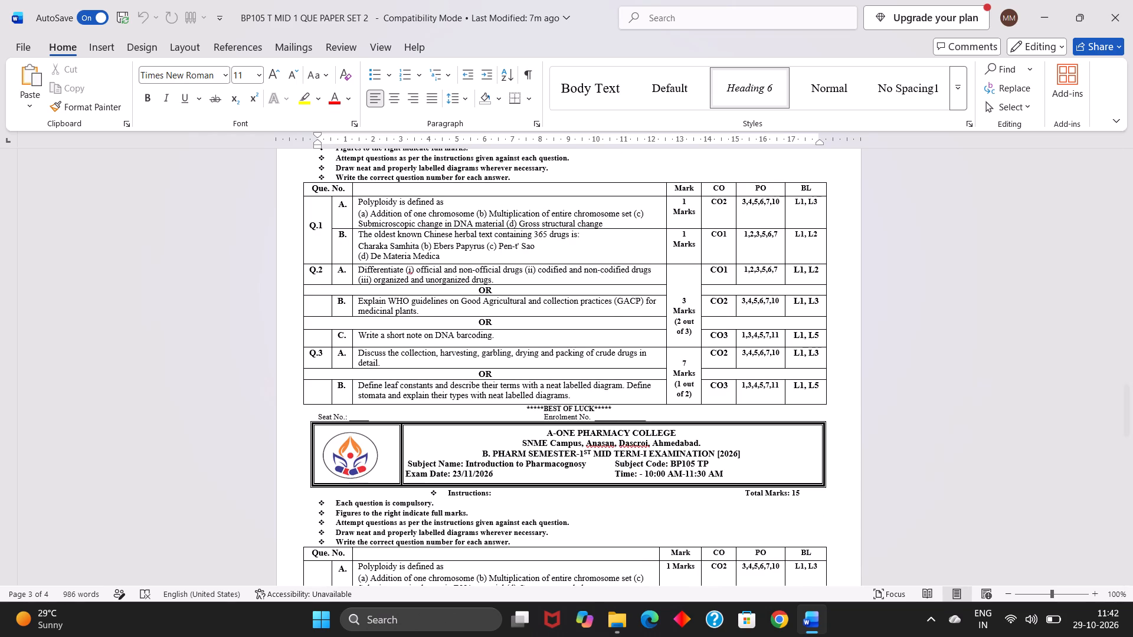
scroll(467, 406, down, 2)
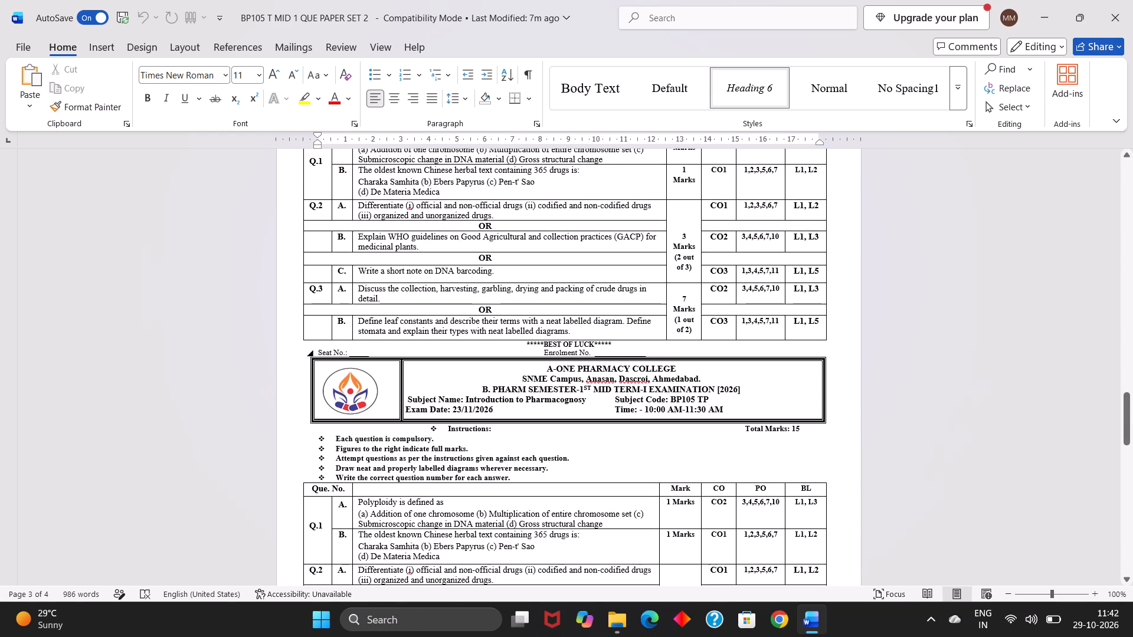
click(644, 342)
key(Return)
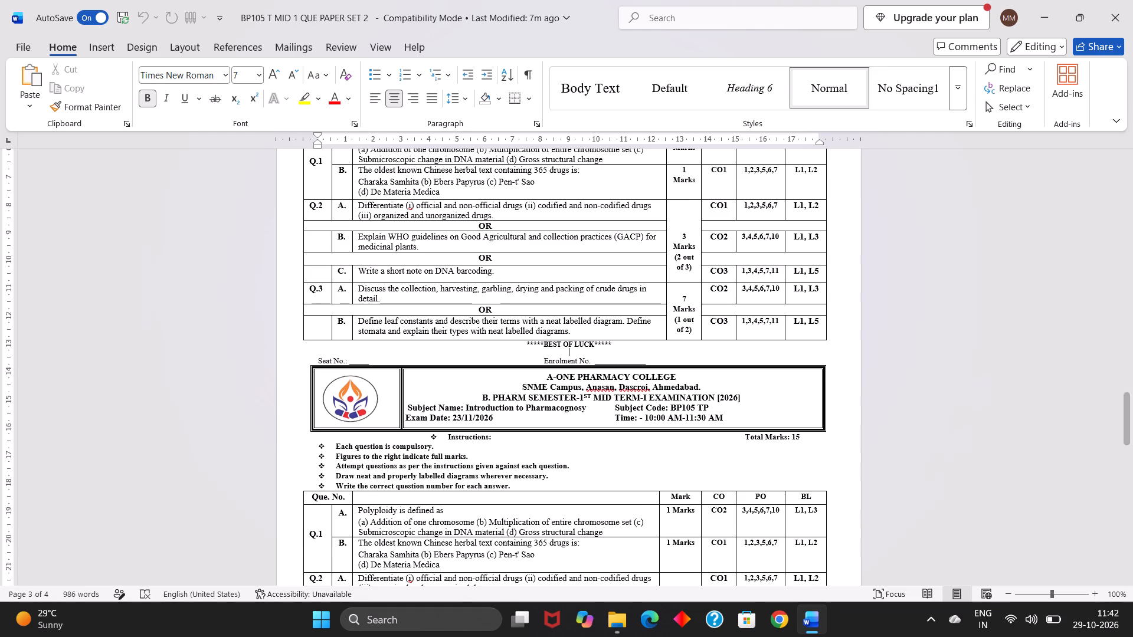
Reduce the BEST OF LUCK line at the top of page 4 to 7 pt.
scroll(644, 342, down, 1)
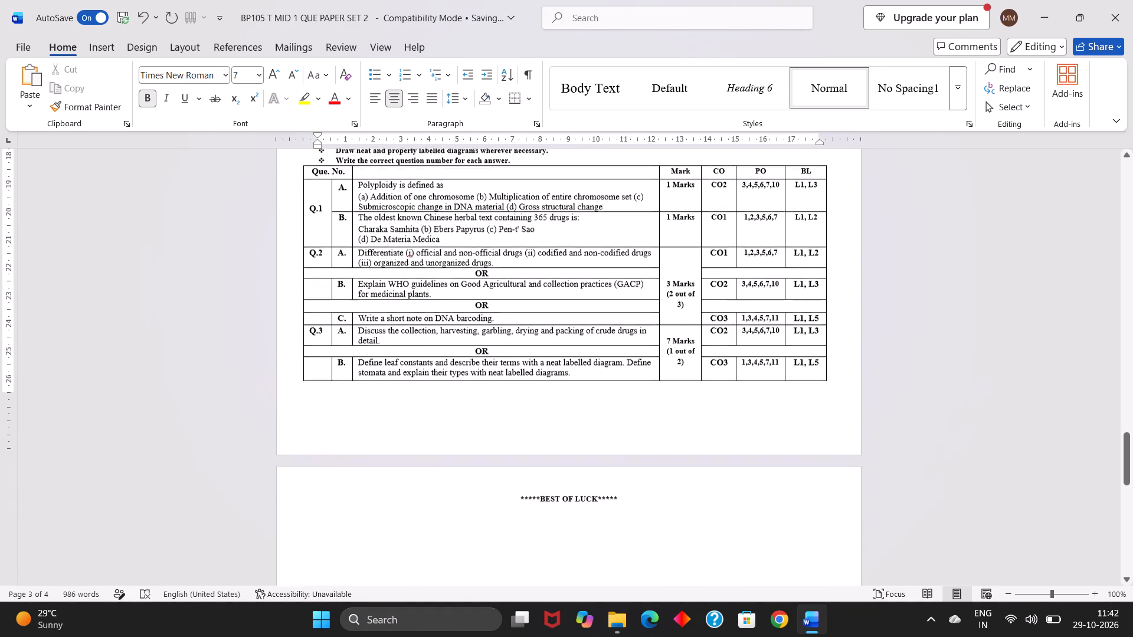
drag(519, 496, 620, 496)
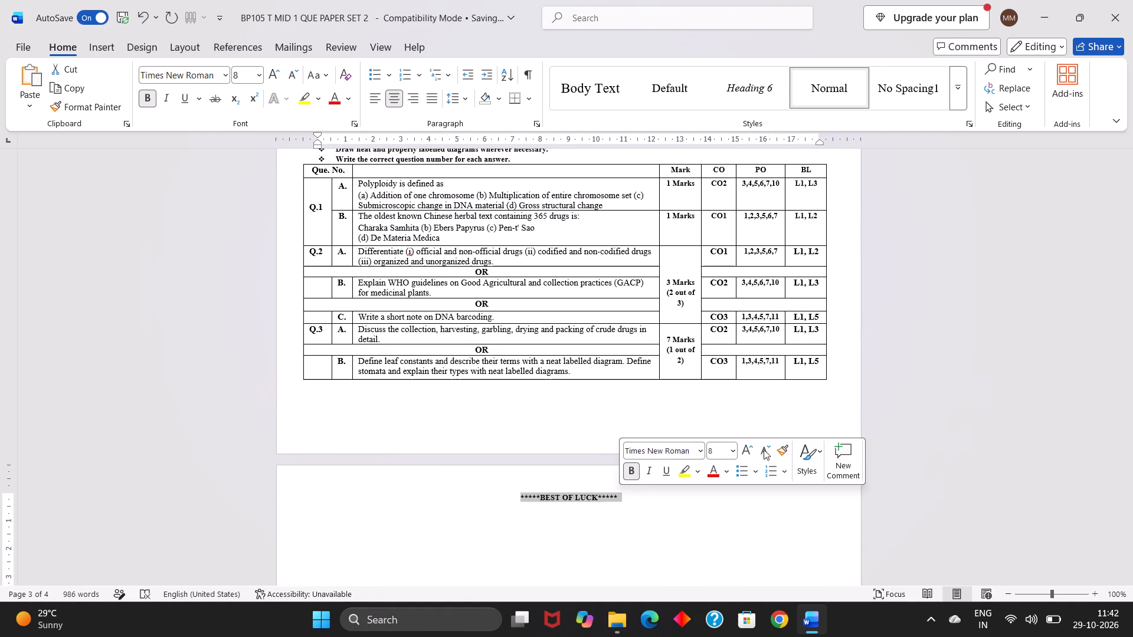
click(764, 449)
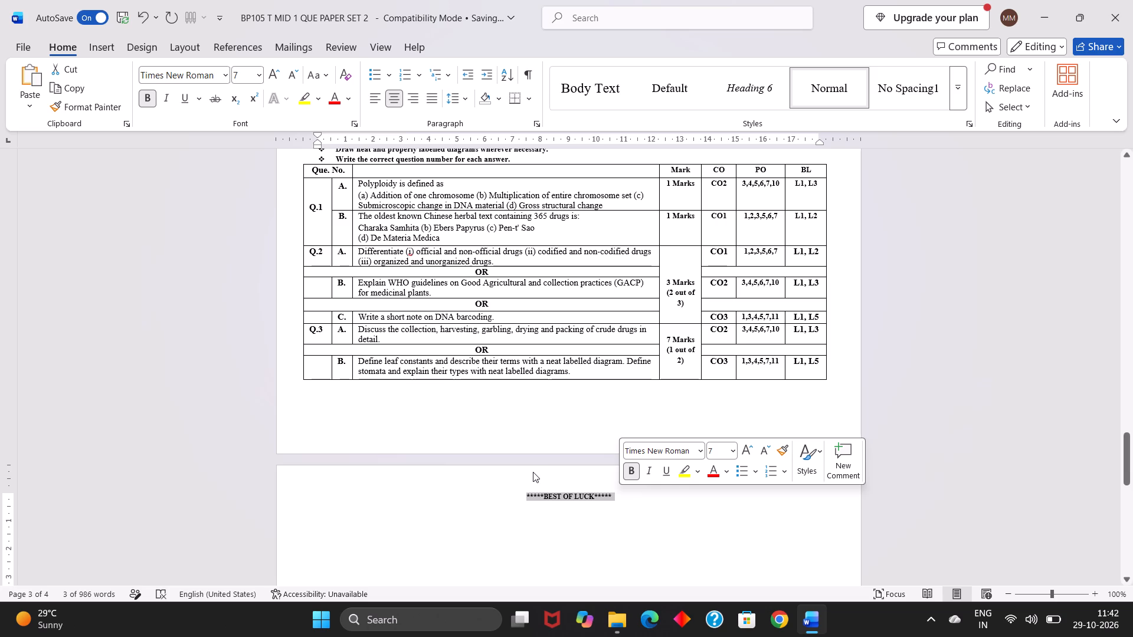
Move the BEST OF LUCK line from page 4 to directly below the second copy's question table on page 3, using copy and paste.
key(ctrl+c)
double_click(530, 403)
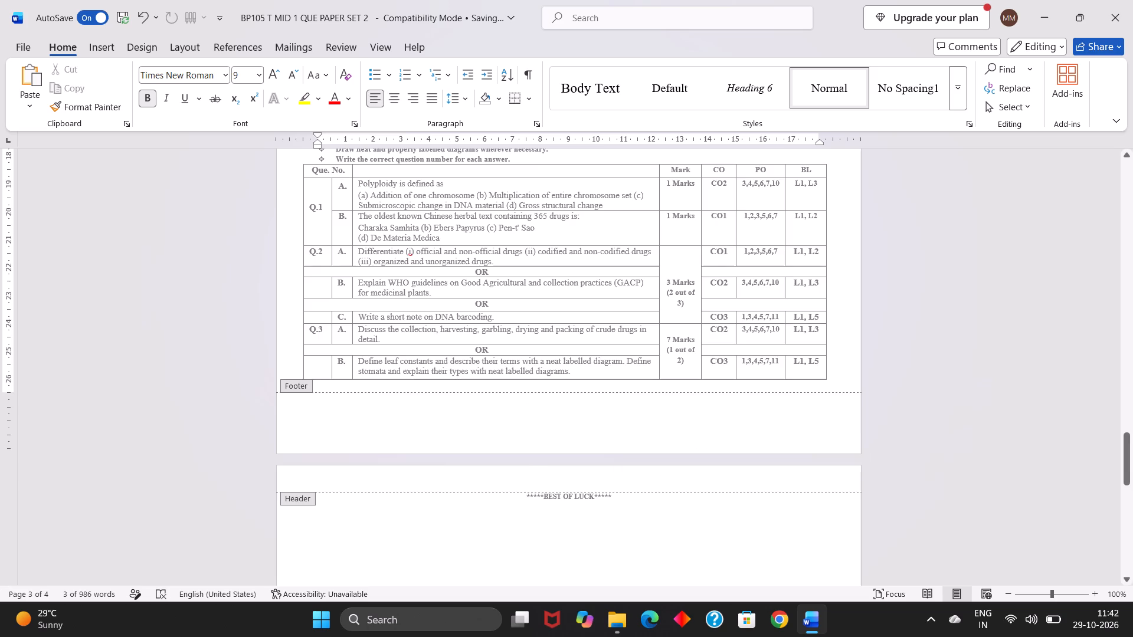
double_click(537, 383)
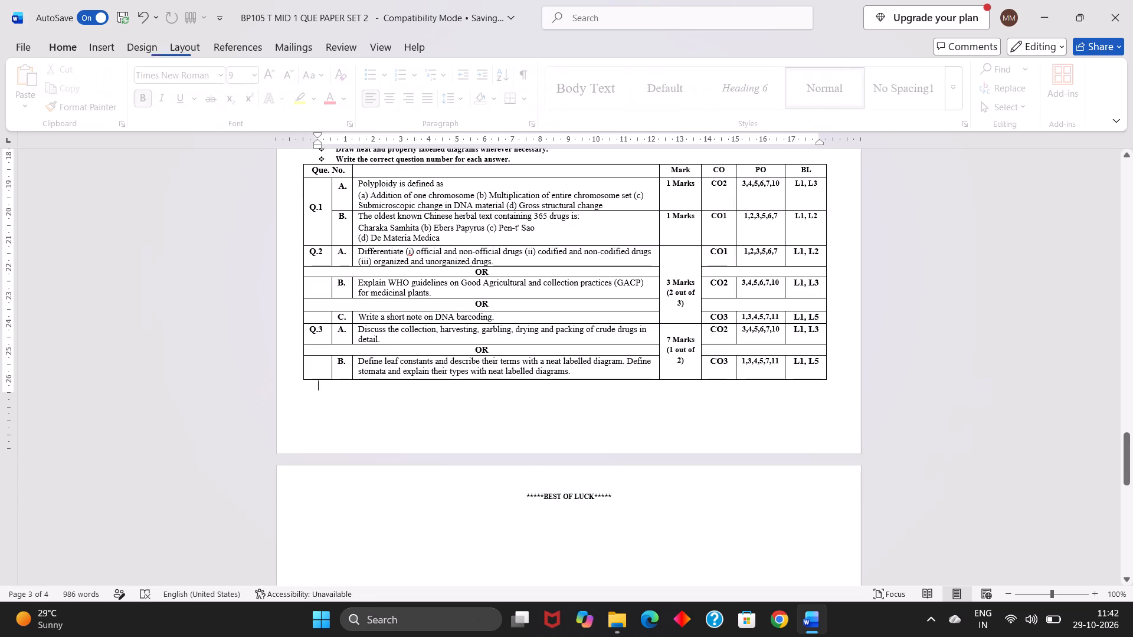
key(ctrl+v)
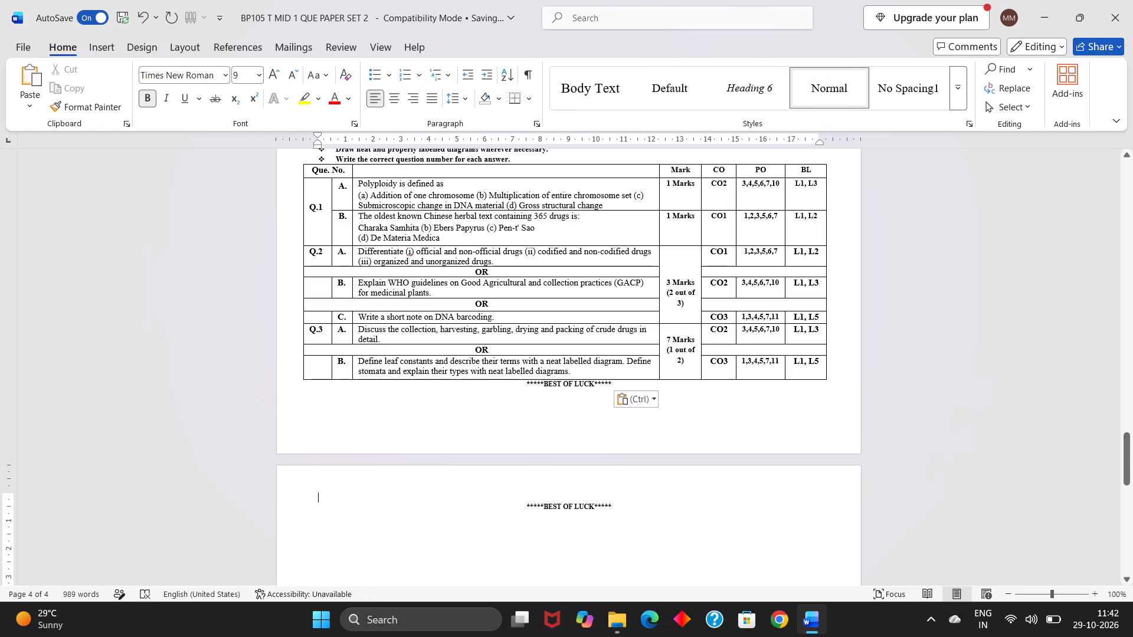
drag(525, 504, 632, 506)
key(BackSpace)
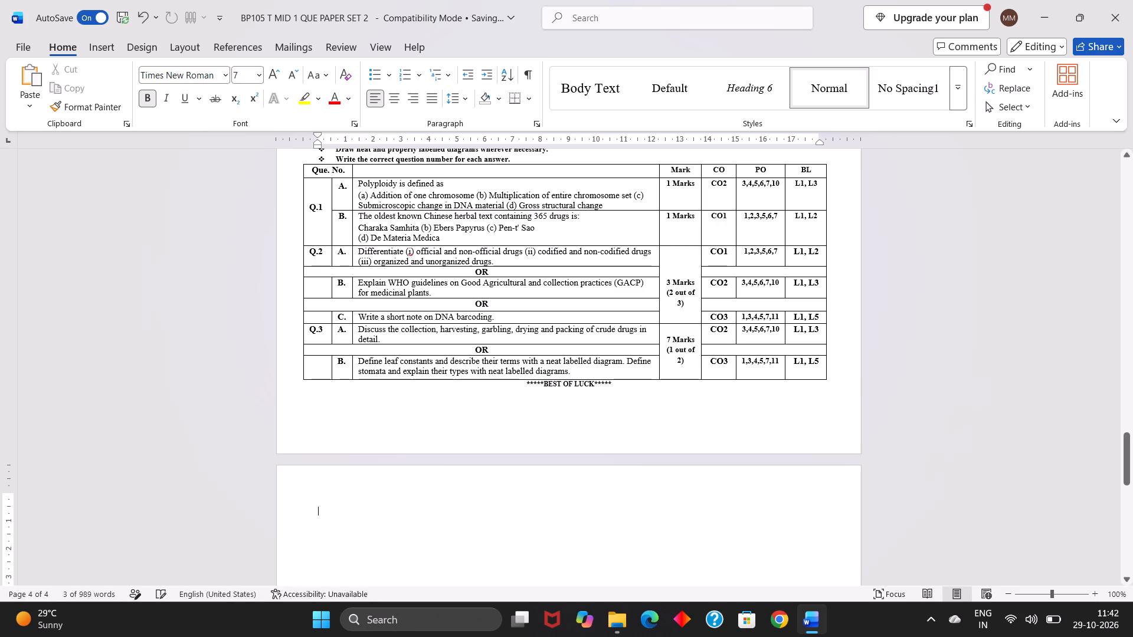
scroll(632, 506, up, 1)
scroll(438, 287, up, 3)
scroll(438, 287, down, 1)
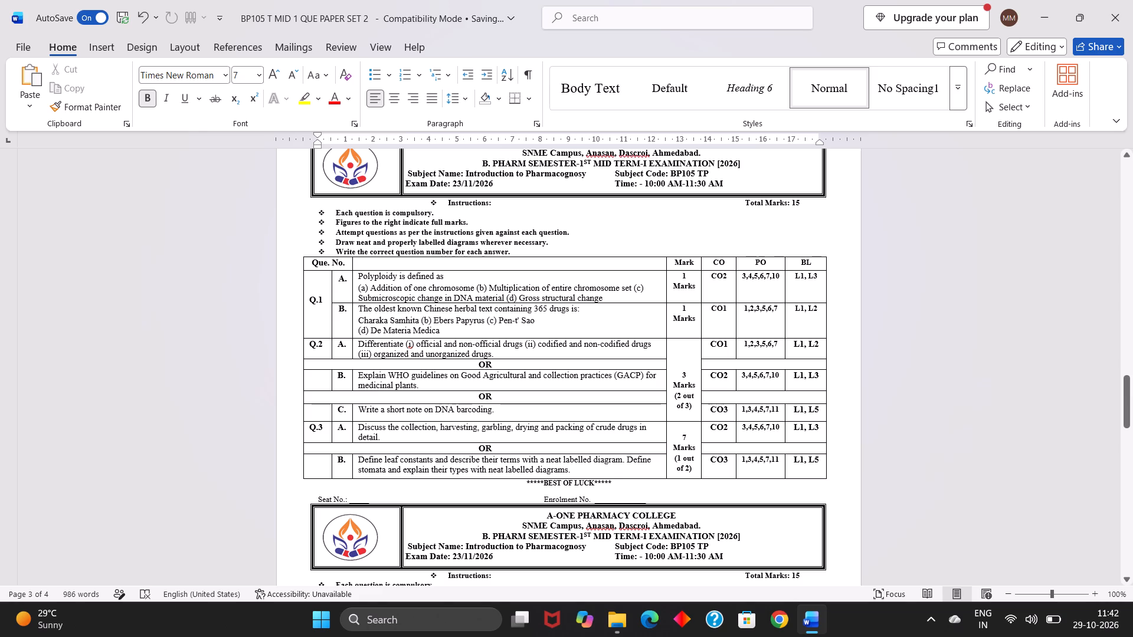
Remove the extra blank space above "3 Marks (2 out of 3)" in the first copy's Mark column on page 3 and centre that entry.
click(678, 374)
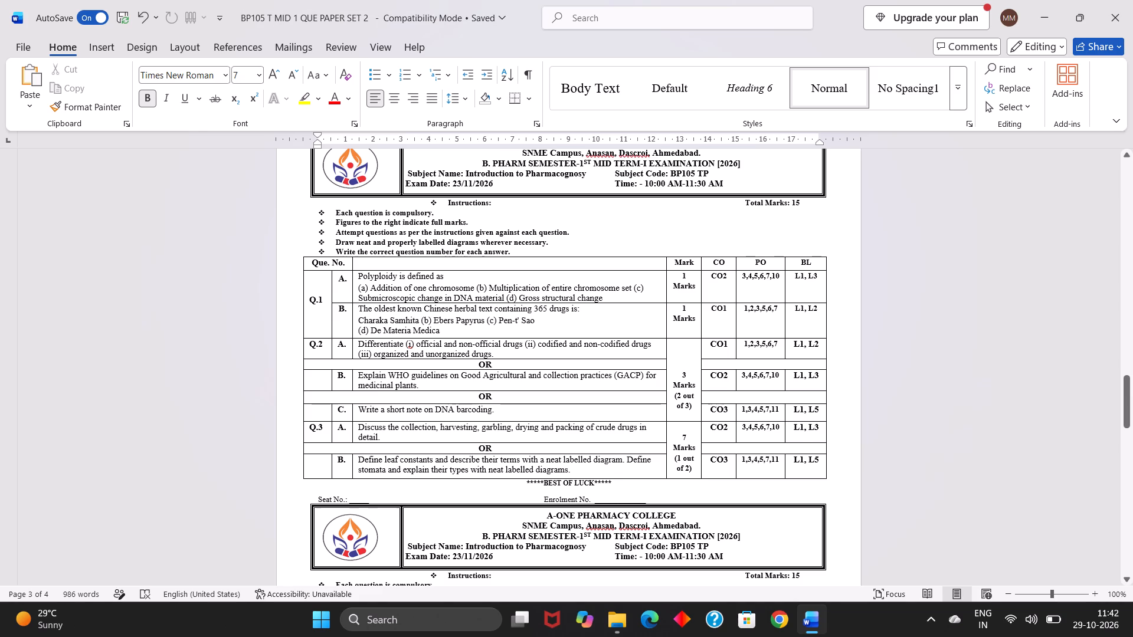
key(BackSpace)
key(BackSpace)
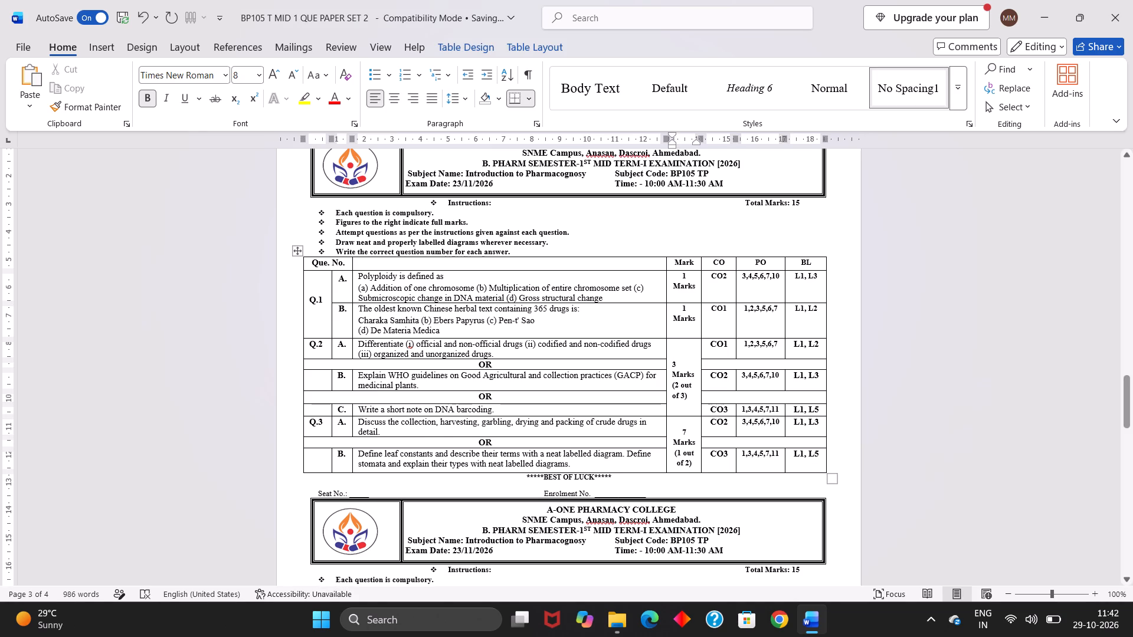
key(BackSpace)
drag(673, 359, 683, 378)
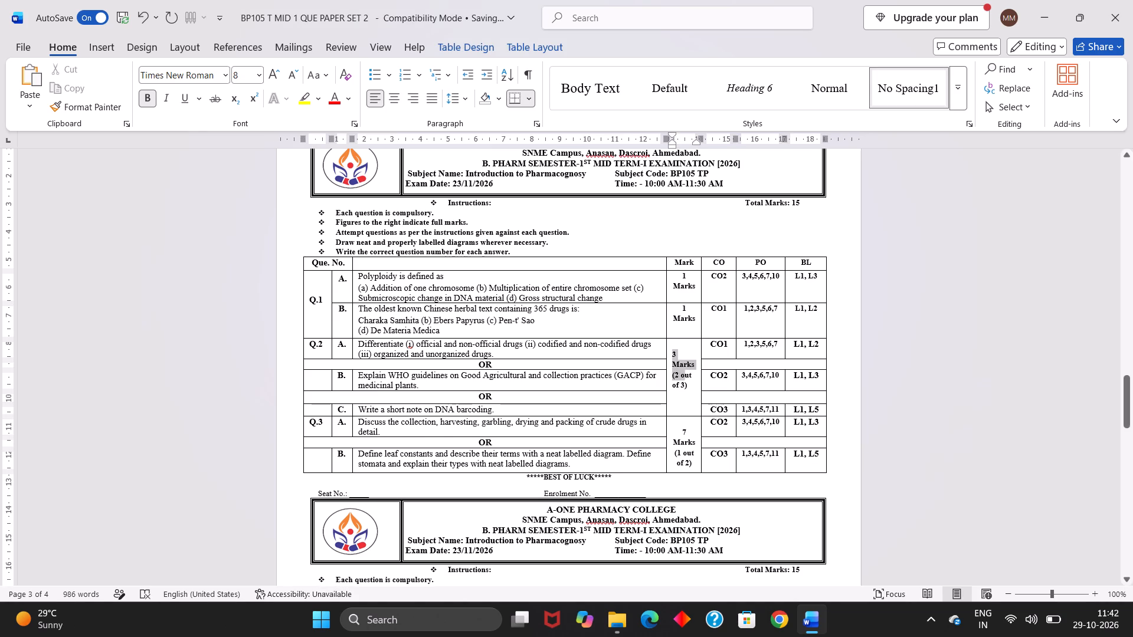
drag(683, 378, 688, 389)
click(392, 96)
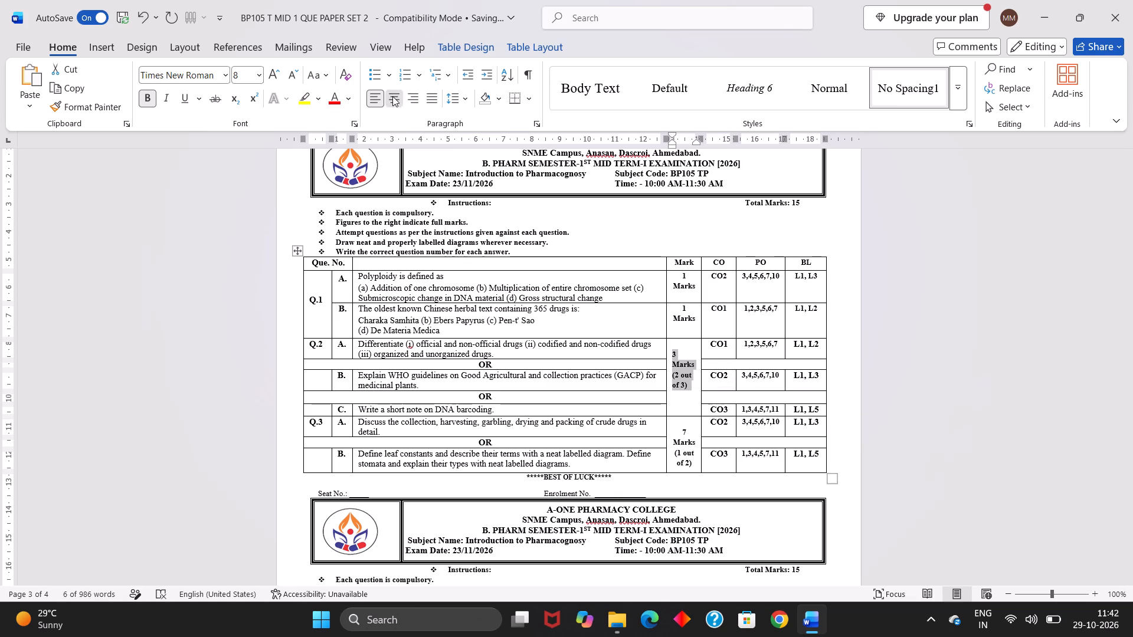
click(683, 401)
Centre all the entries below the header in the first copy's Mark, CO, PO and BL columns.
drag(674, 277, 725, 365)
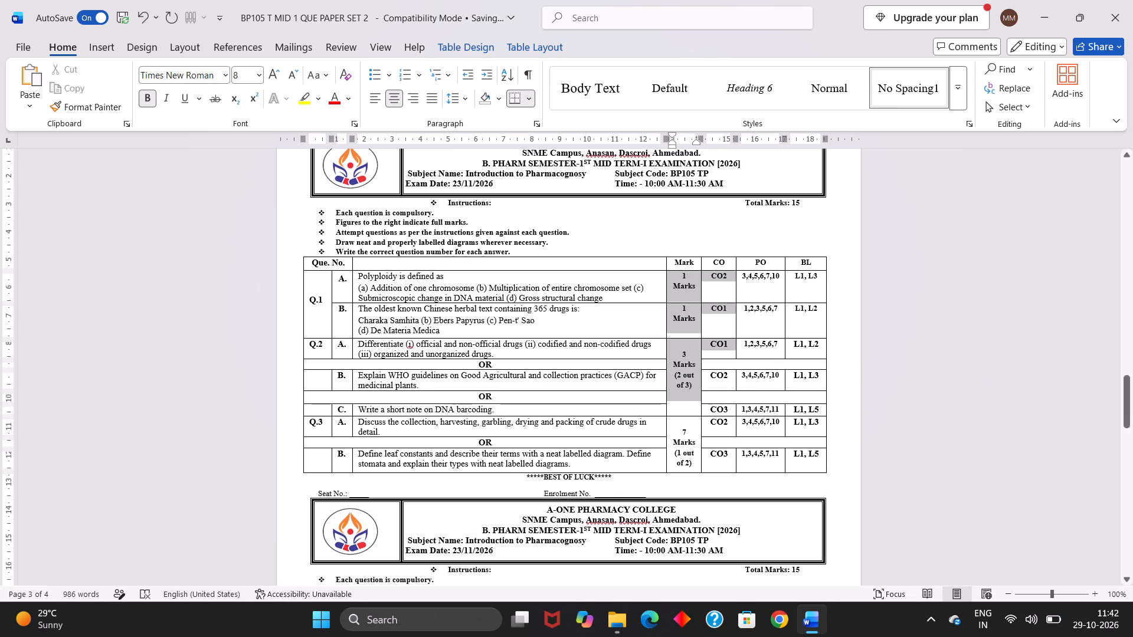
drag(725, 365, 801, 453)
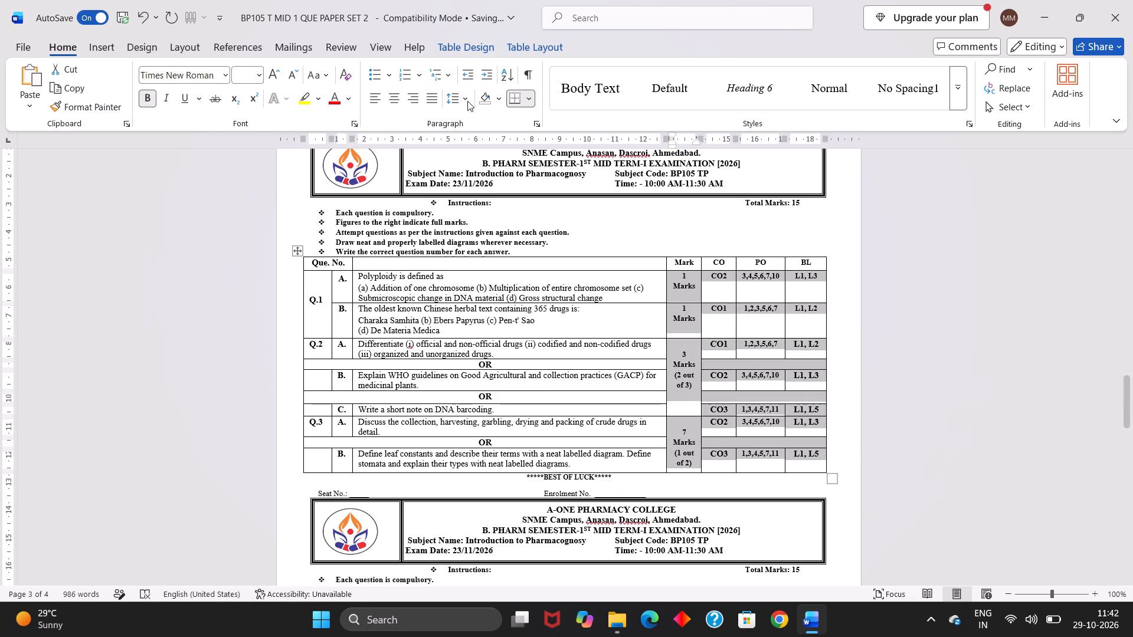
click(395, 91)
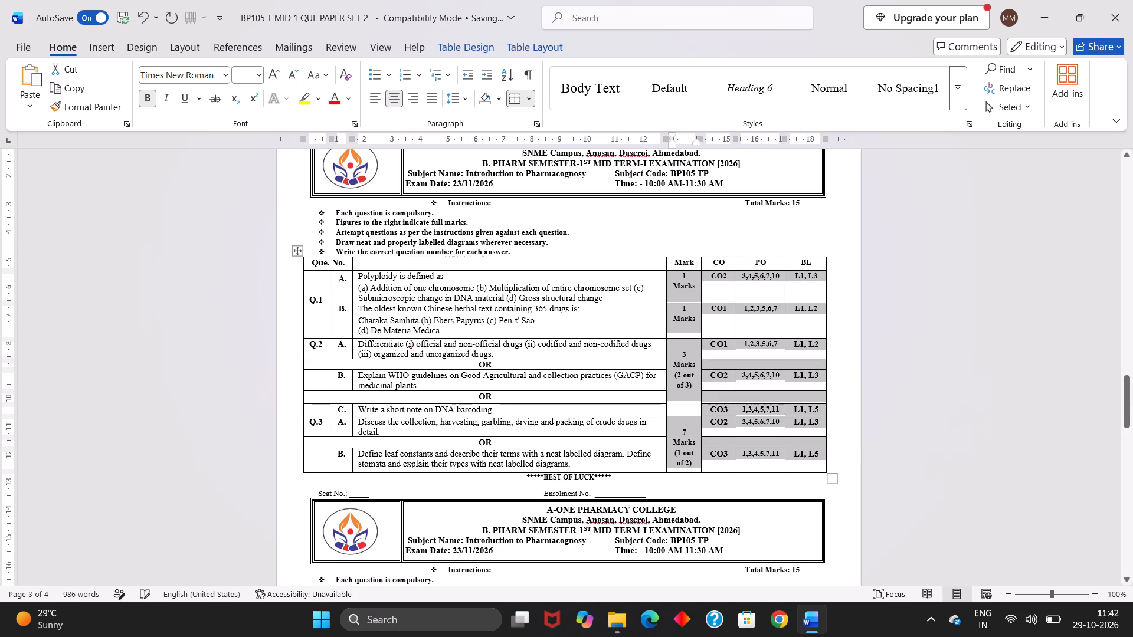
Delete the blank lines above "3 Marks (2 out of 3)" in the second copy's Mark column on page 3.
scroll(542, 363, down, 2)
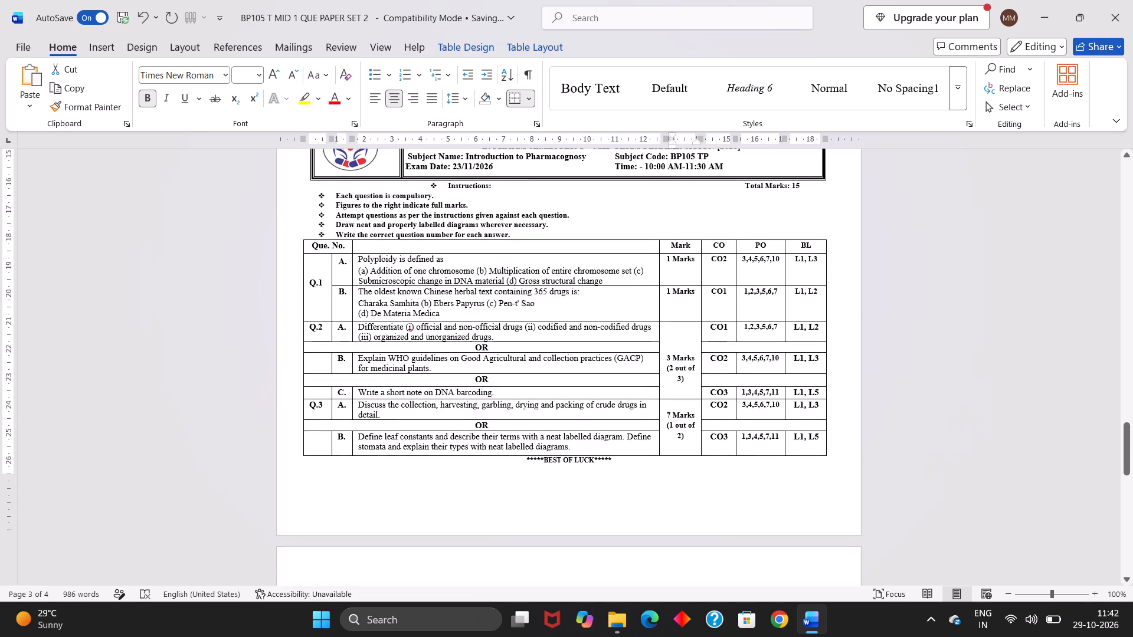
click(667, 359)
key(BackSpace)
key(BackSpace)
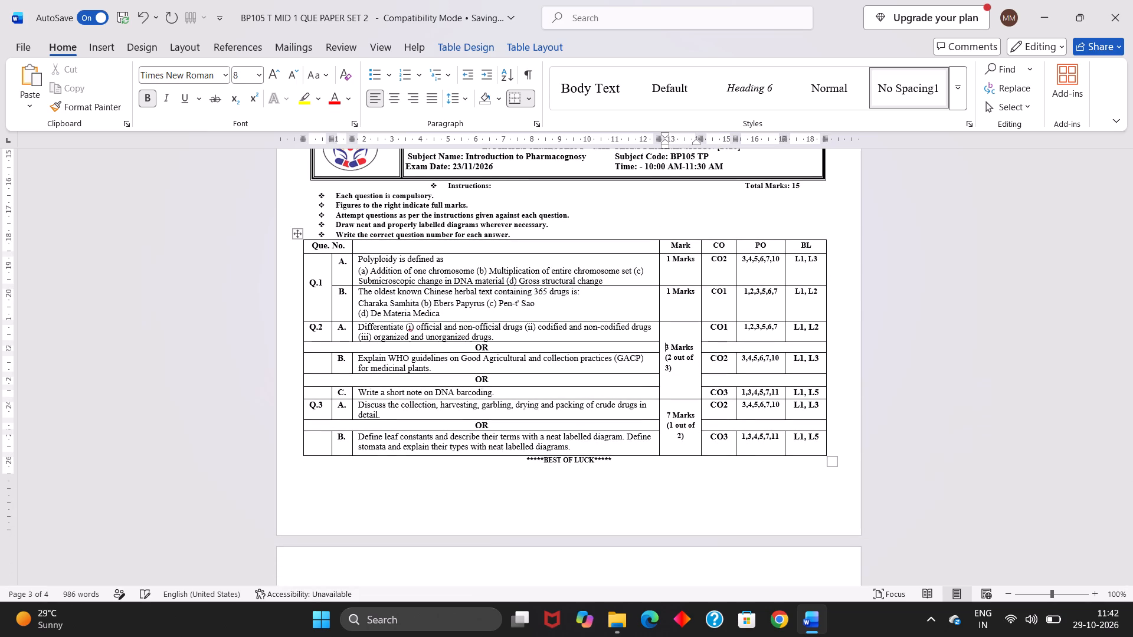
key(BackSpace)
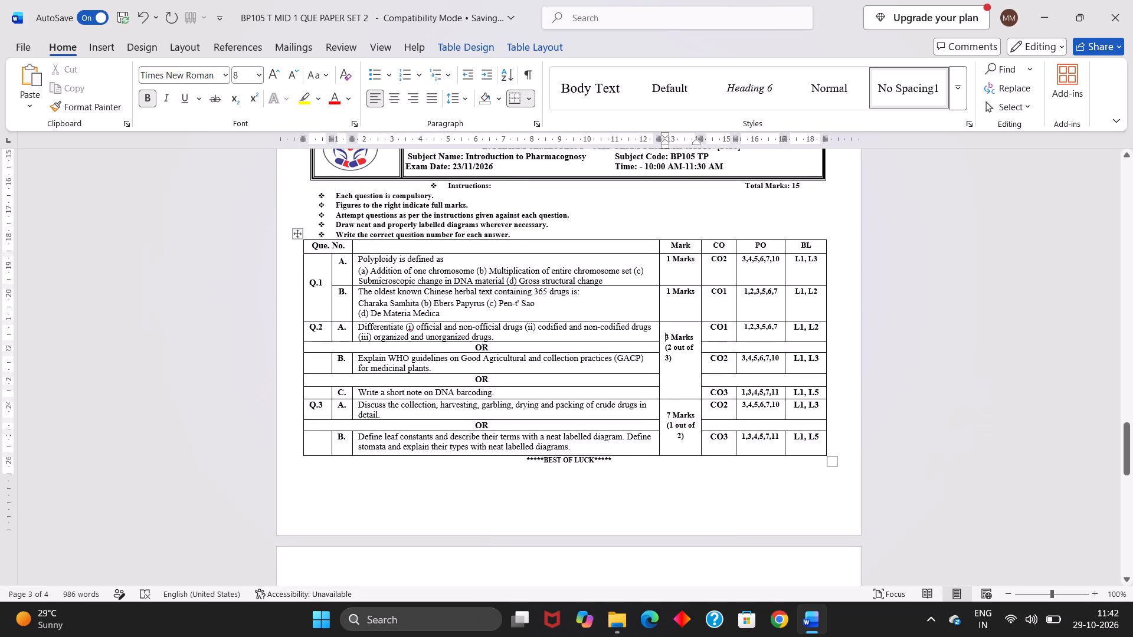
Centre all the entries below the header in the second copy's Mark, CO, PO and BL columns.
drag(669, 261, 805, 447)
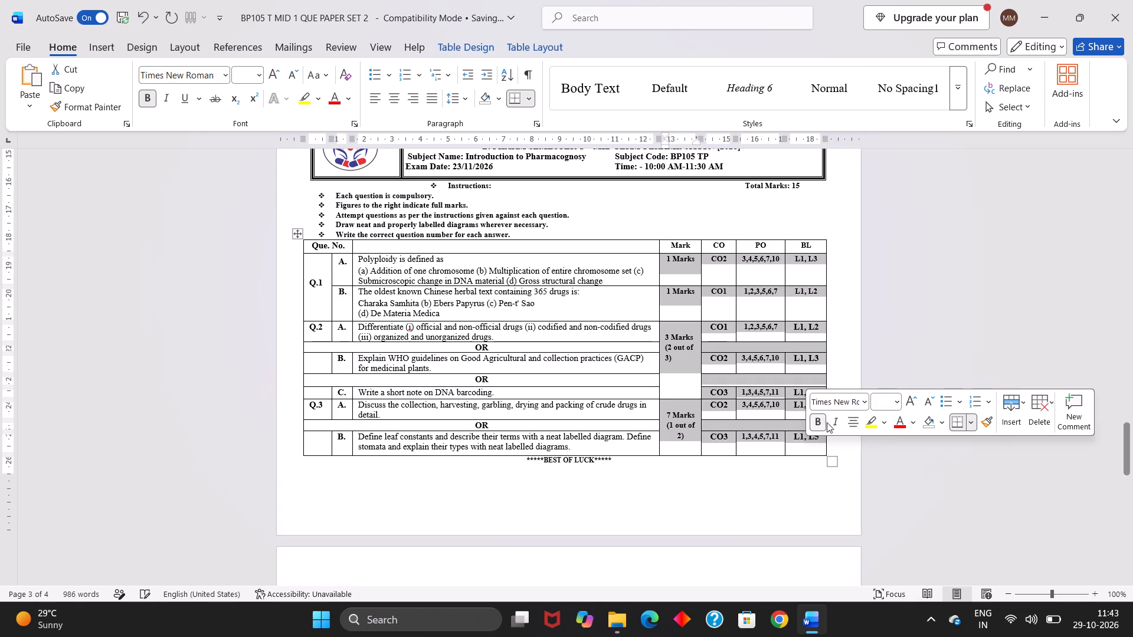
click(852, 422)
click(770, 395)
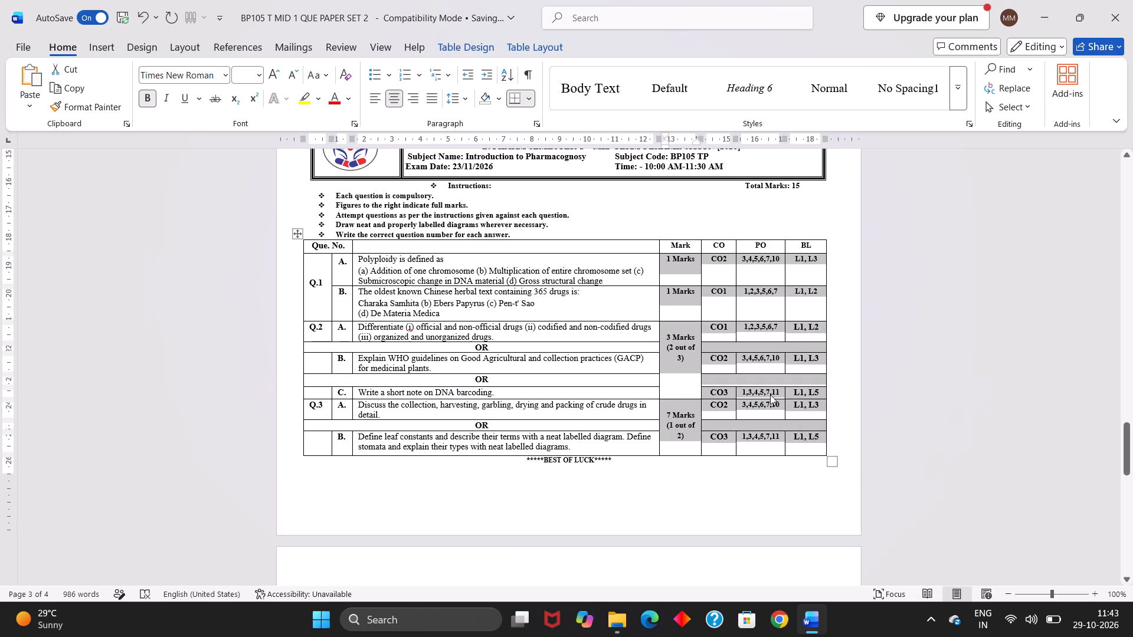
Insert one blank line above "3 Marks (2 out of 3)" in the second copy's Mark column.
click(666, 335)
key(Return)
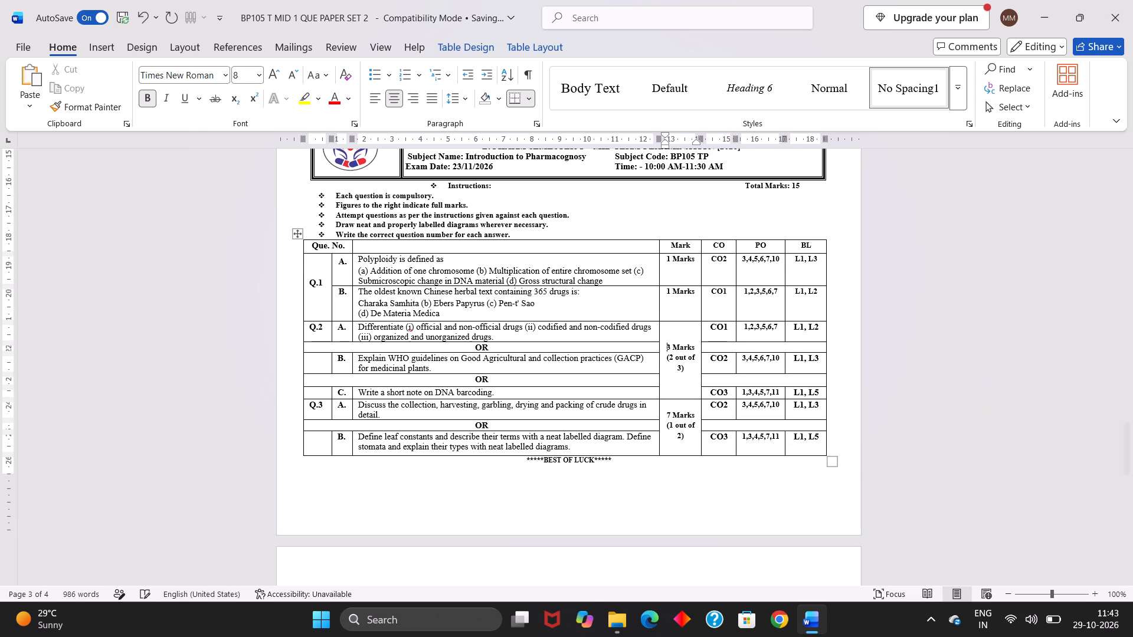
Insert a blank line between the second copy's question table and its BEST OF LUCK line.
click(526, 460)
key(Return)
Review the layout, marks columns and closing lines of both question paper copies on page 3.
scroll(526, 460, up, 1)
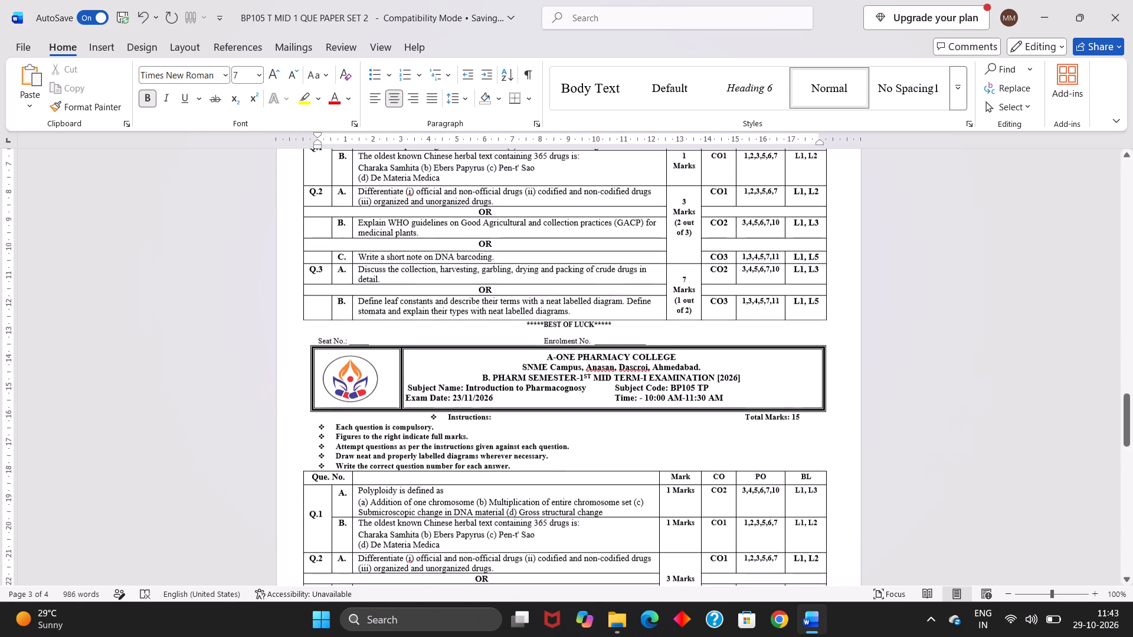
scroll(526, 460, up, 1)
scroll(526, 460, down, 1)
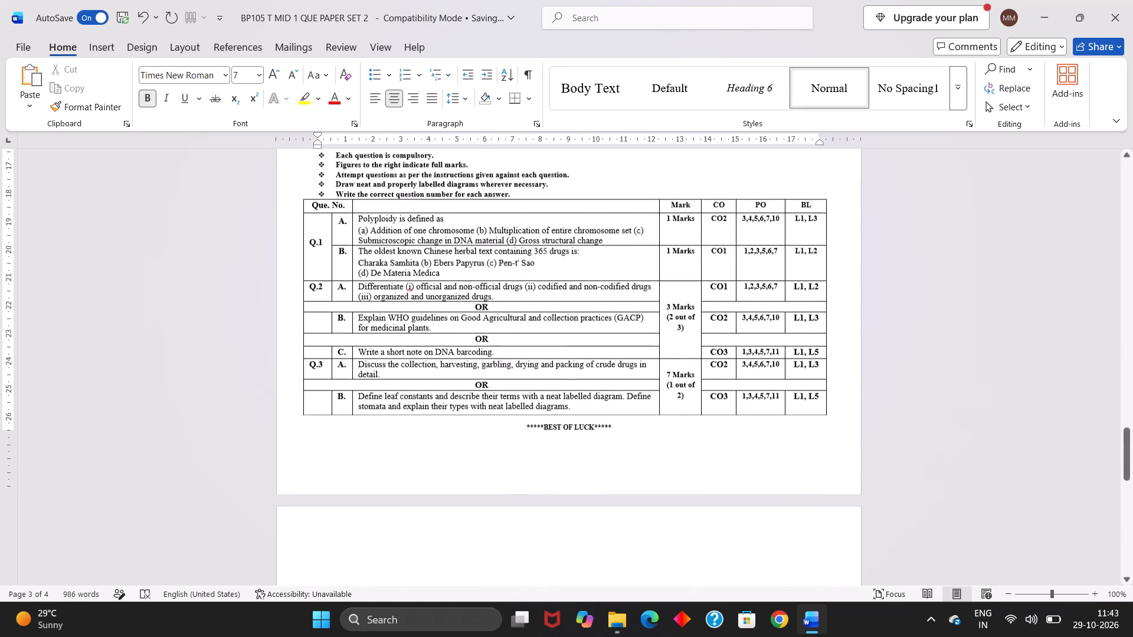
scroll(526, 460, down, 1)
scroll(526, 460, up, 2)
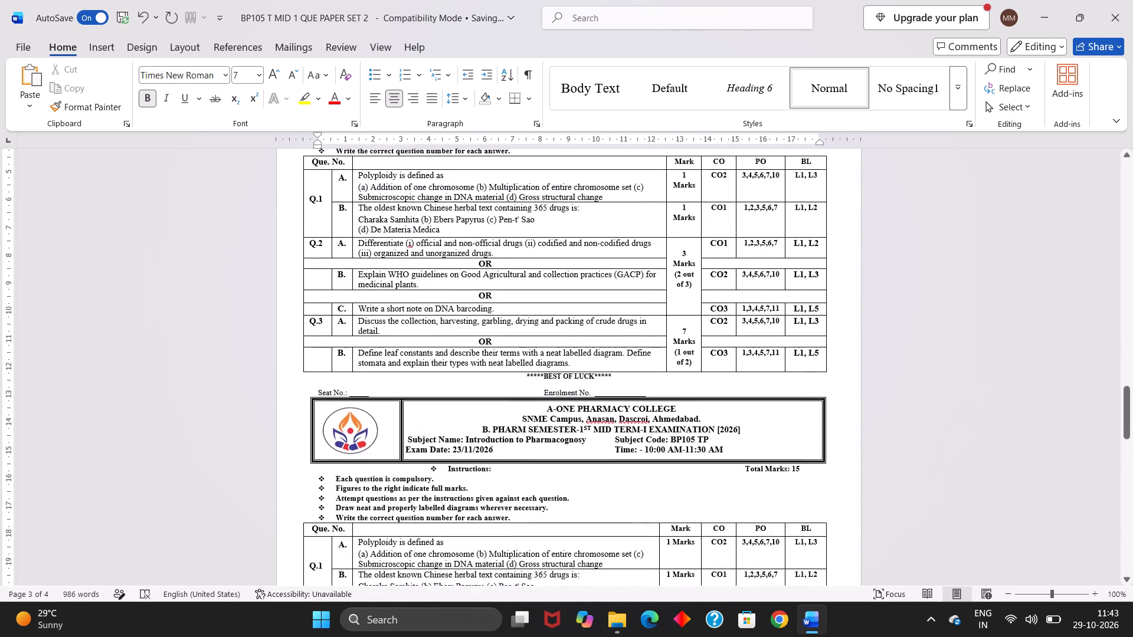
scroll(526, 460, up, 1)
scroll(526, 460, down, 1)
scroll(526, 460, up, 3)
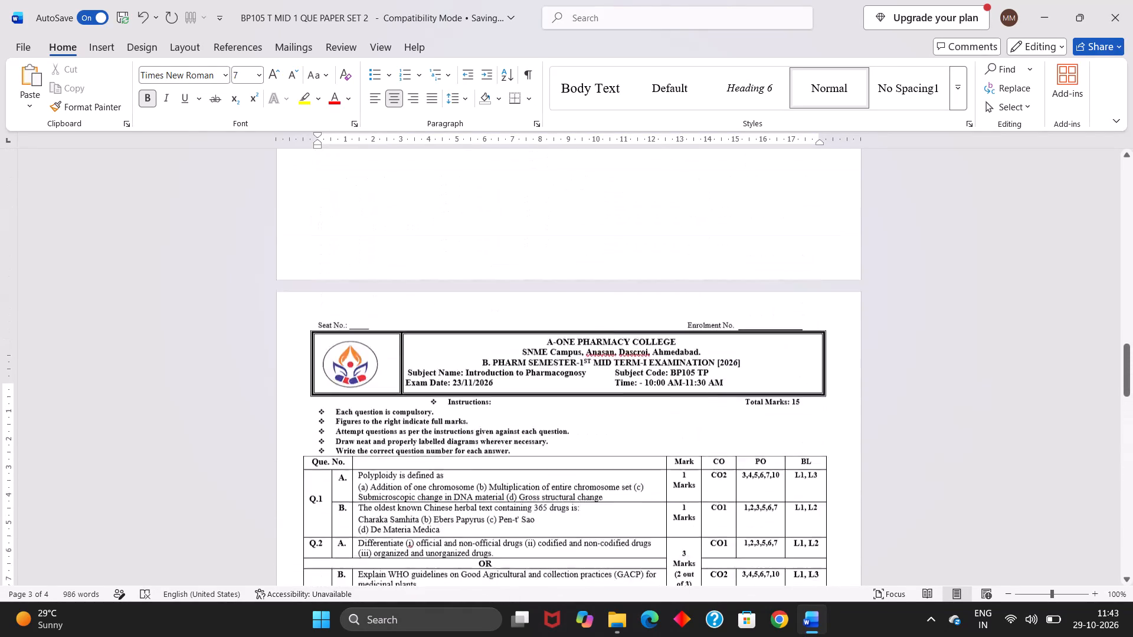
Save the Set 2 question paper and close it.
key(ctrl+s)
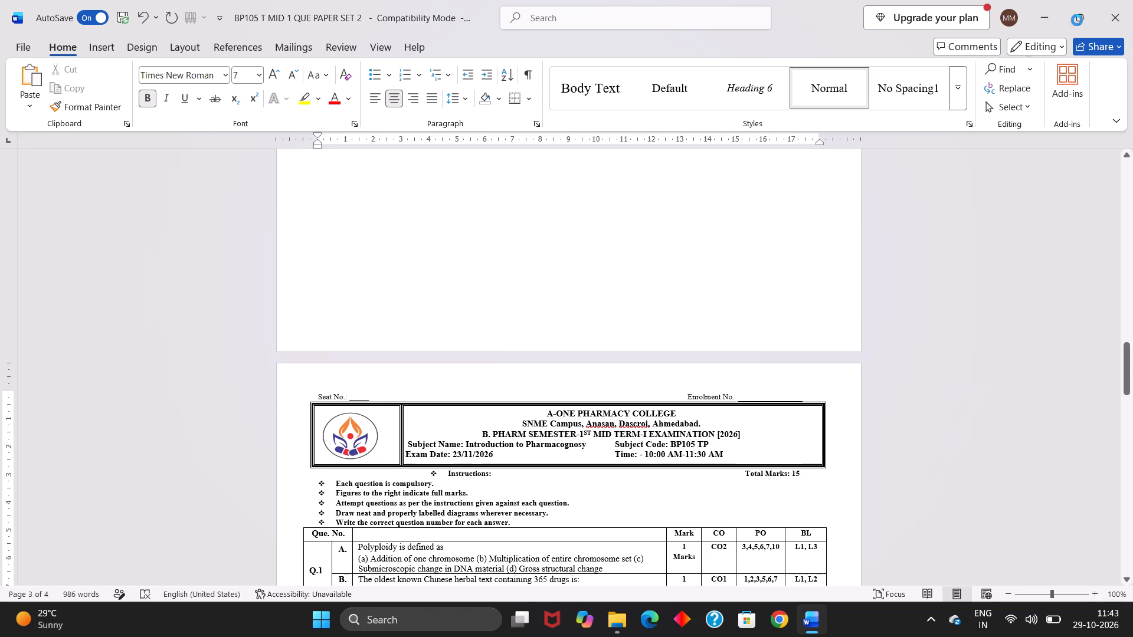
click(1125, 11)
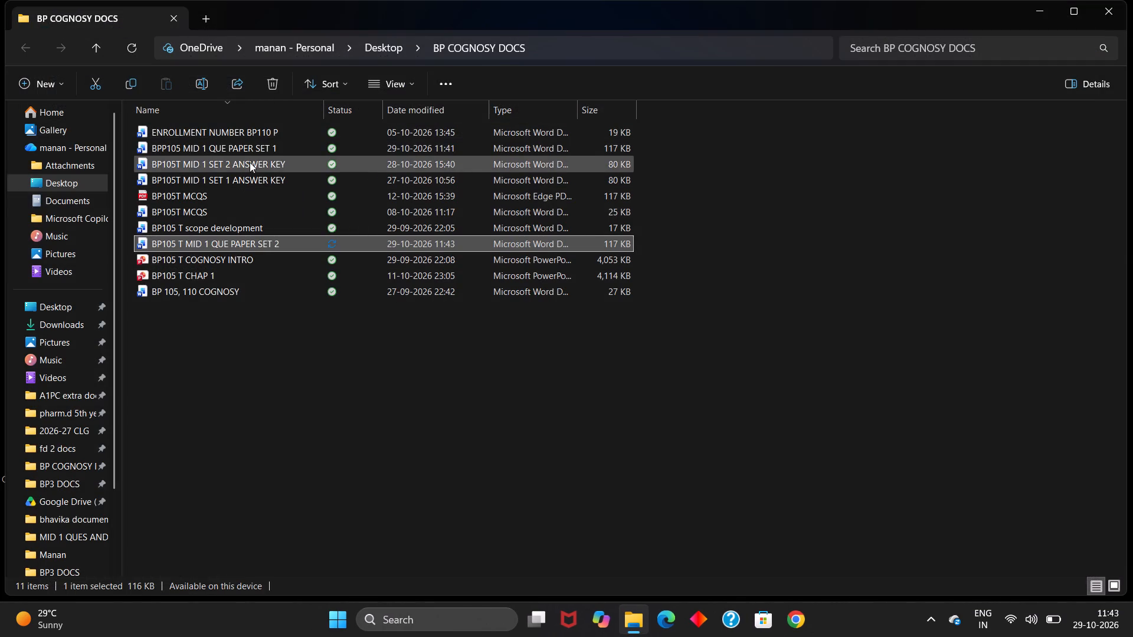
Open BPP105 MID 1 QUE PAPER SET 1, check both copies on page 3, and close the document.
double_click(256, 150)
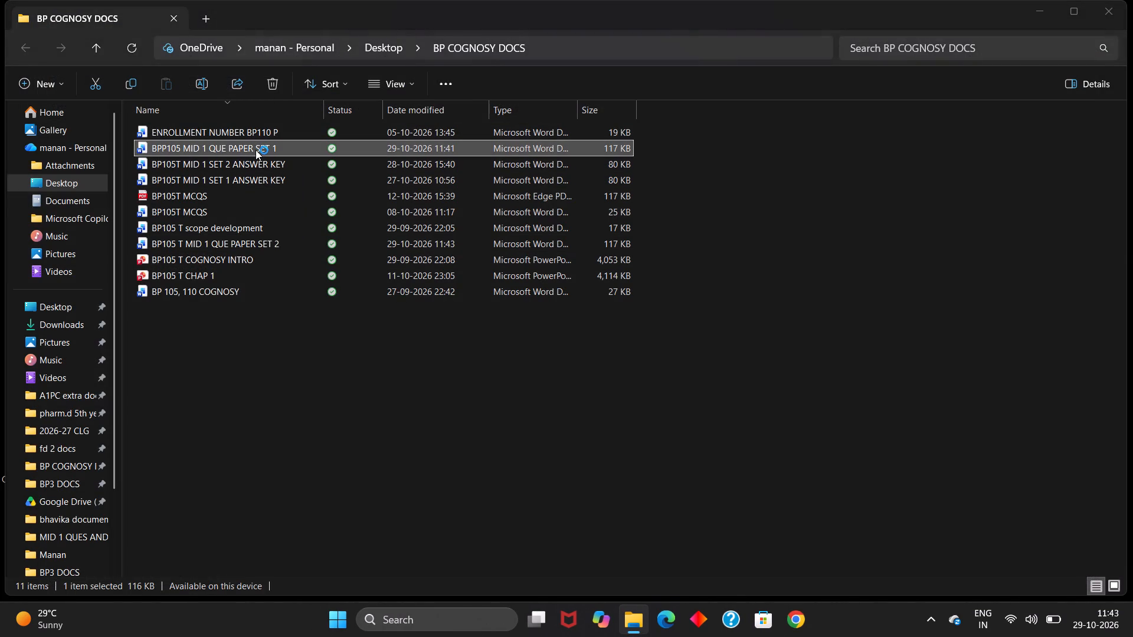
scroll(473, 348, down, 2)
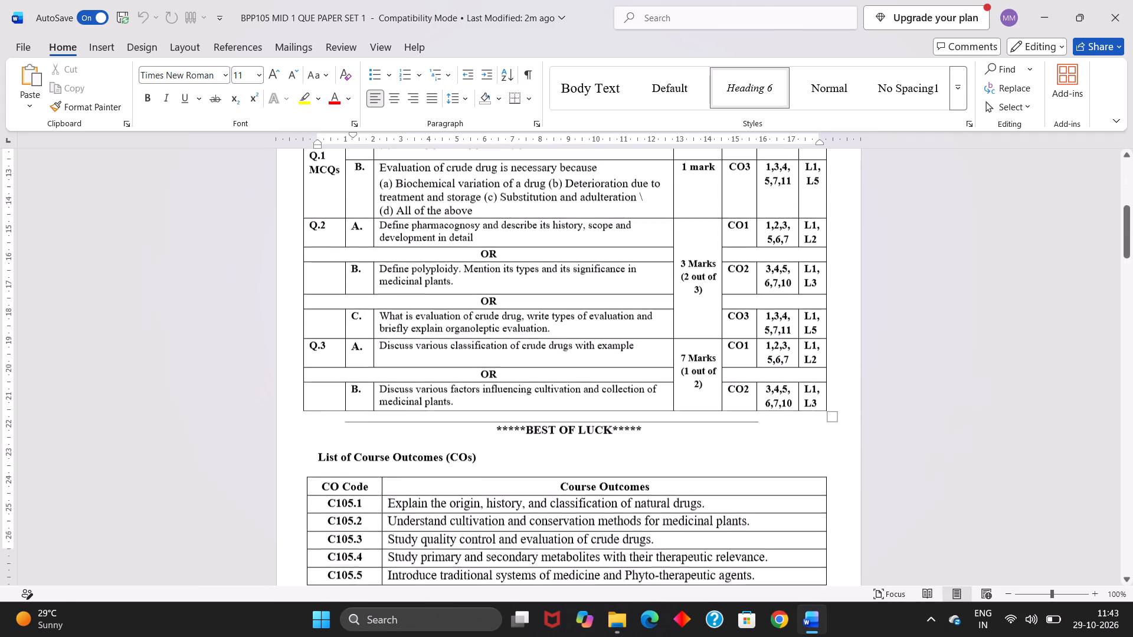
scroll(473, 348, down, 5)
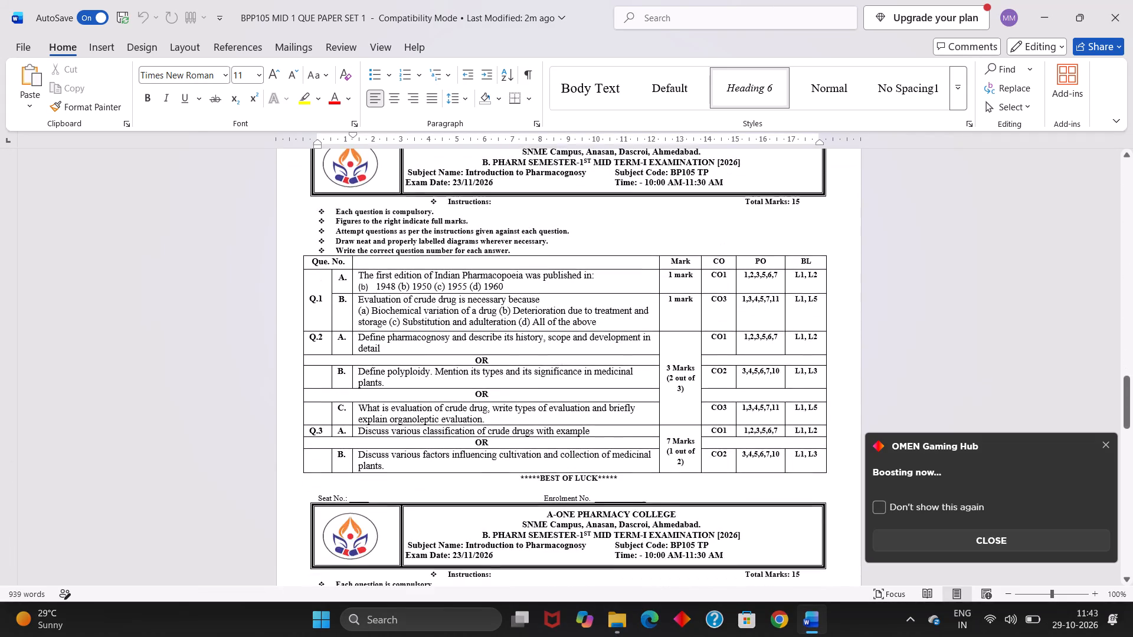
scroll(473, 348, down, 5)
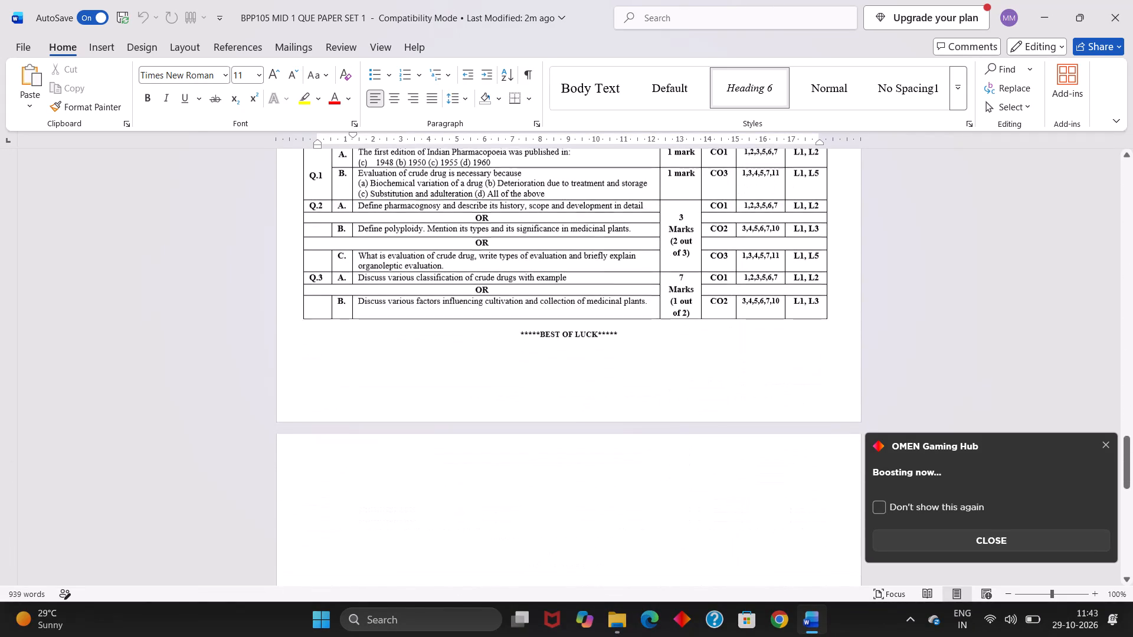
scroll(473, 348, up, 8)
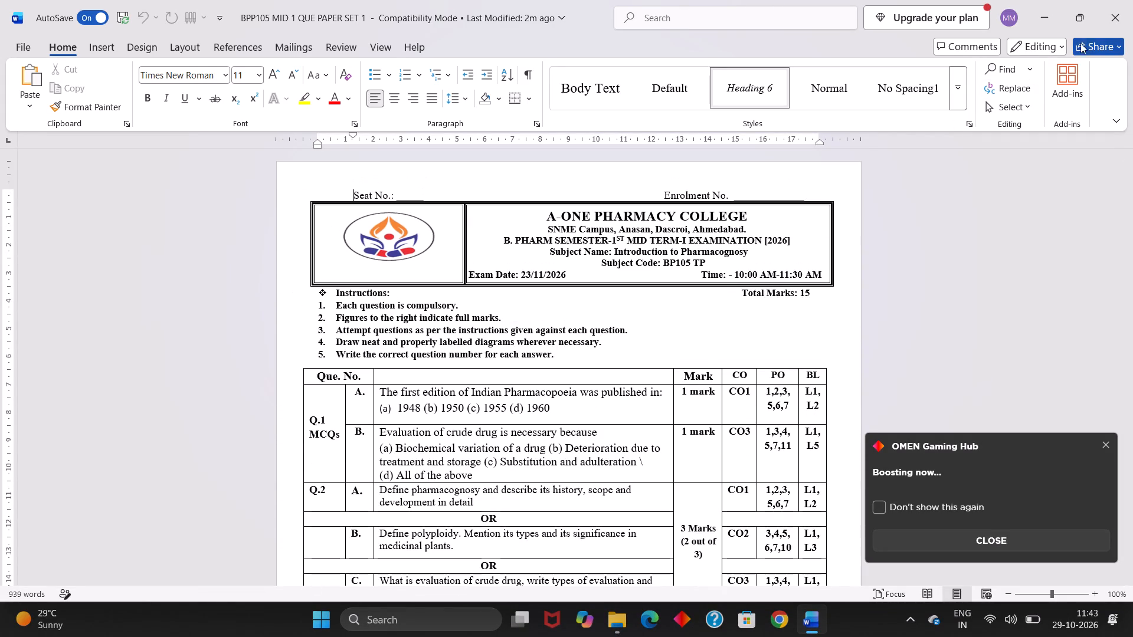
click(1106, 15)
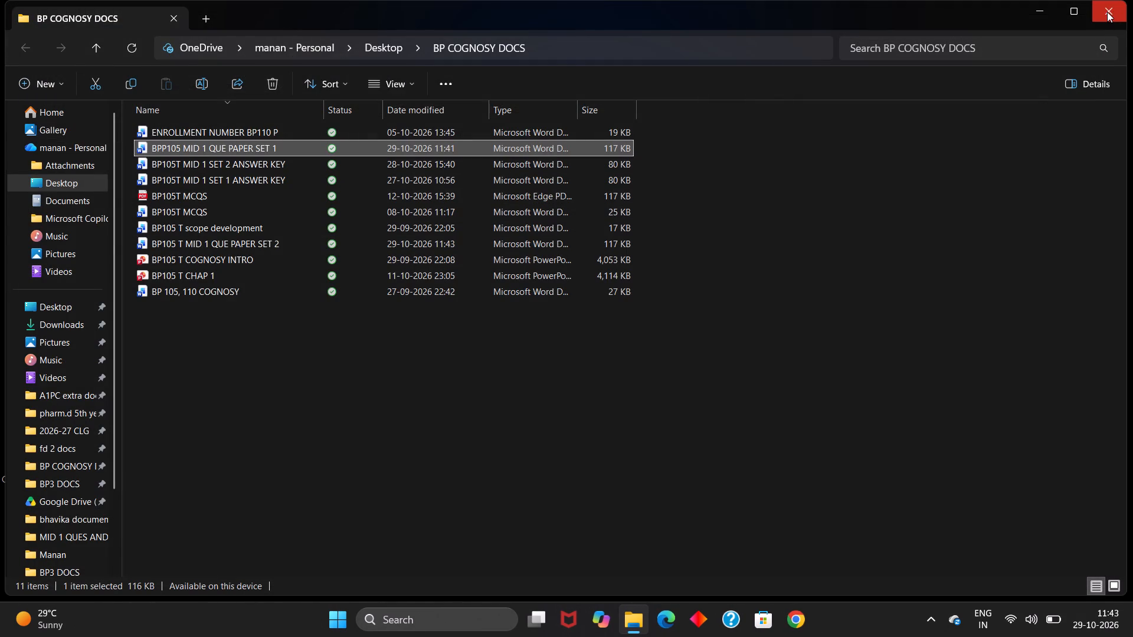
Close the BP COGNOSY DOCS folder window.
click(1107, 12)
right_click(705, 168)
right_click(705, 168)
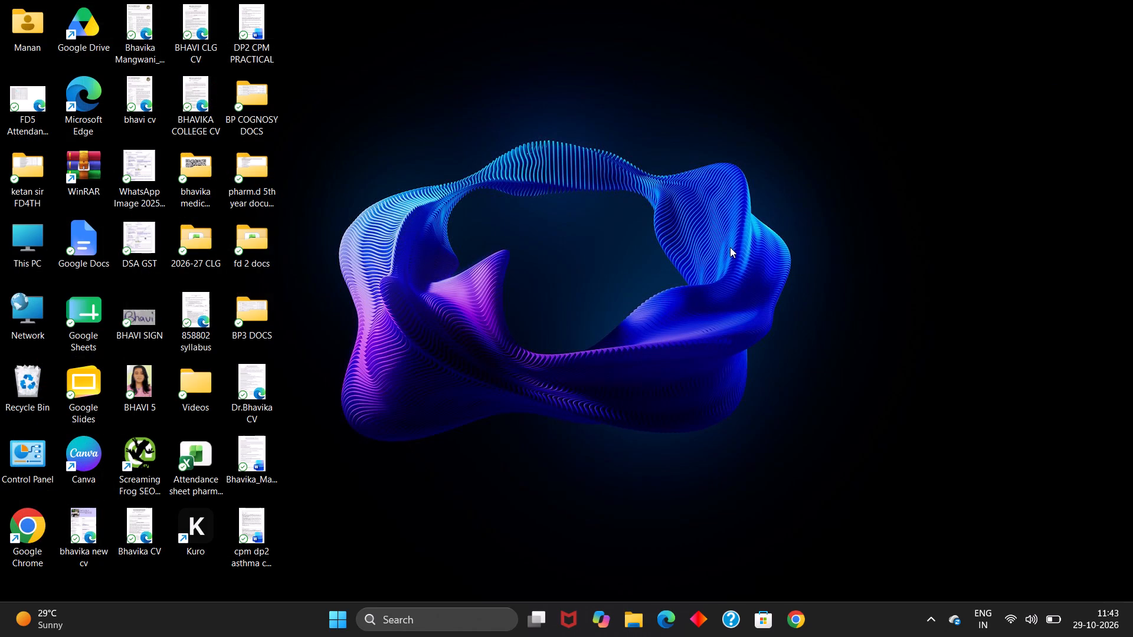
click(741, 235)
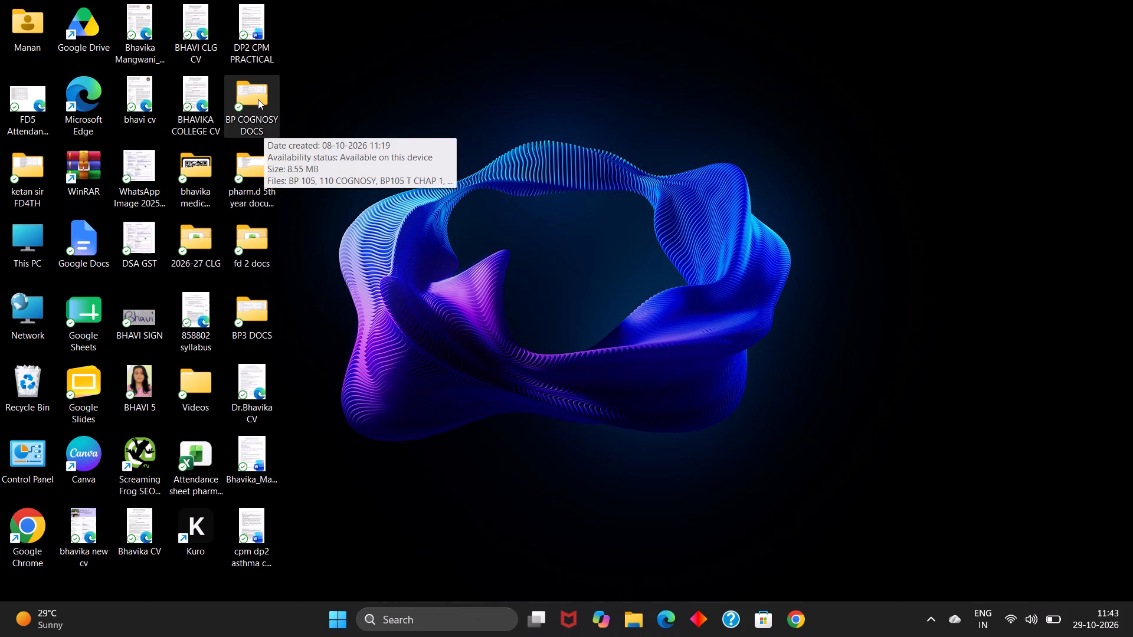
Open the BP3 DOCS folder from the desktop and bring its window forward to view the files.
double_click(253, 323)
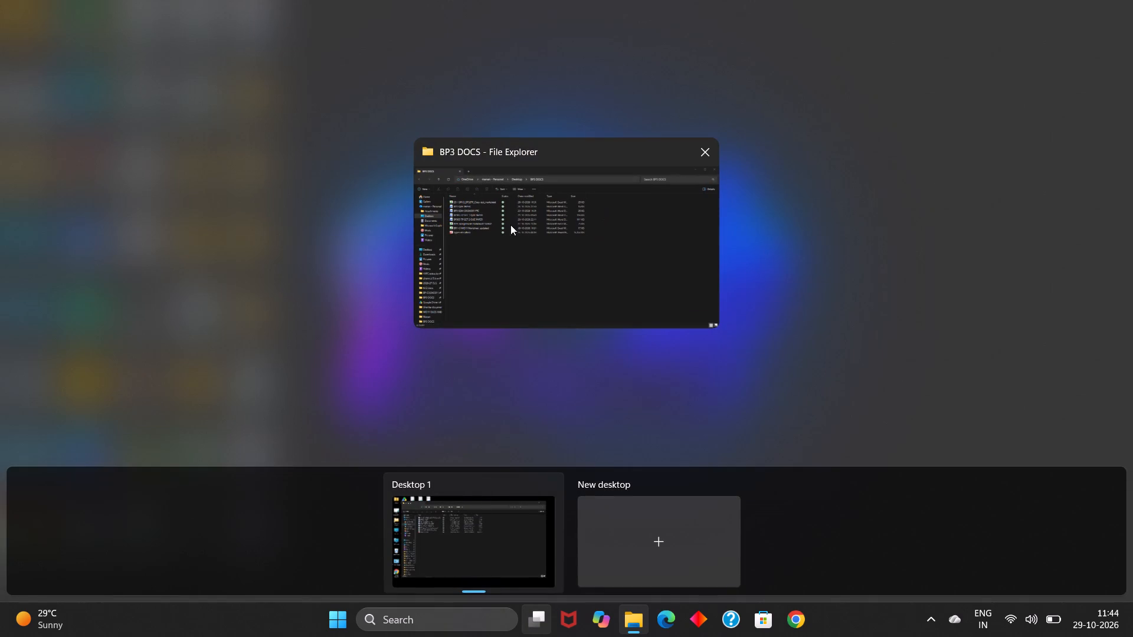
click(584, 250)
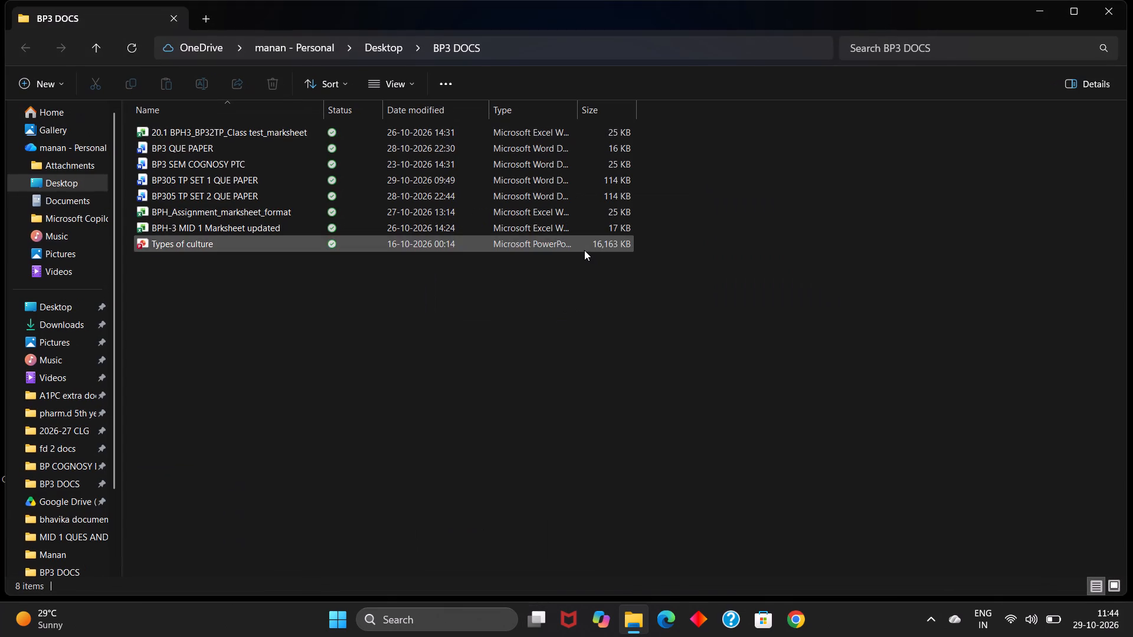
Open BPP105 MID 1 QUE PAPER SET 1 from the desktop's BP COGNOSY DOCS folder, check page 3, and minimise the document.
double_click(261, 116)
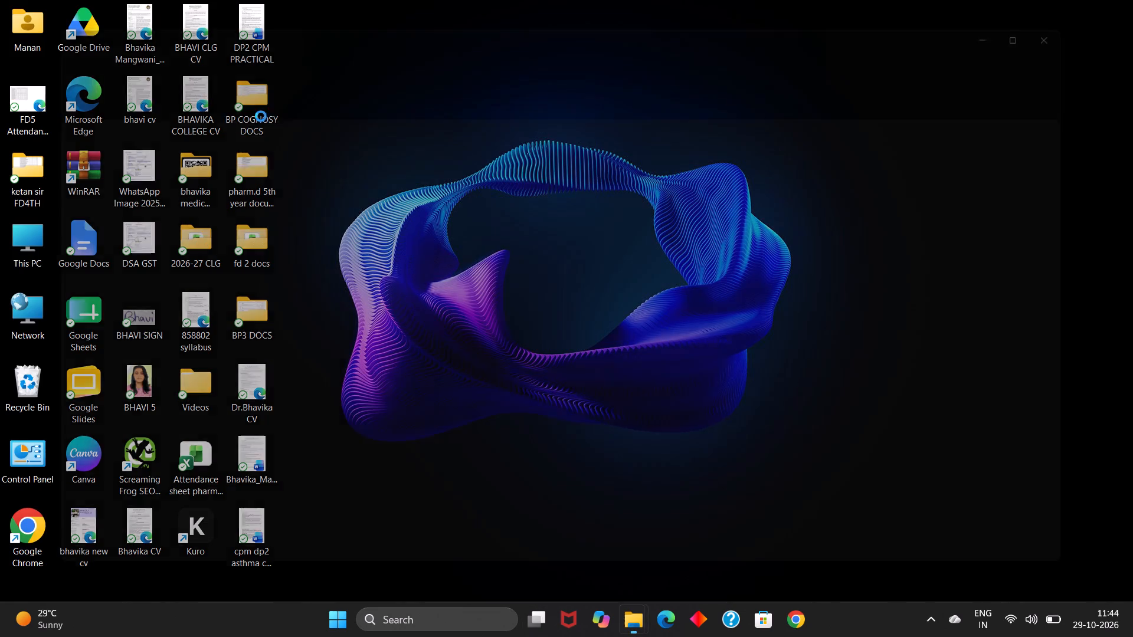
double_click(257, 151)
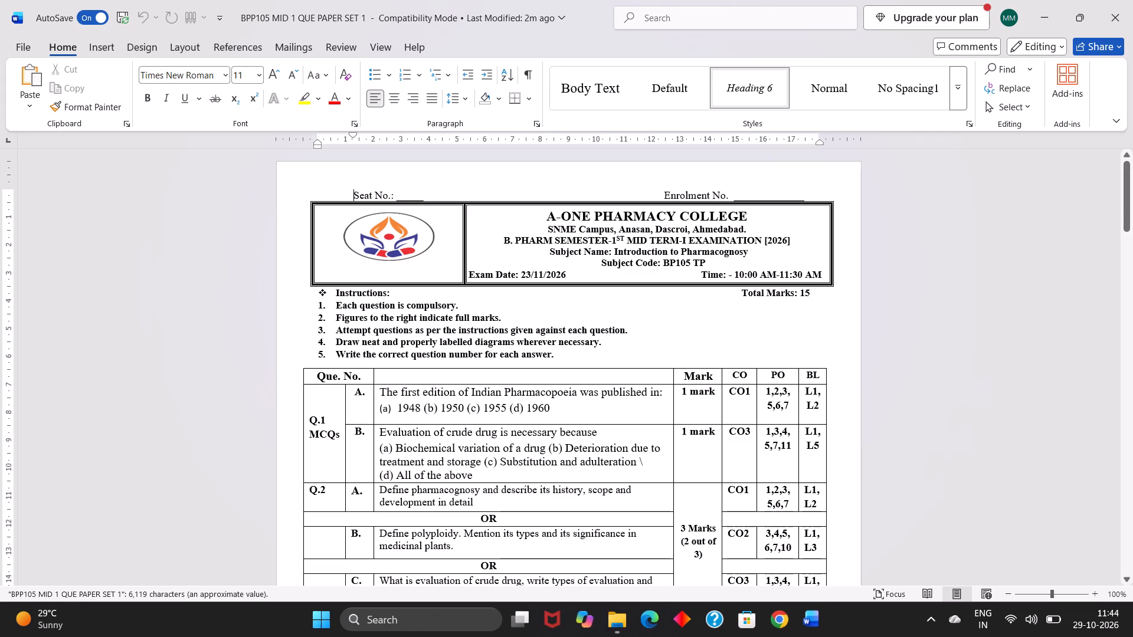
scroll(510, 310, down, 4)
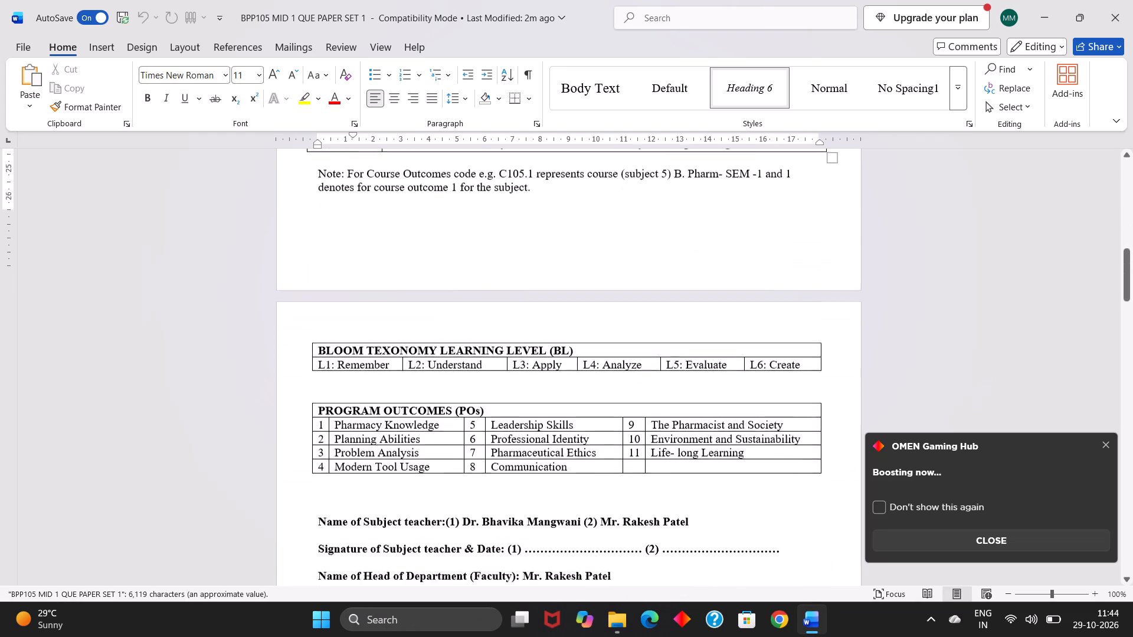
scroll(510, 310, down, 7)
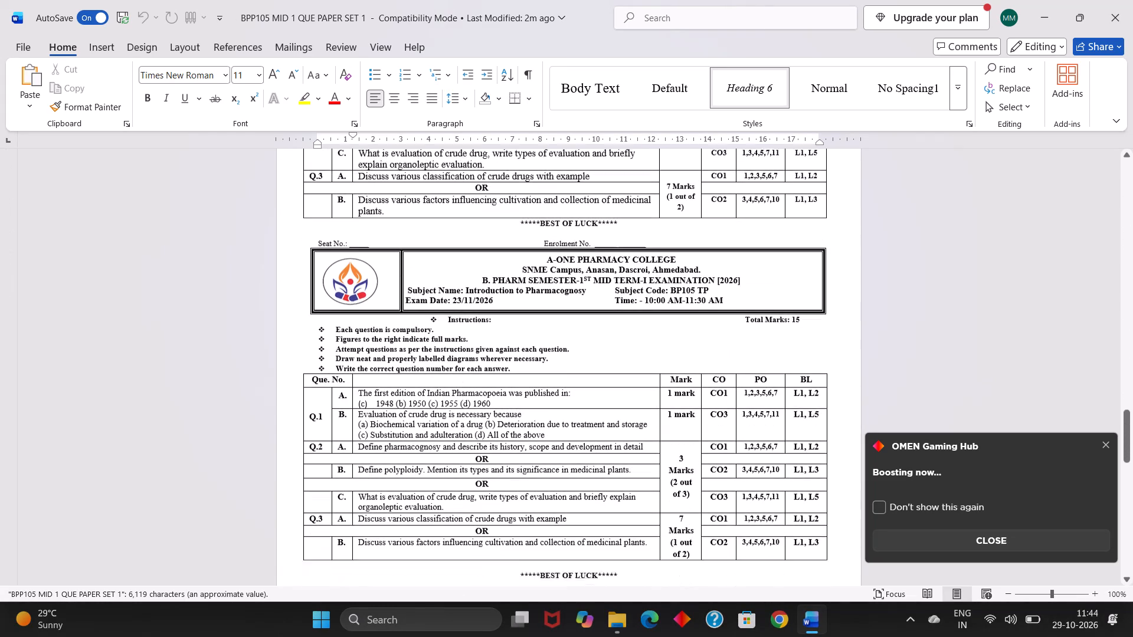
scroll(510, 310, down, 2)
click(1046, 15)
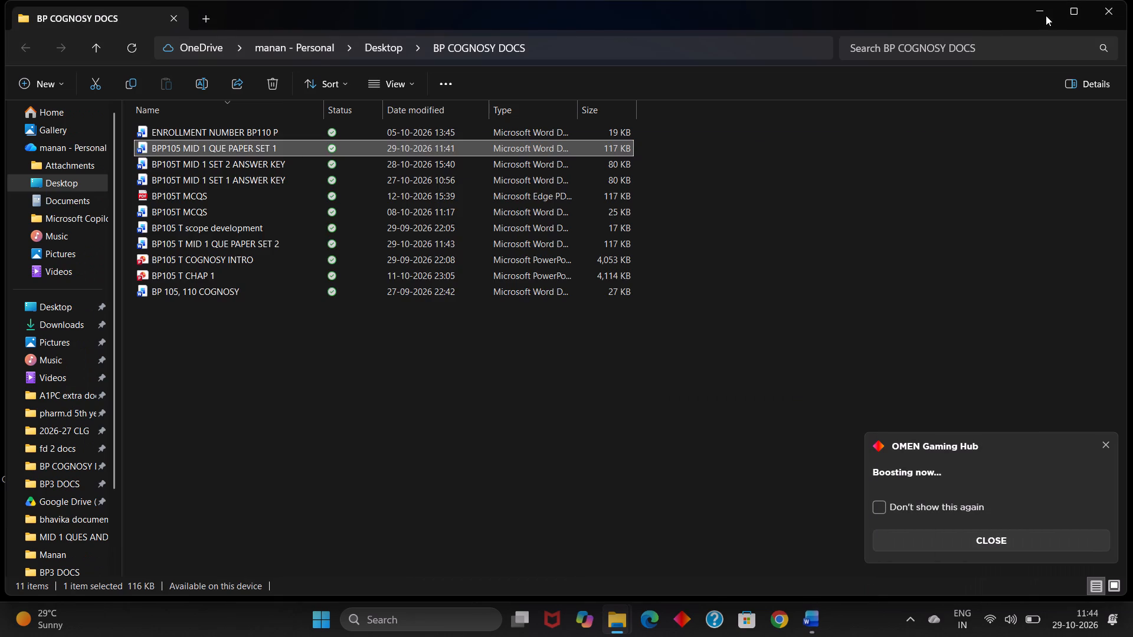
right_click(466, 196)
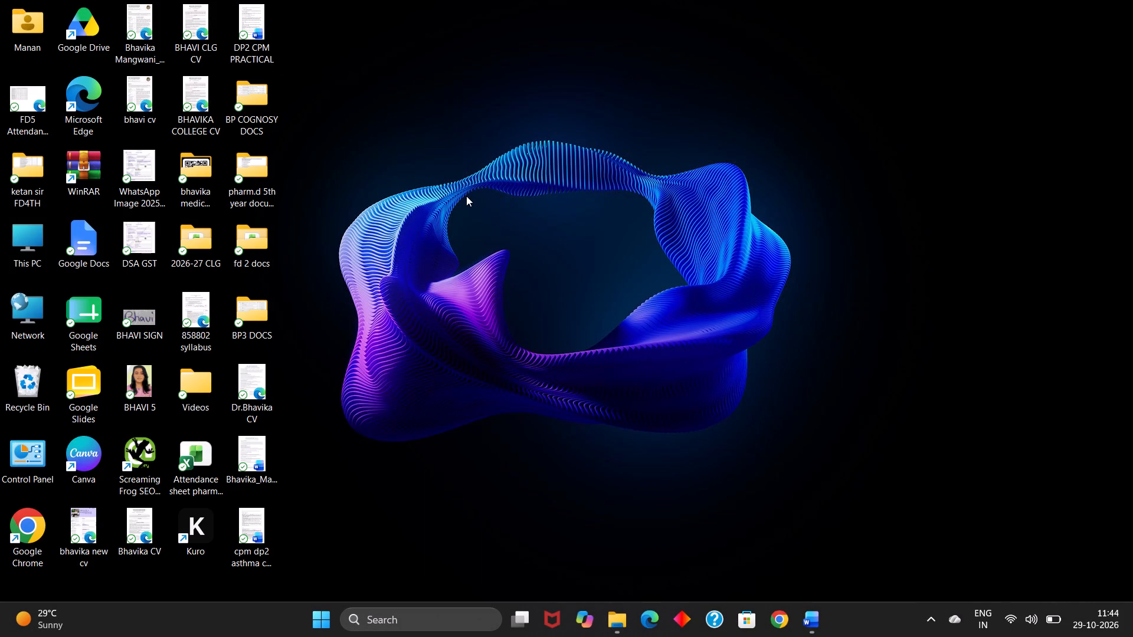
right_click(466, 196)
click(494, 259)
Open the BP305 TP SET 1 QUE PAPER document from the BP3 DOCS folder on the desktop.
double_click(263, 320)
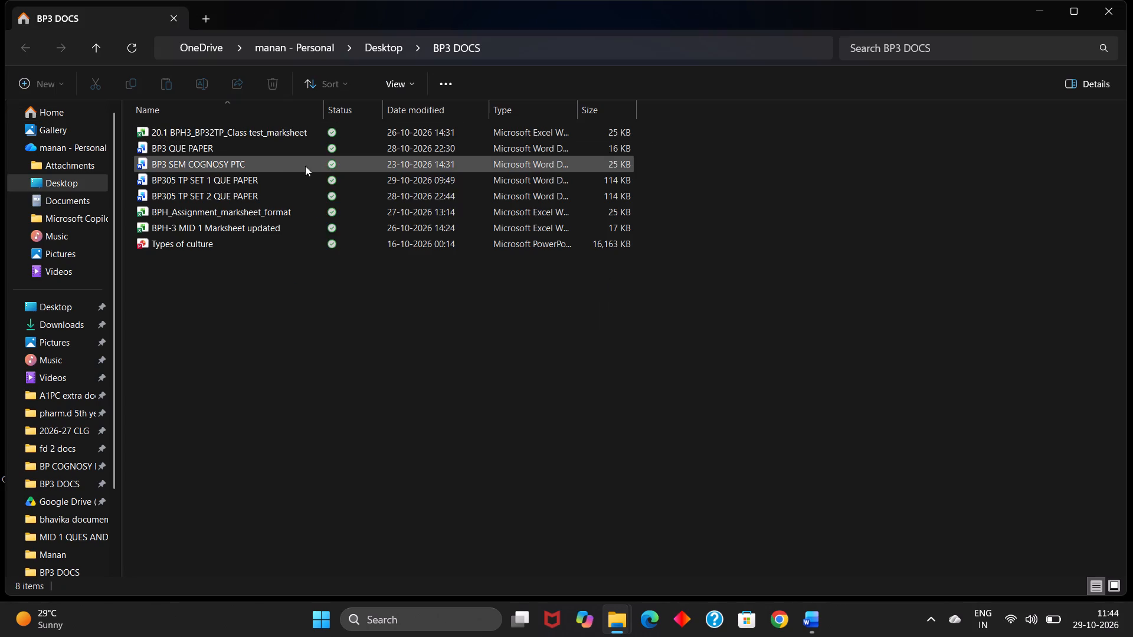
double_click(279, 177)
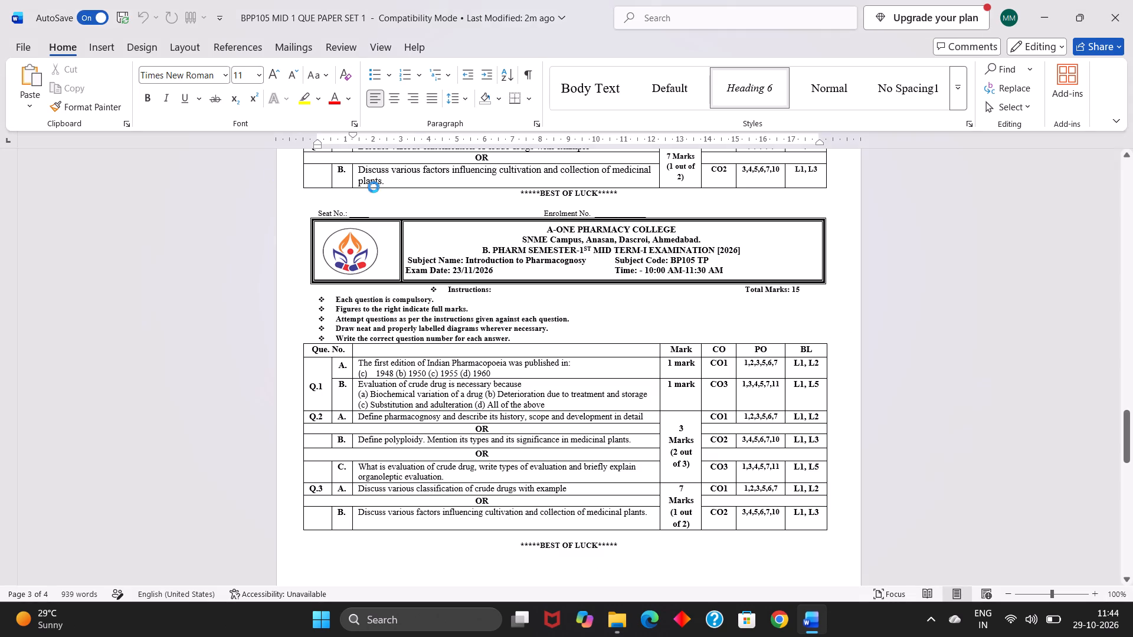
Copy all nine question texts, Q.1 A to Q.3 C, from page 1 into the empty question column of page 3's first copy.
scroll(420, 233, down, 1)
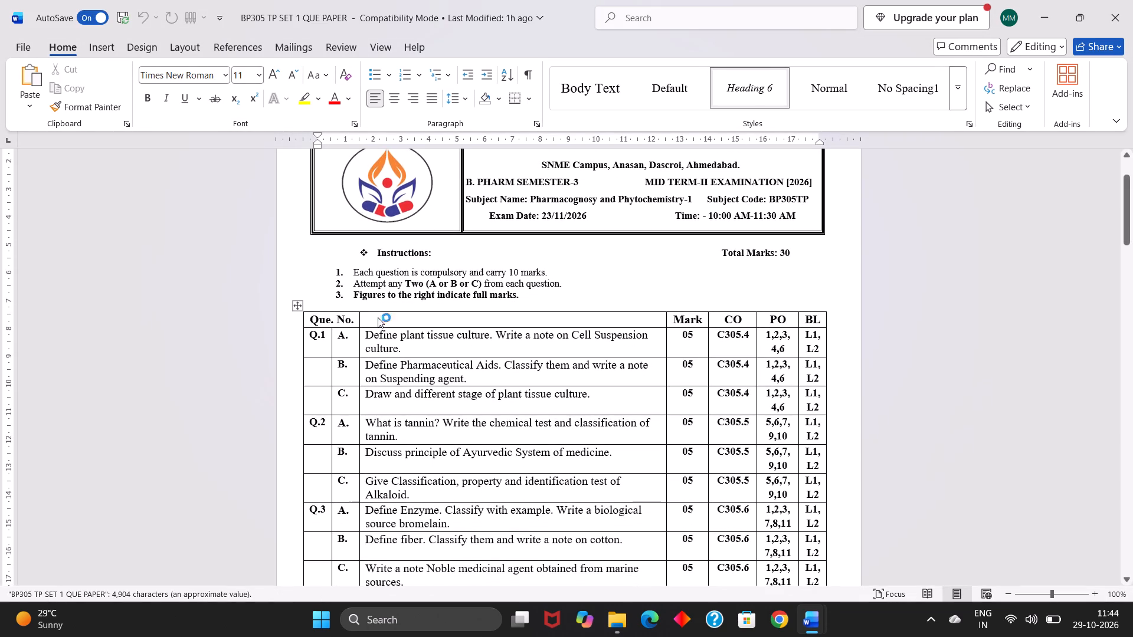
scroll(372, 336, down, 5)
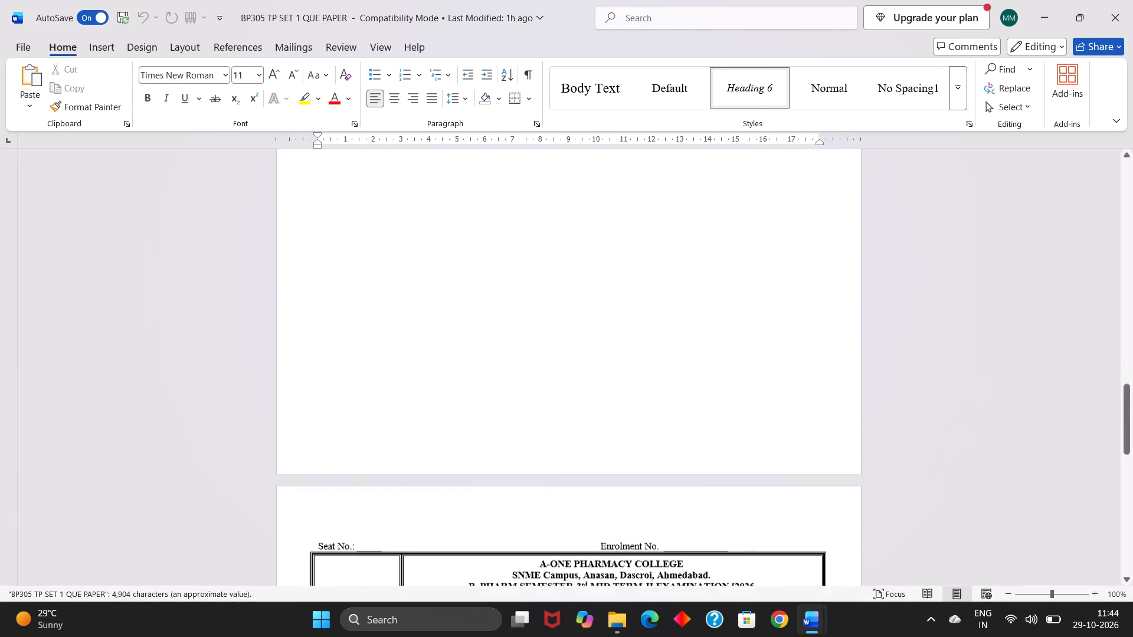
scroll(372, 336, down, 1)
scroll(372, 336, up, 5)
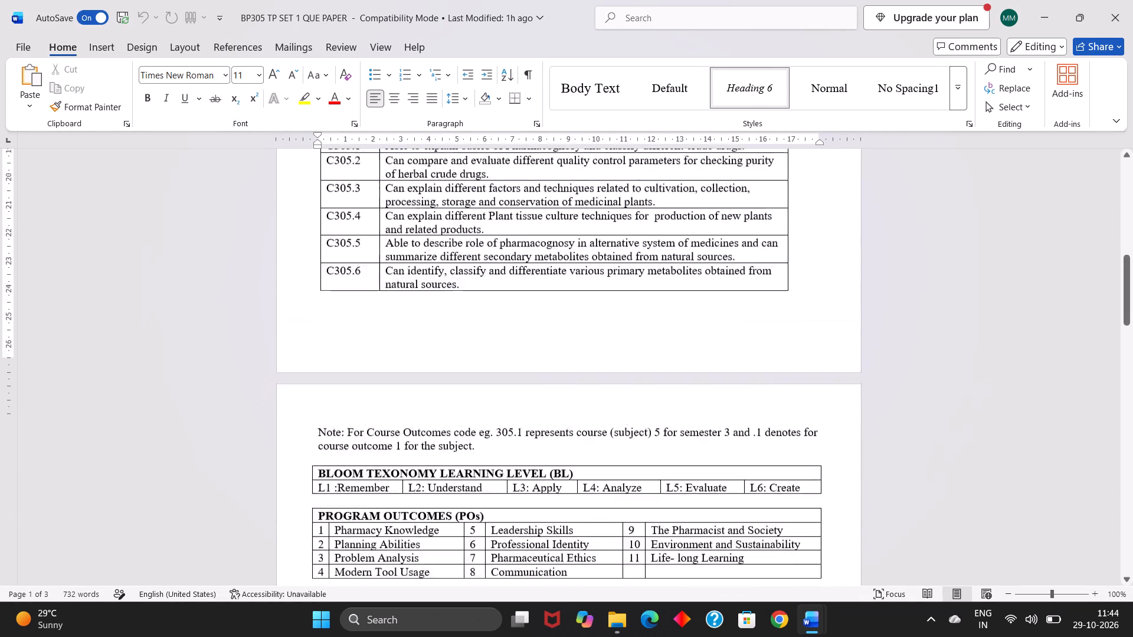
scroll(372, 336, up, 4)
scroll(372, 336, down, 1)
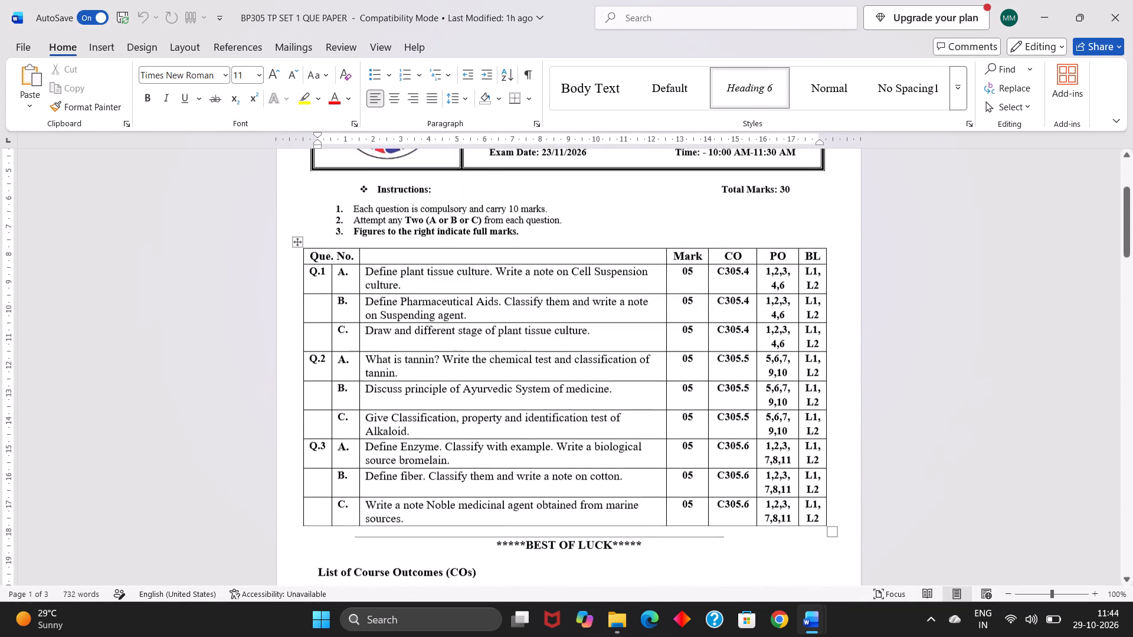
scroll(372, 336, down, 1)
drag(368, 258, 413, 493)
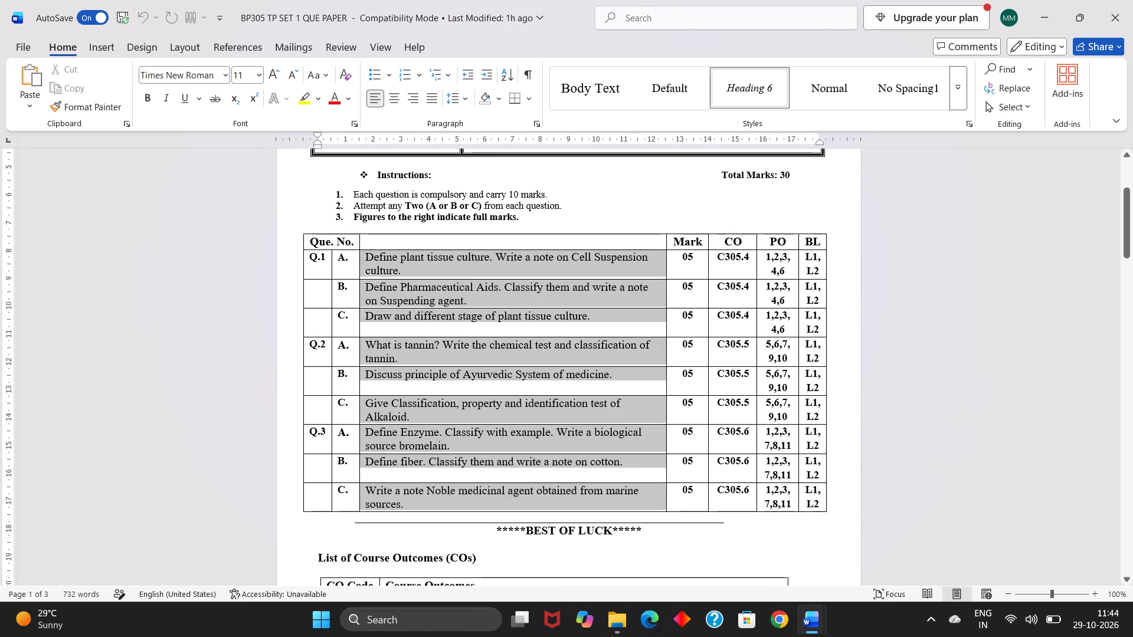
drag(413, 493, 413, 496)
key(ctrl+c)
scroll(413, 496, down, 3)
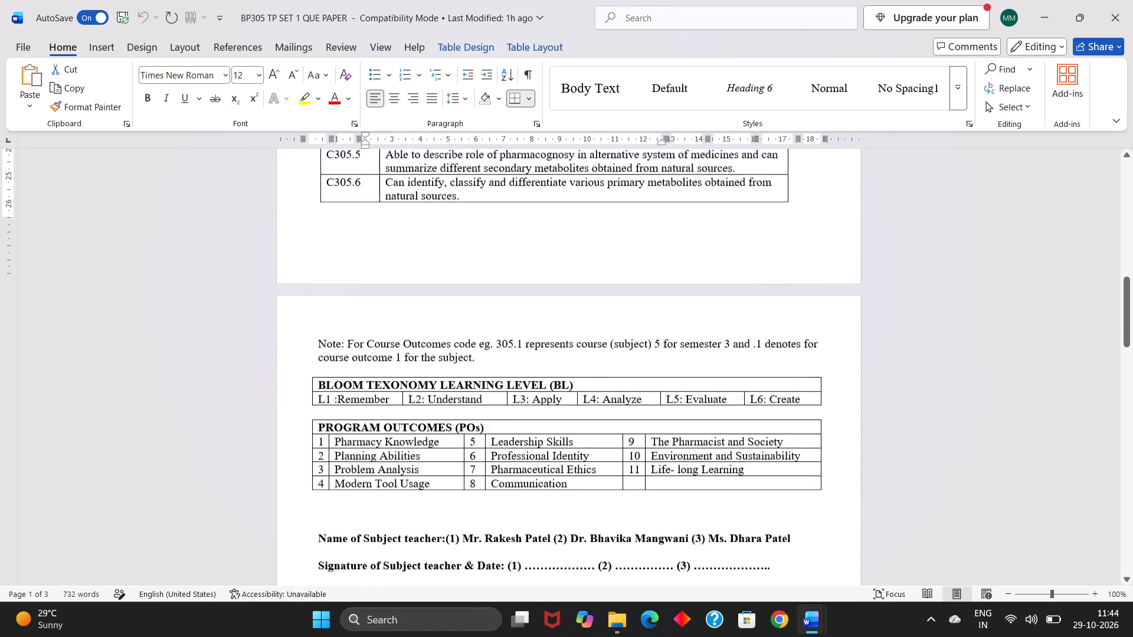
scroll(413, 496, down, 6)
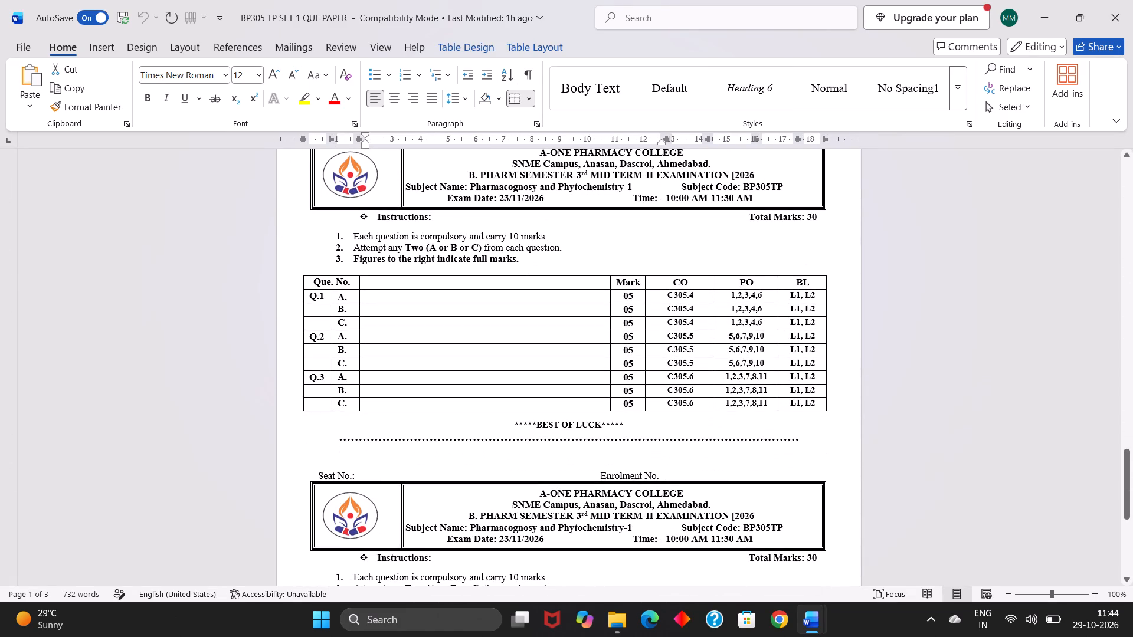
drag(369, 296, 454, 403)
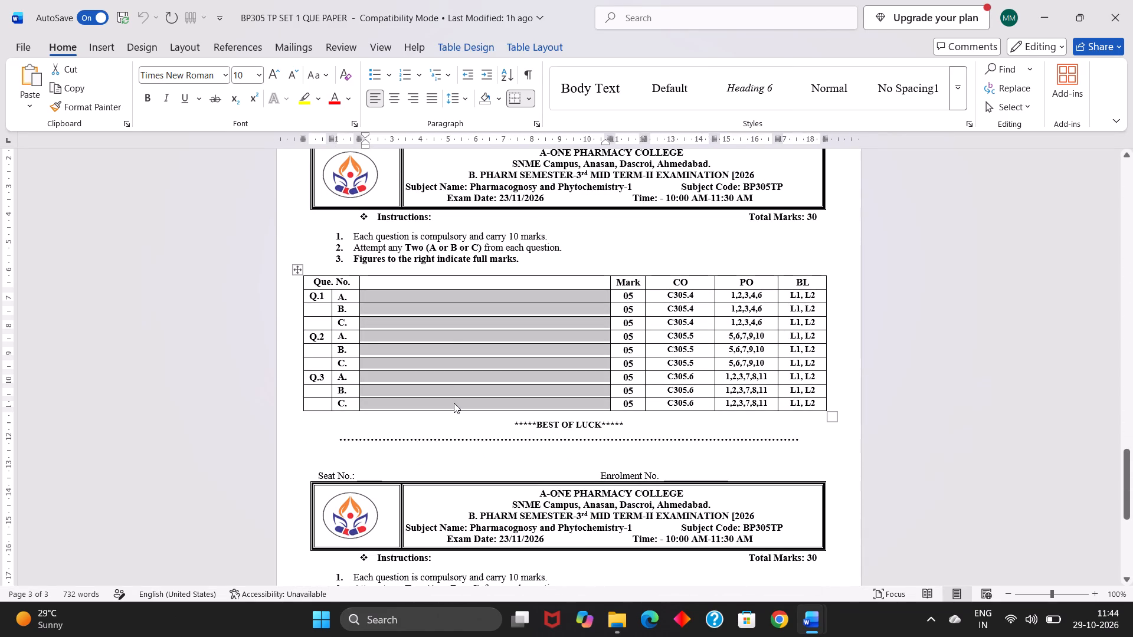
key(ctrl+v)
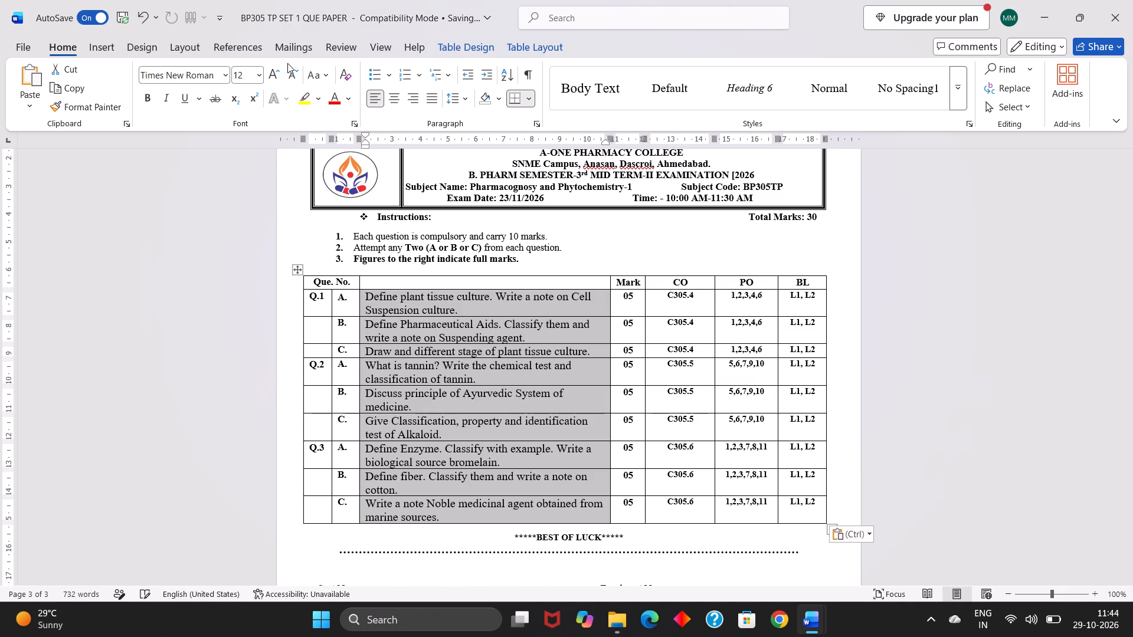
Reduce the pasted questions in page 3's first copy to font size 10.
click(292, 74)
click(292, 74)
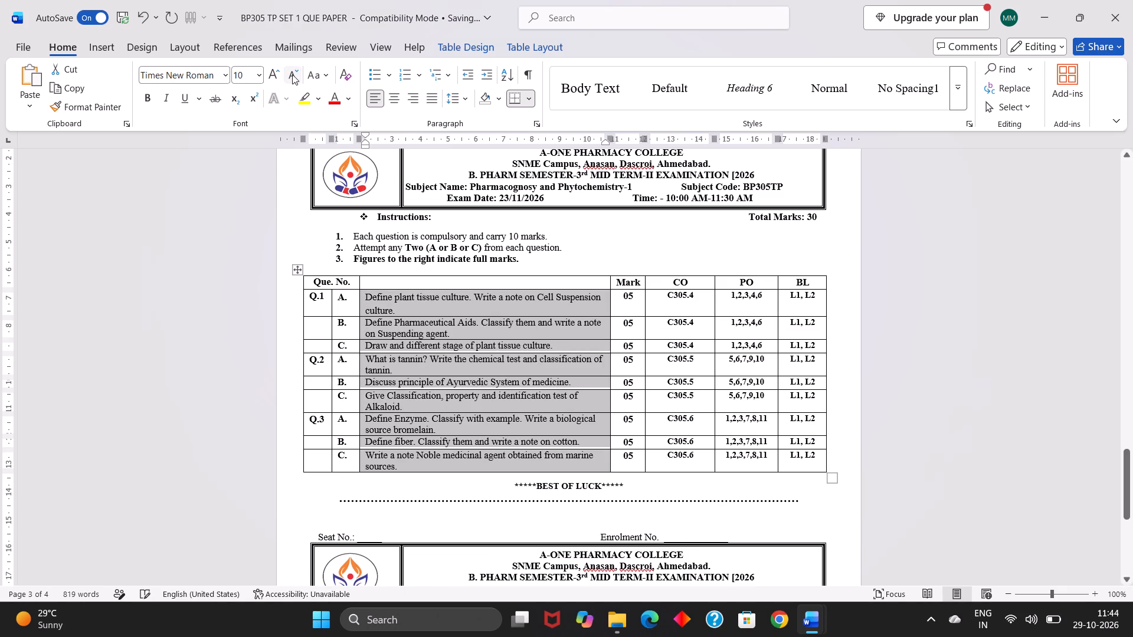
scroll(495, 371, down, 3)
scroll(495, 371, up, 1)
click(495, 371)
Copy the size 10 questions from page 3's first copy into the empty question column of the second copy.
scroll(495, 371, down, 1)
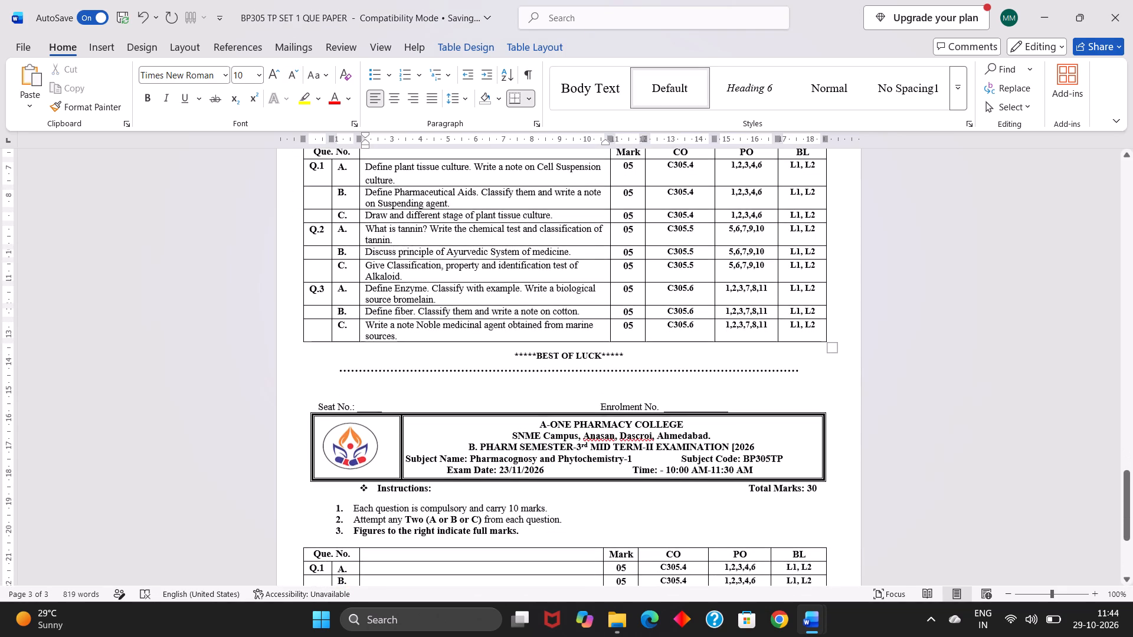
drag(366, 166, 414, 323)
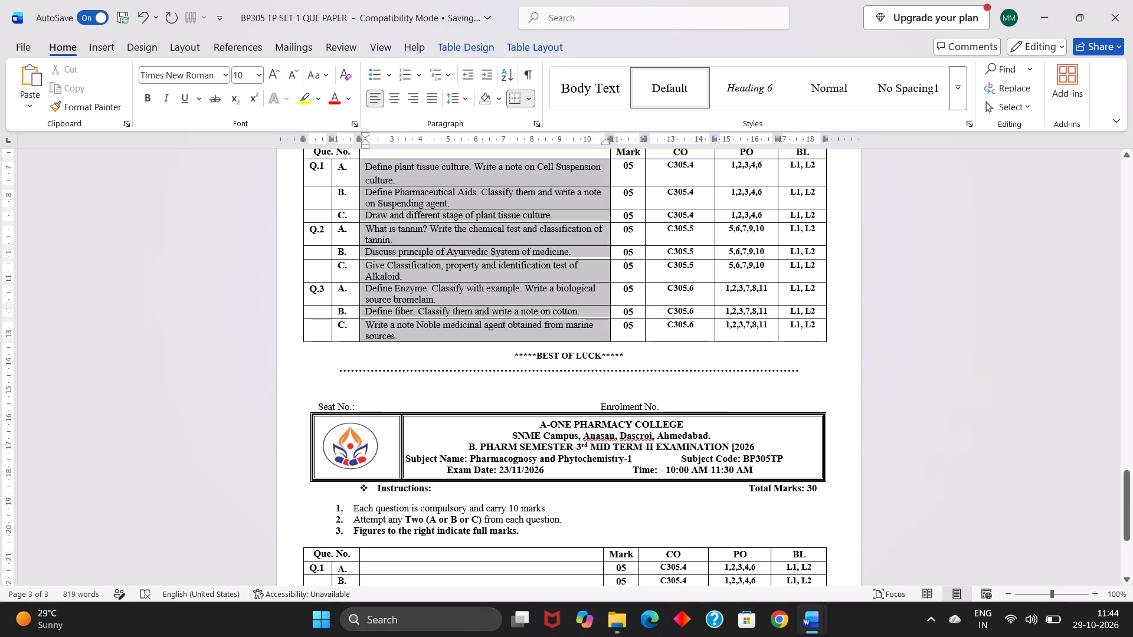
drag(414, 323, 416, 333)
key(ctrl+c)
scroll(416, 333, down, 1)
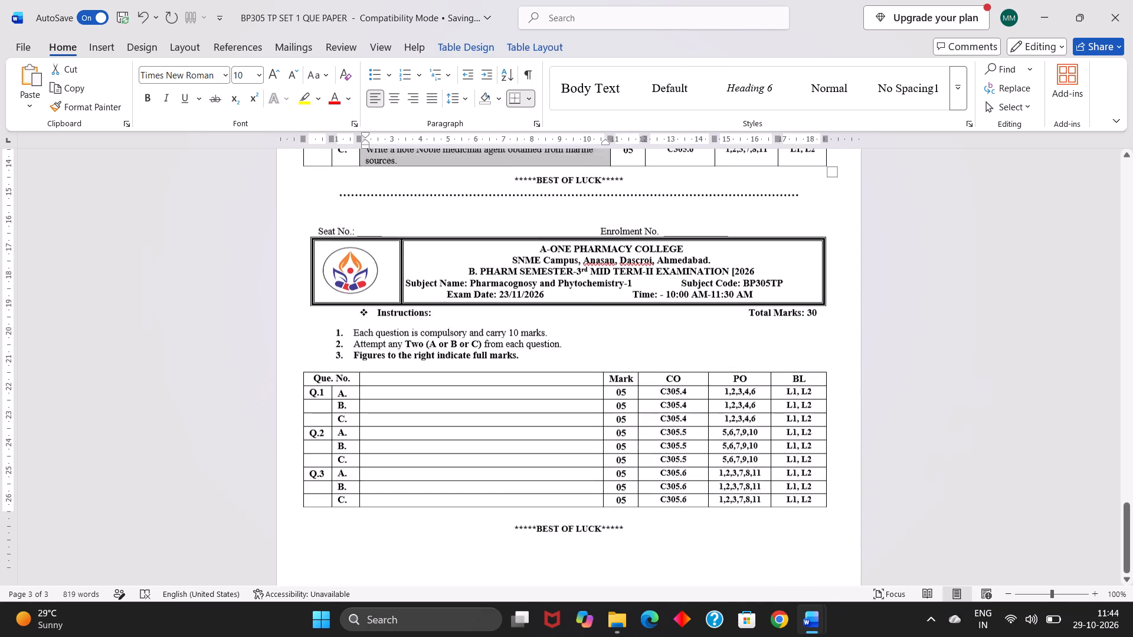
scroll(416, 333, down, 1)
drag(369, 369, 471, 458)
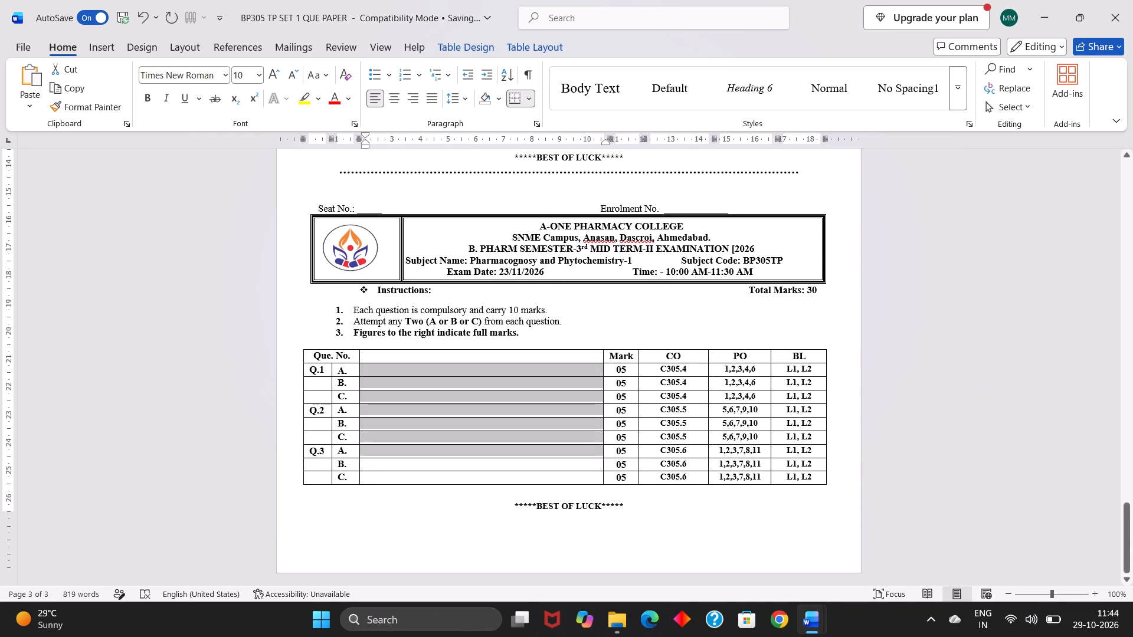
drag(471, 458, 484, 480)
key(ctrl+v)
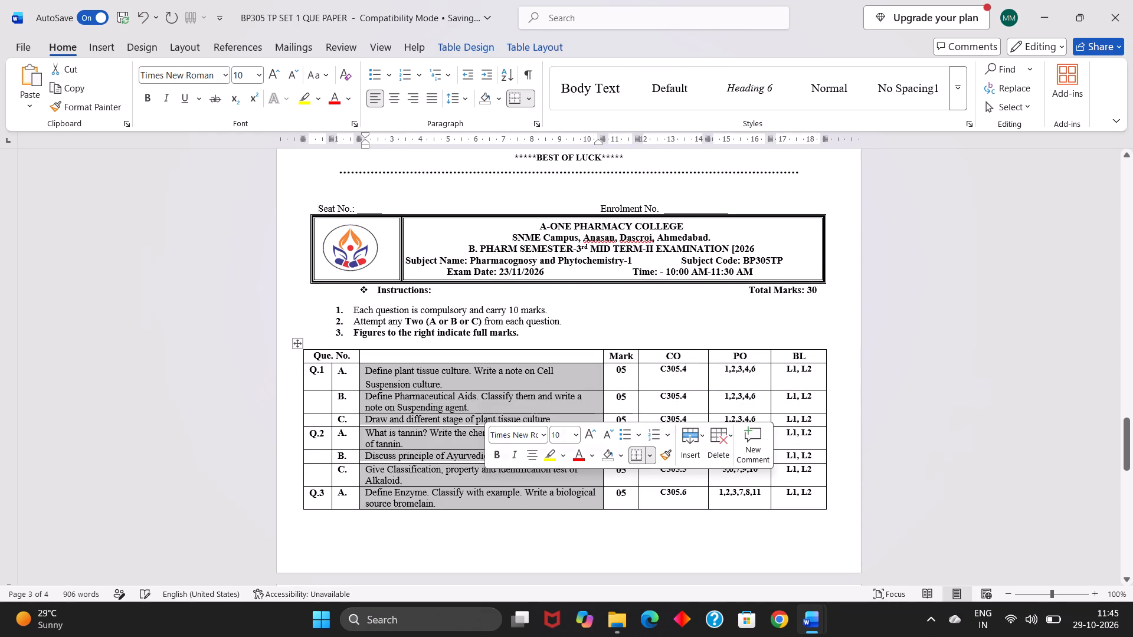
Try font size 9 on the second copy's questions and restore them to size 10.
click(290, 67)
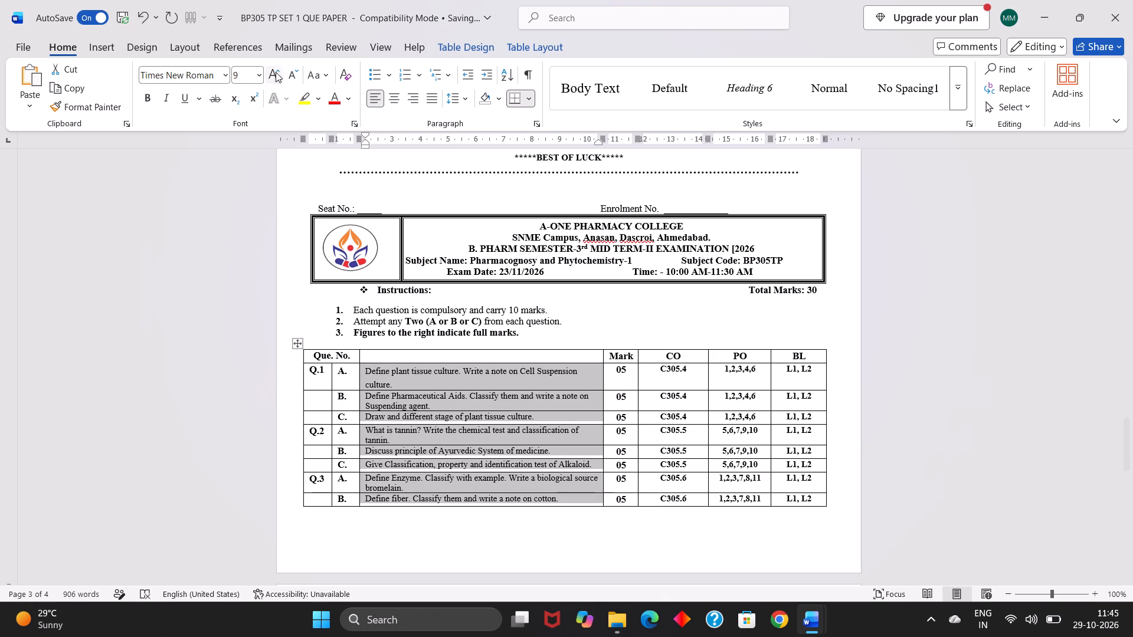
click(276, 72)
Delete the extra blank line between the dotted separator and the second copy's Seat No. line.
click(447, 196)
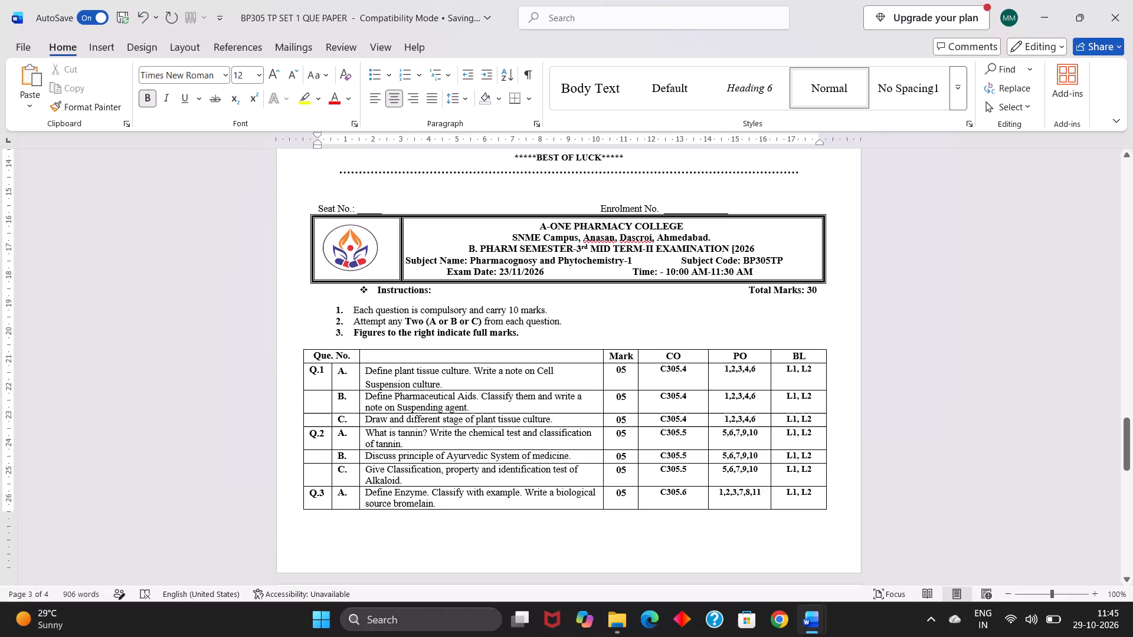
key(BackSpace)
key(BackSpace)
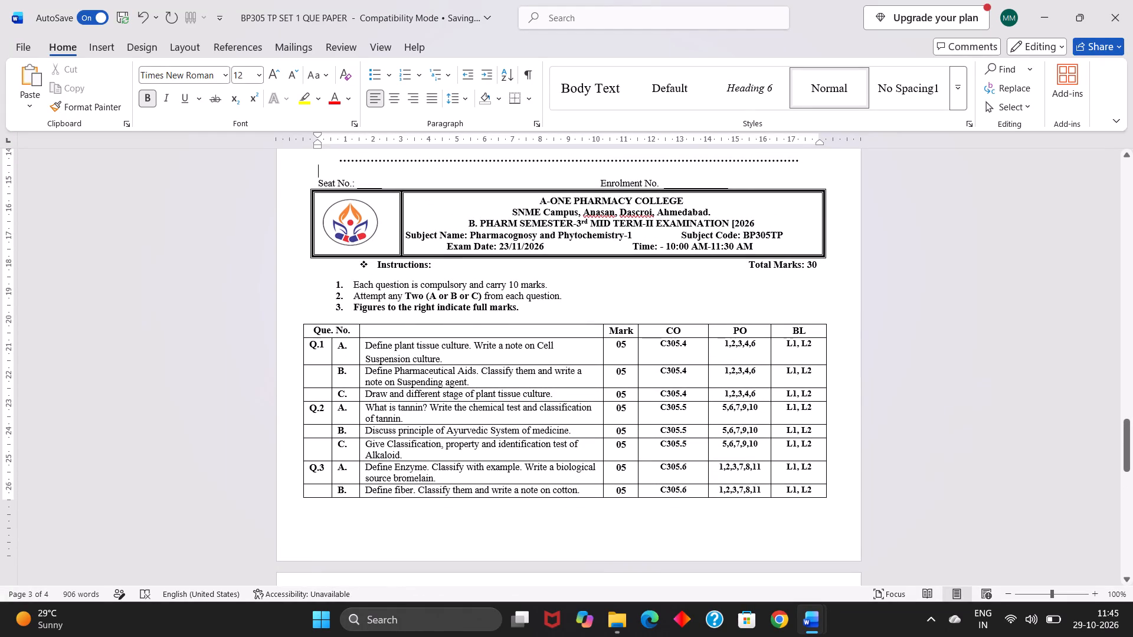
Remove the space after the second copy's instruction paragraphs and delete the blank line between the instructions and the question table.
click(387, 278)
double_click(387, 278)
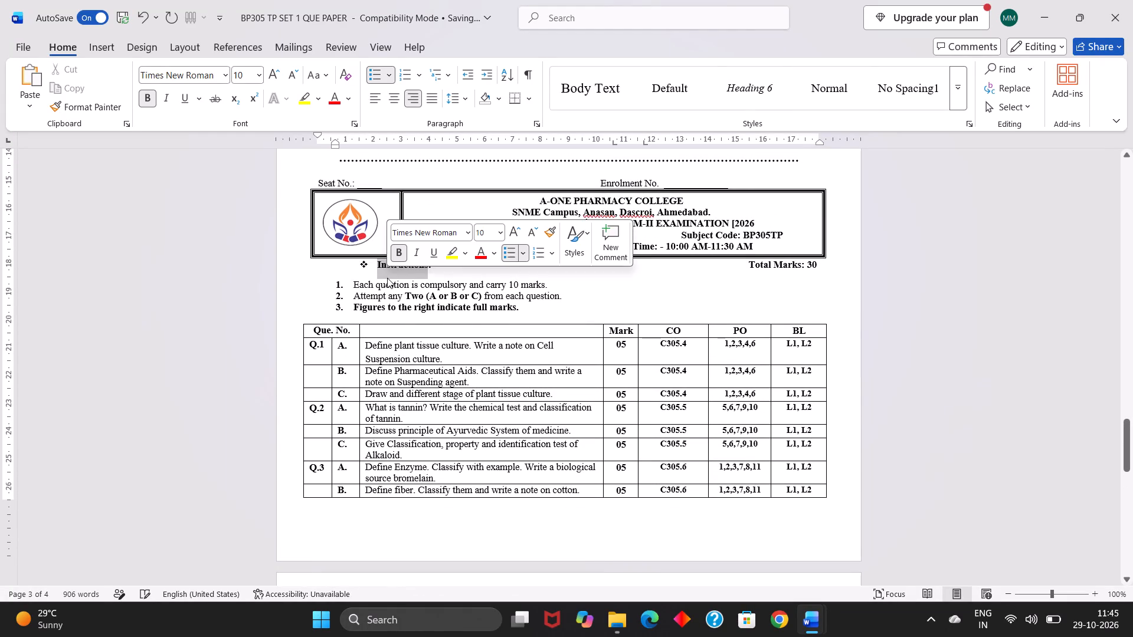
click(381, 268)
drag(378, 263, 388, 266)
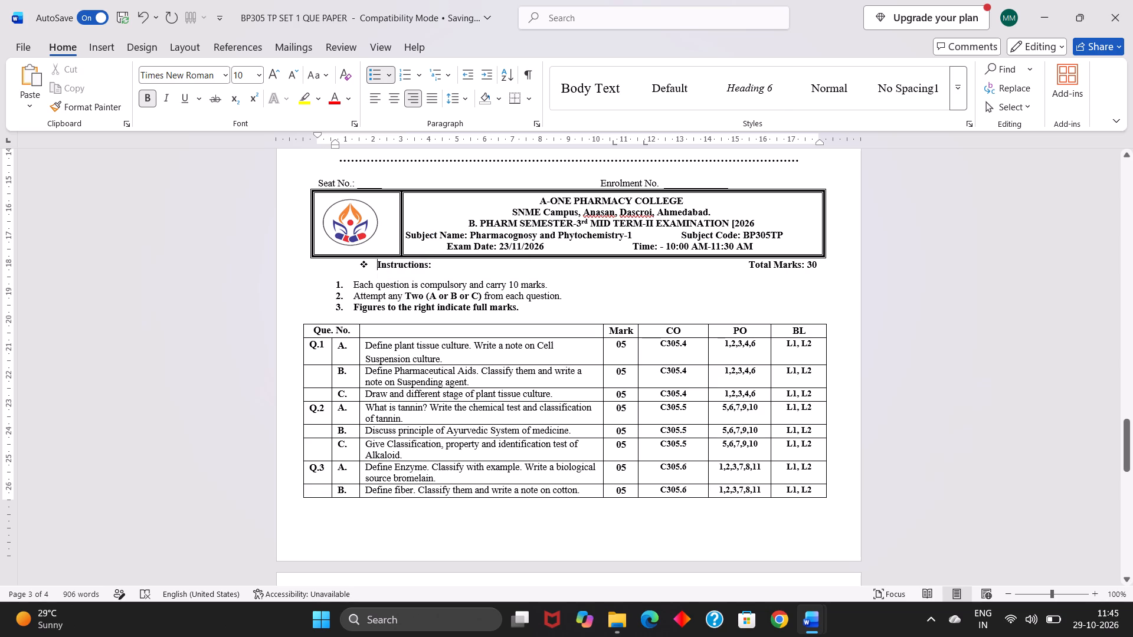
drag(388, 266, 523, 311)
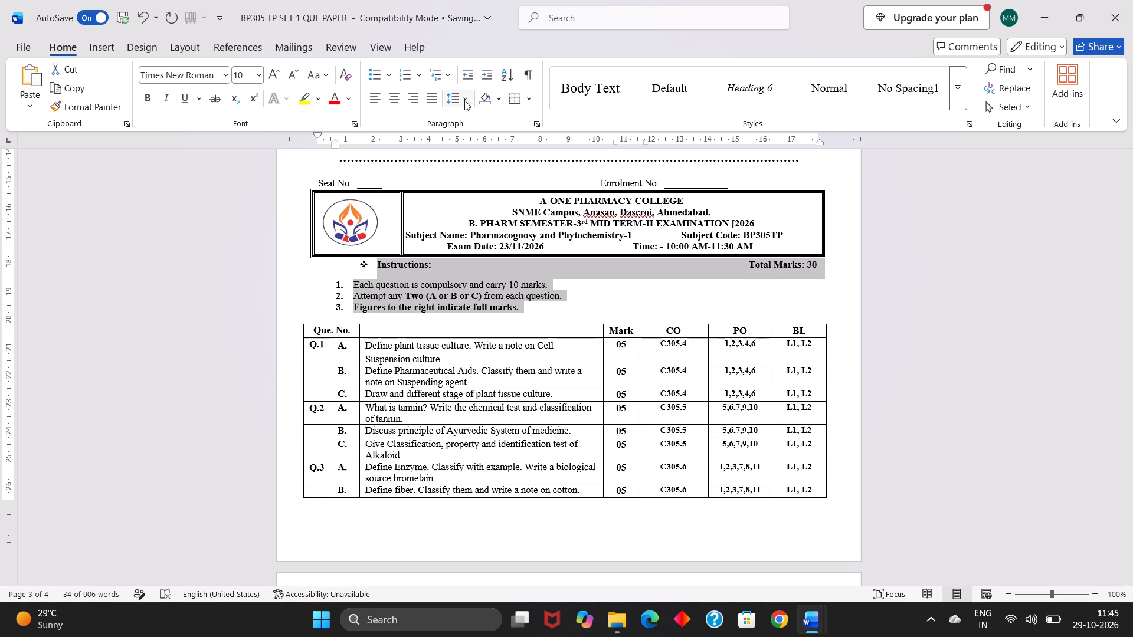
click(464, 100)
click(499, 281)
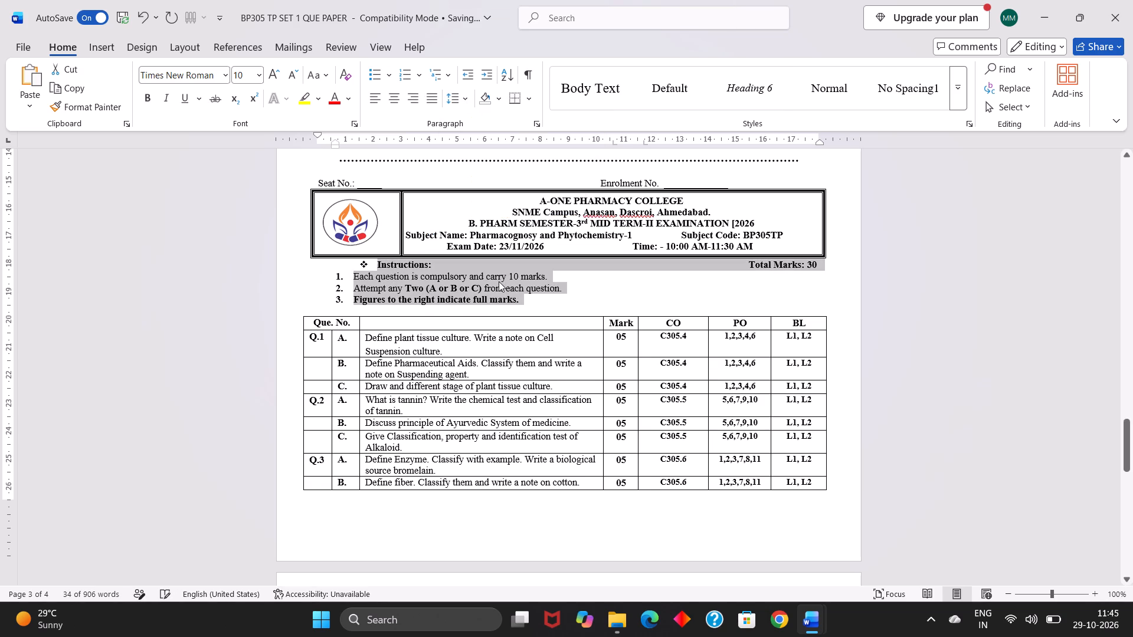
click(502, 311)
key(BackSpace)
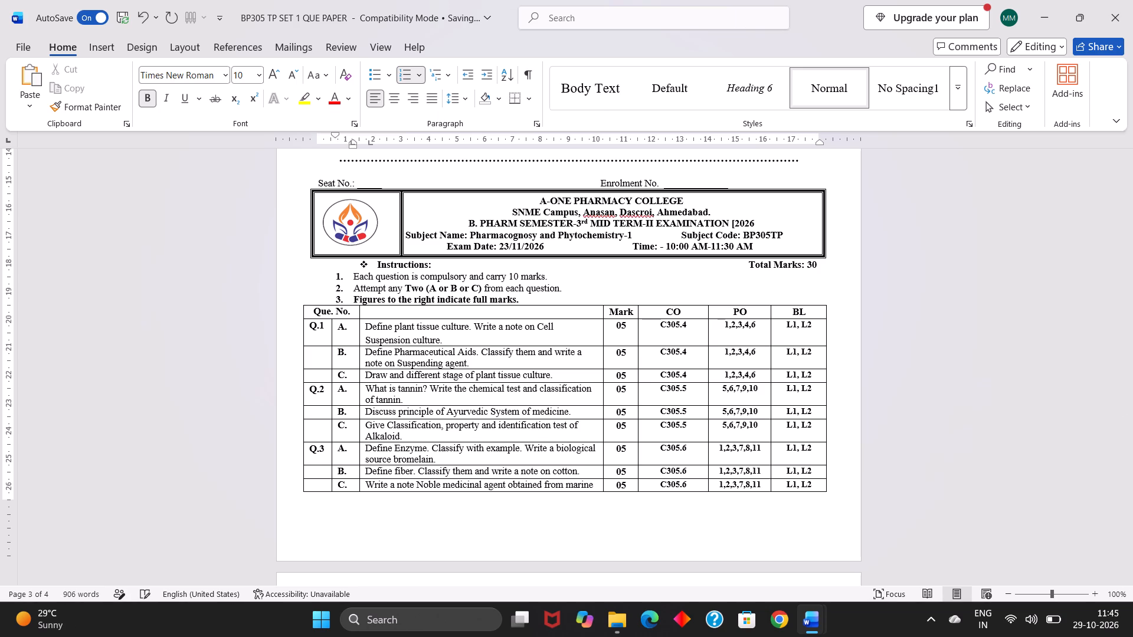
Remove the space after the first copy's instruction paragraphs on page 3 and delete the blank line above its question table.
scroll(502, 311, up, 1)
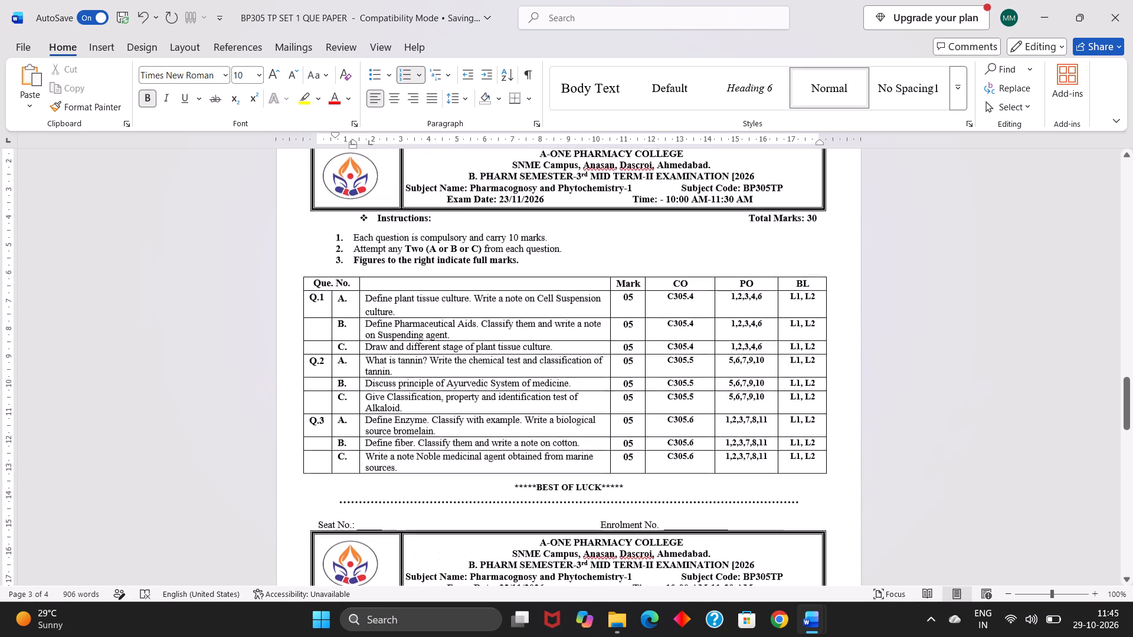
scroll(502, 311, up, 1)
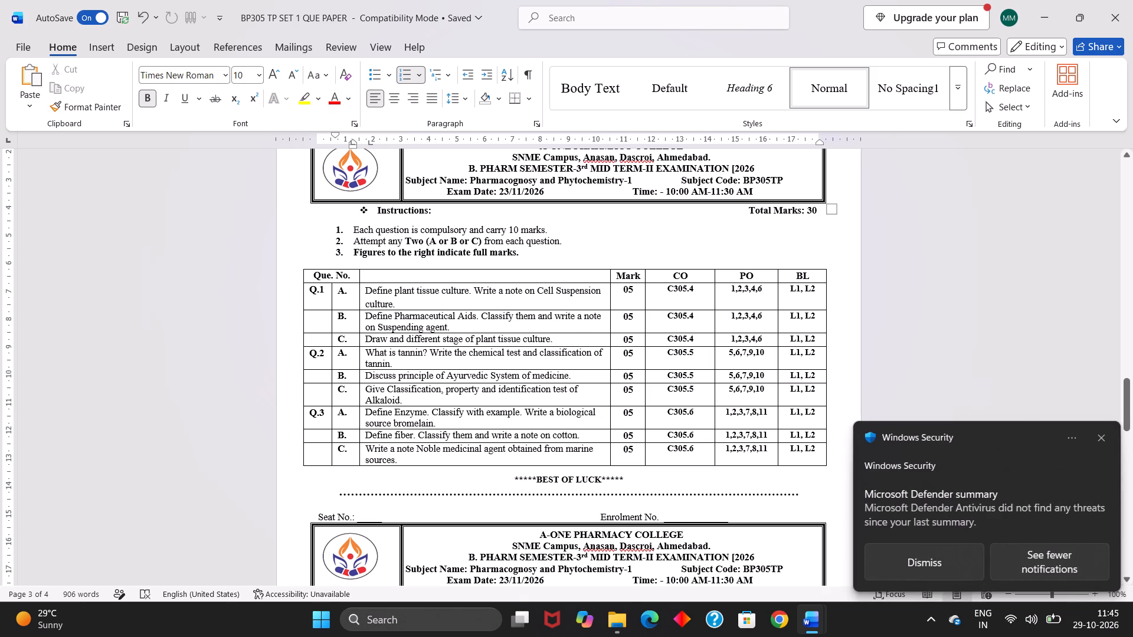
drag(378, 211, 526, 257)
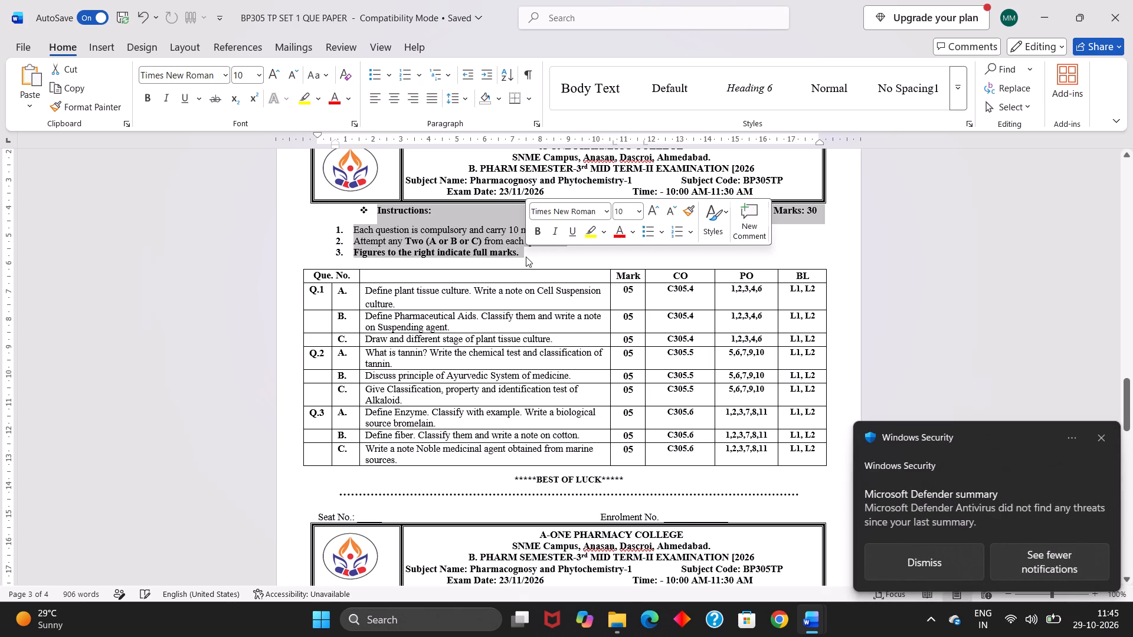
click(470, 98)
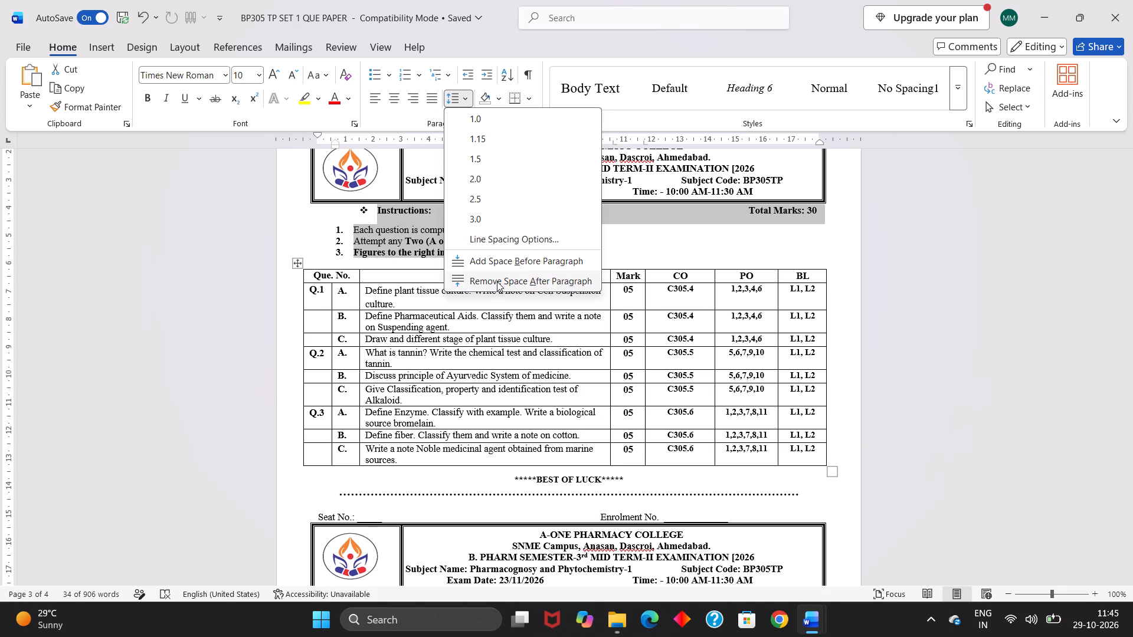
click(497, 281)
click(429, 258)
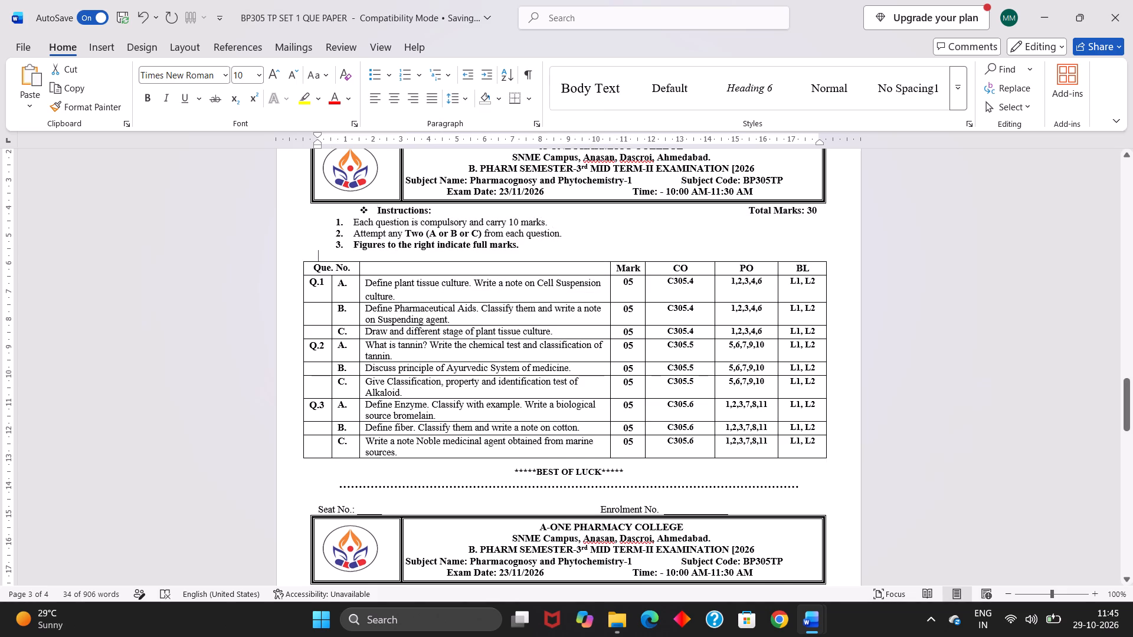
key(BackSpace)
Delete the blank line between the first copy's question table and its BEST OF LUCK line.
scroll(429, 258, down, 2)
scroll(429, 258, up, 2)
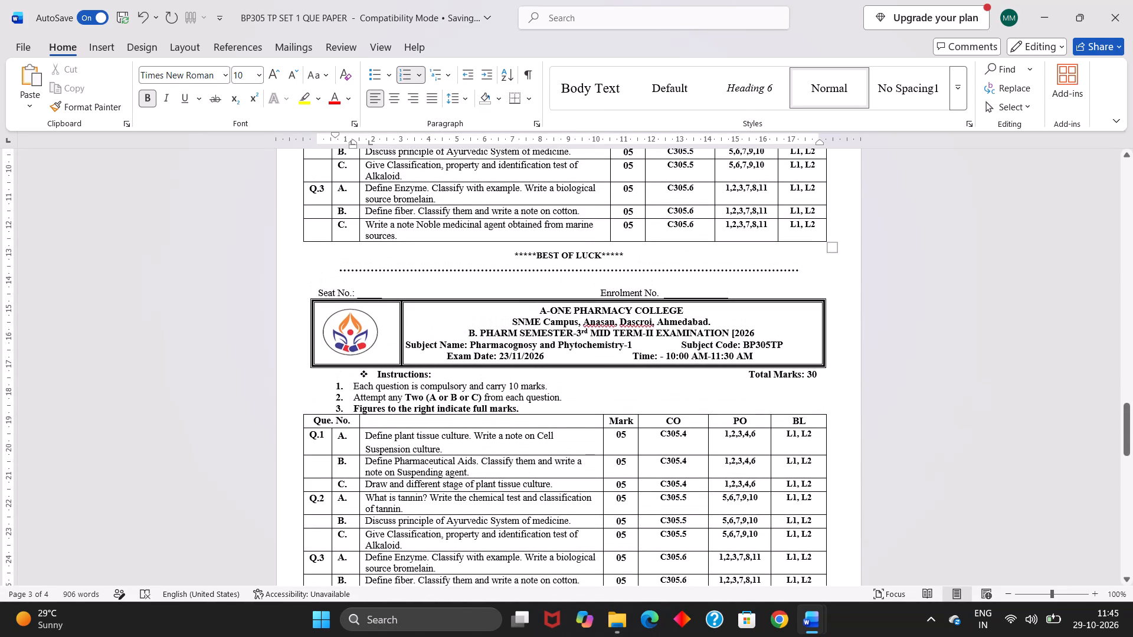
click(509, 255)
key(BackSpace)
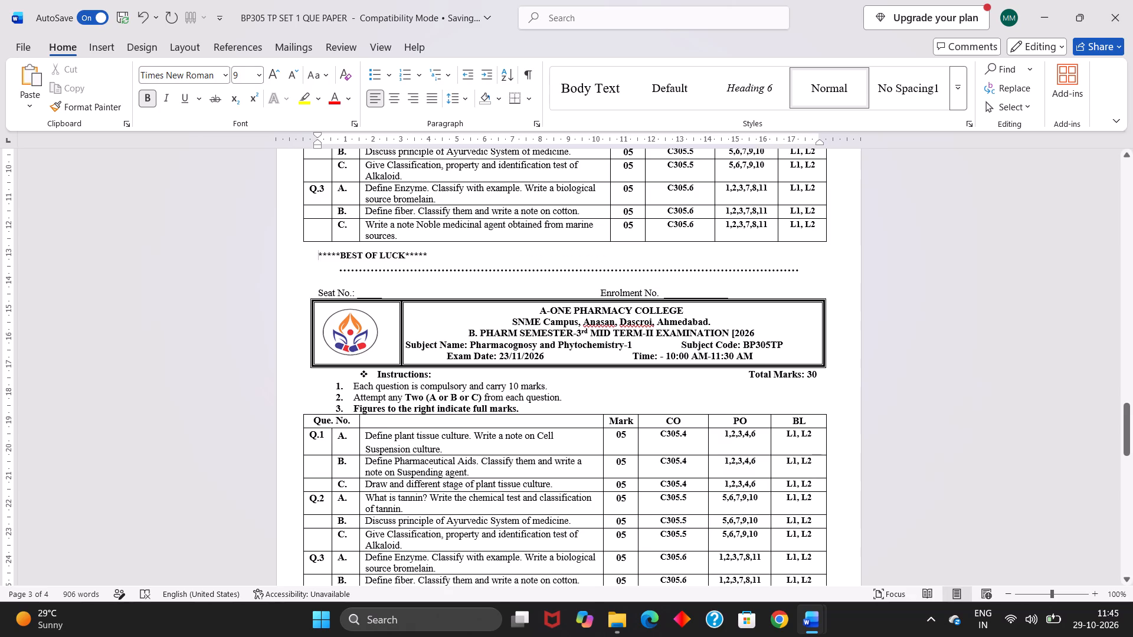
key(BackSpace)
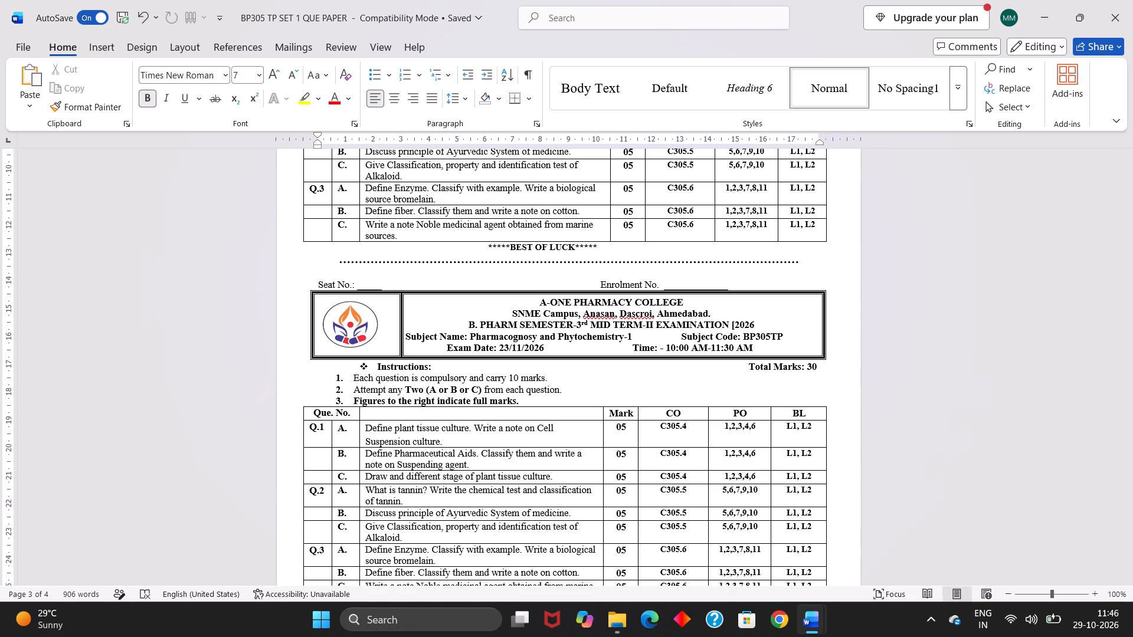
Open BPP105 MID 1 QUE PAPER SET 1 from the BP COGNOSY DOCS folder and examine how its two page 3 copies are laid out.
scroll(450, 279, up, 1)
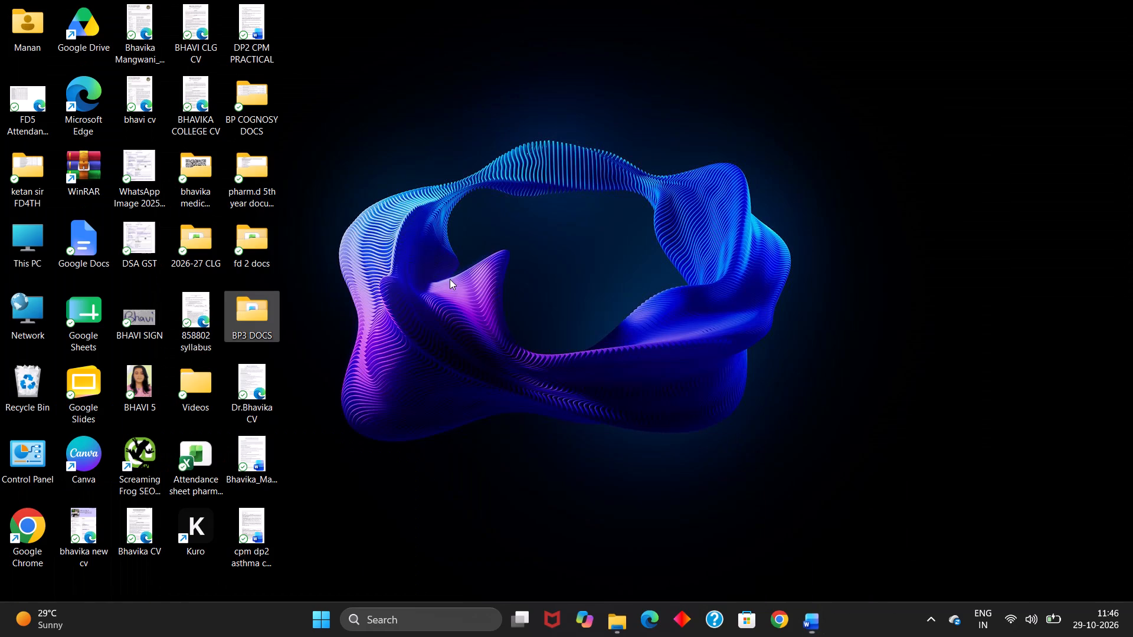
double_click(245, 98)
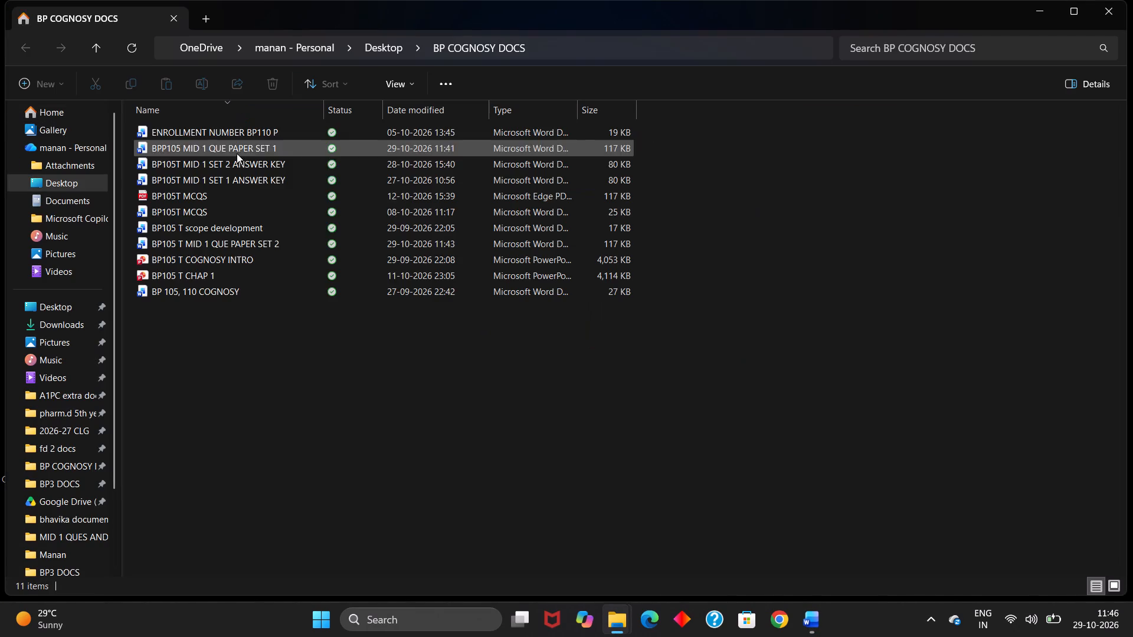
double_click(248, 149)
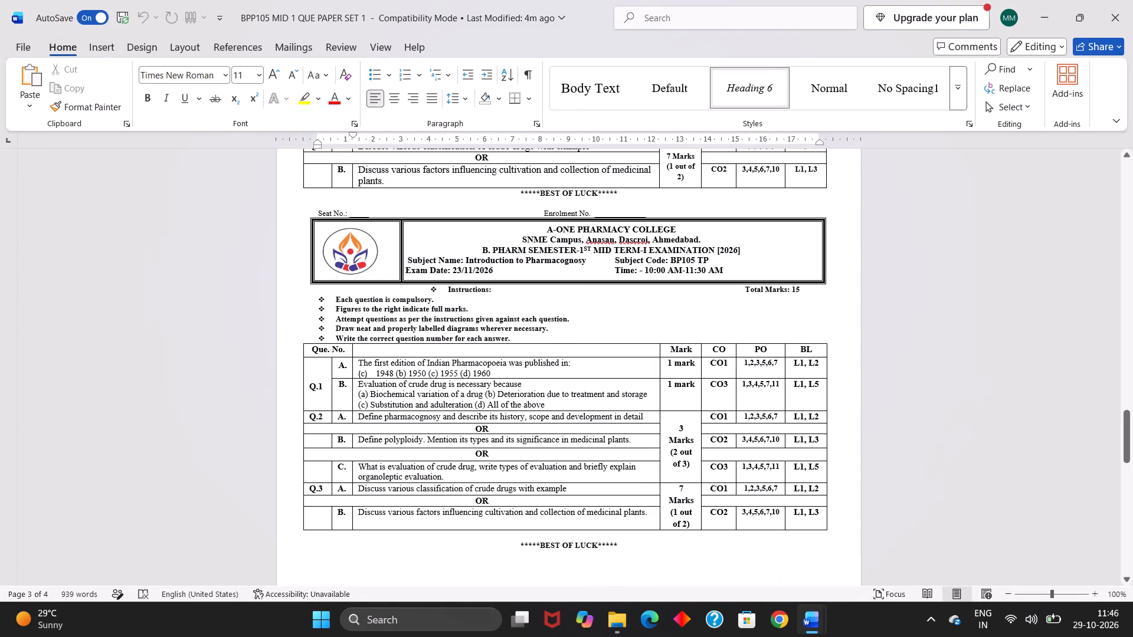
scroll(335, 318, up, 9)
scroll(335, 318, down, 1)
scroll(335, 318, up, 2)
scroll(335, 318, down, 4)
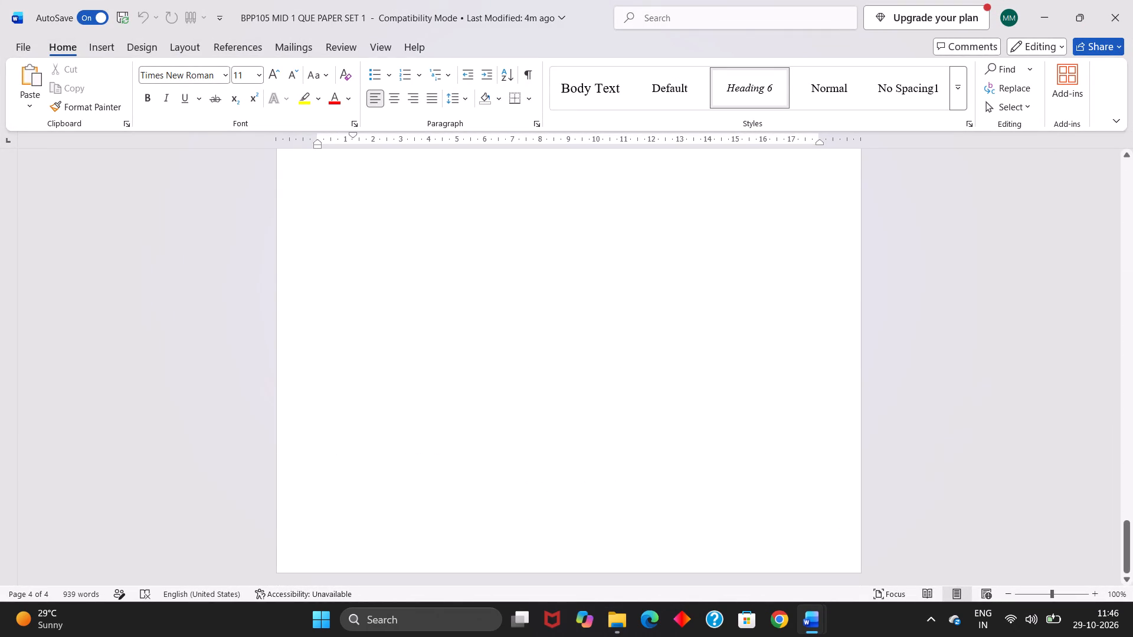
scroll(335, 318, up, 3)
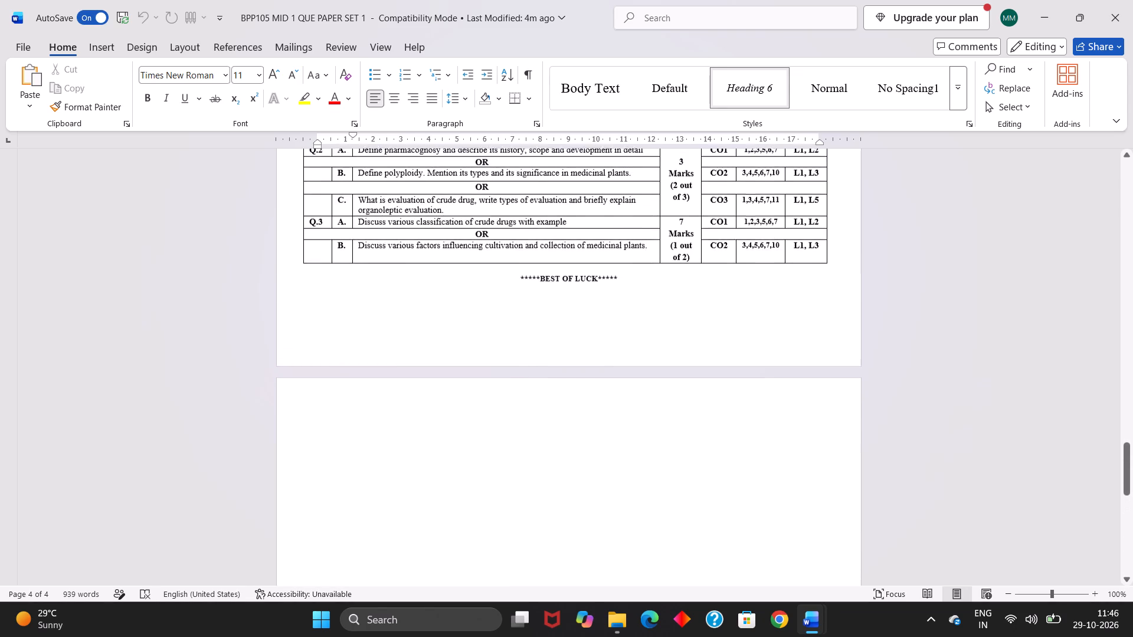
scroll(335, 318, up, 3)
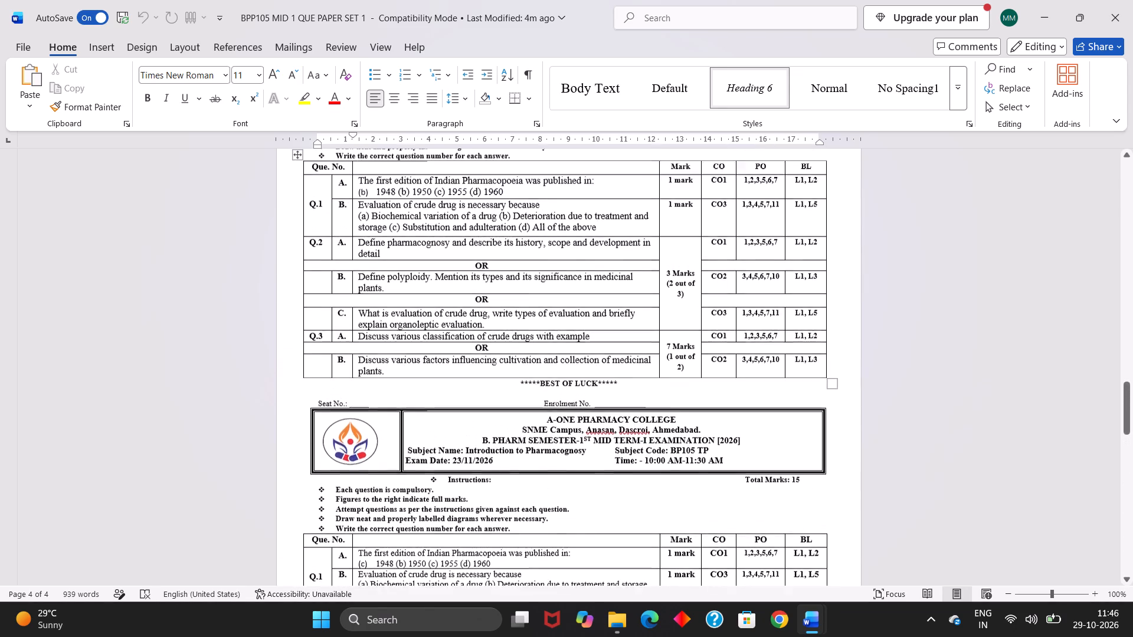
scroll(335, 318, up, 2)
click(1050, 24)
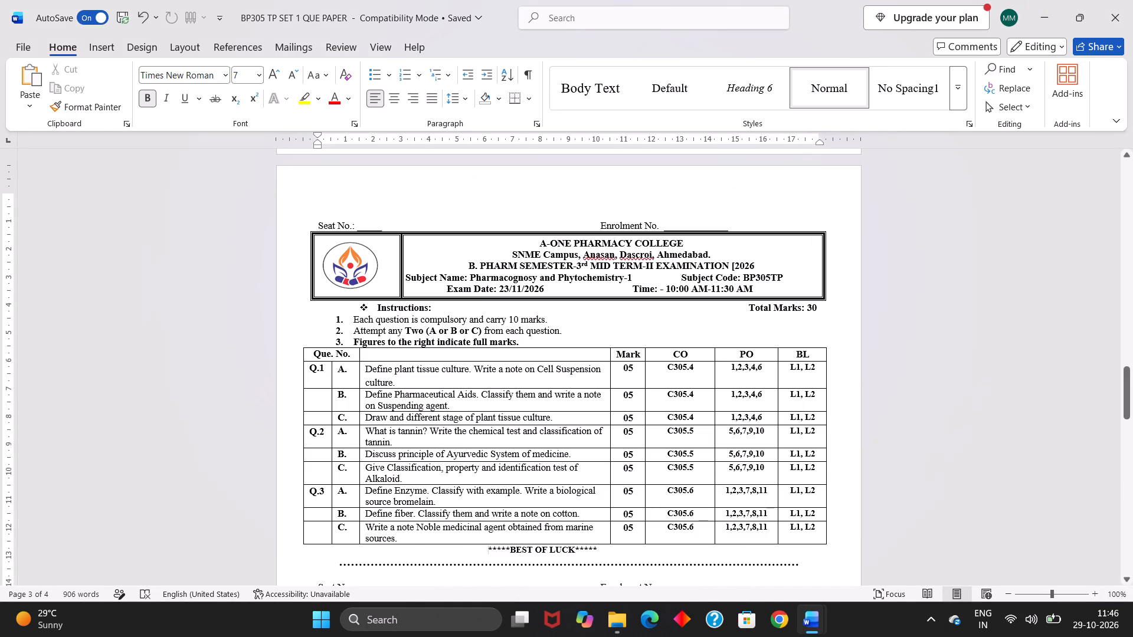
Insert 20 spaces before the first copy's BEST OF LUCK line on BP305 TP Set 1's page 3 to move it toward the centre.
scroll(552, 238, down, 3)
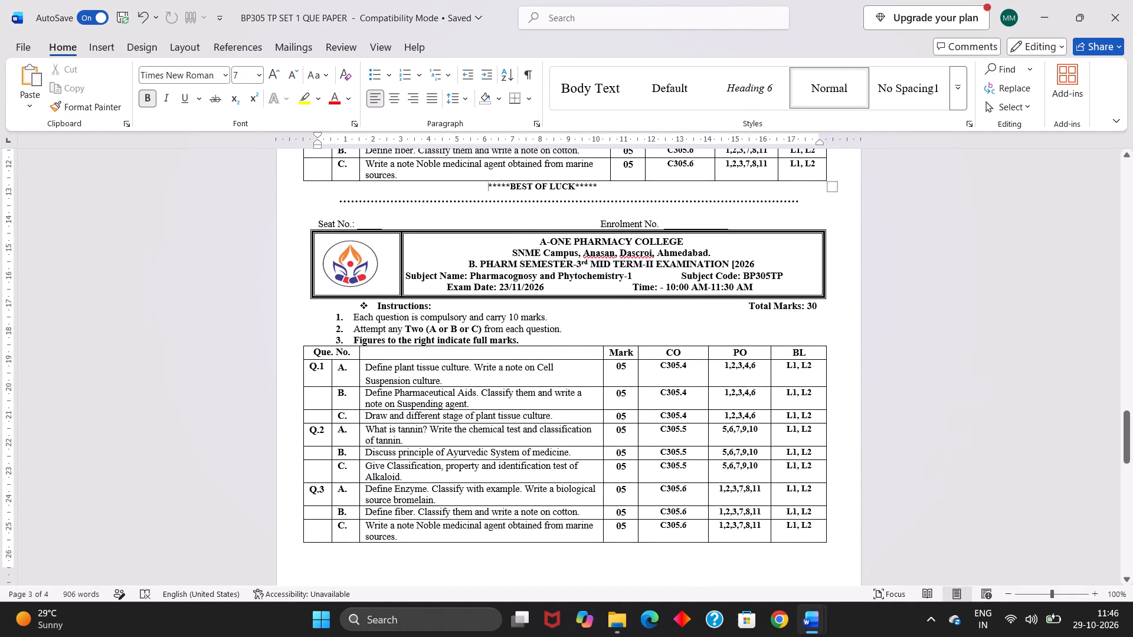
key(space)
key(space)
key(space)
key(space)
key(space)
key(space)
key(space)
key(space)
key(space)
key(space)
key(space)
key(space)
key(space)
key(space)
key(space)
key(space)
key(space)
key(space)
key(space)
key(space)
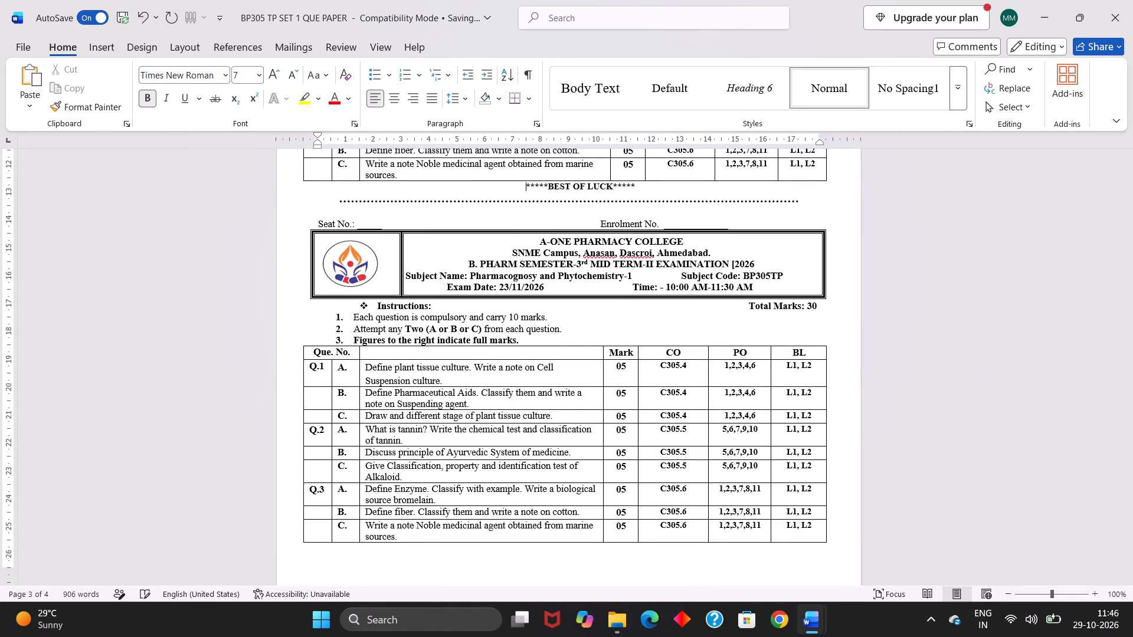
Delete the dotted separator between the two question paper copies on page 3.
drag(336, 198, 794, 203)
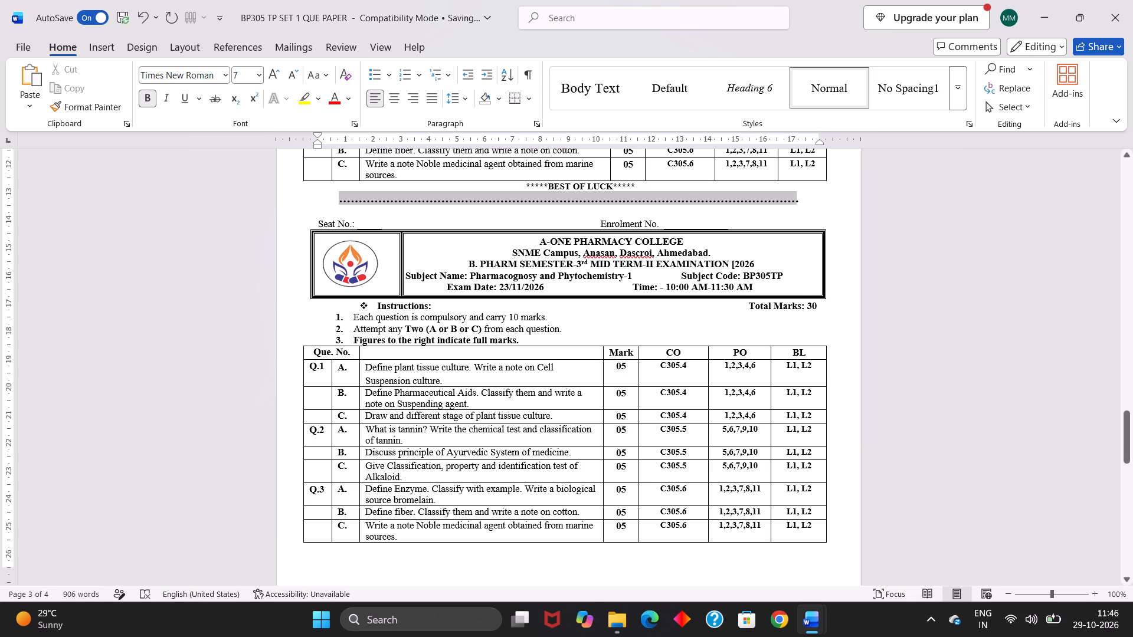
drag(794, 203, 795, 203)
key(BackSpace)
Check both copies on BP305 page 3, and reopen BPP105 MID 1 QUE PAPER SET 1 to compare its page 3 spacing and separation.
scroll(795, 203, down, 1)
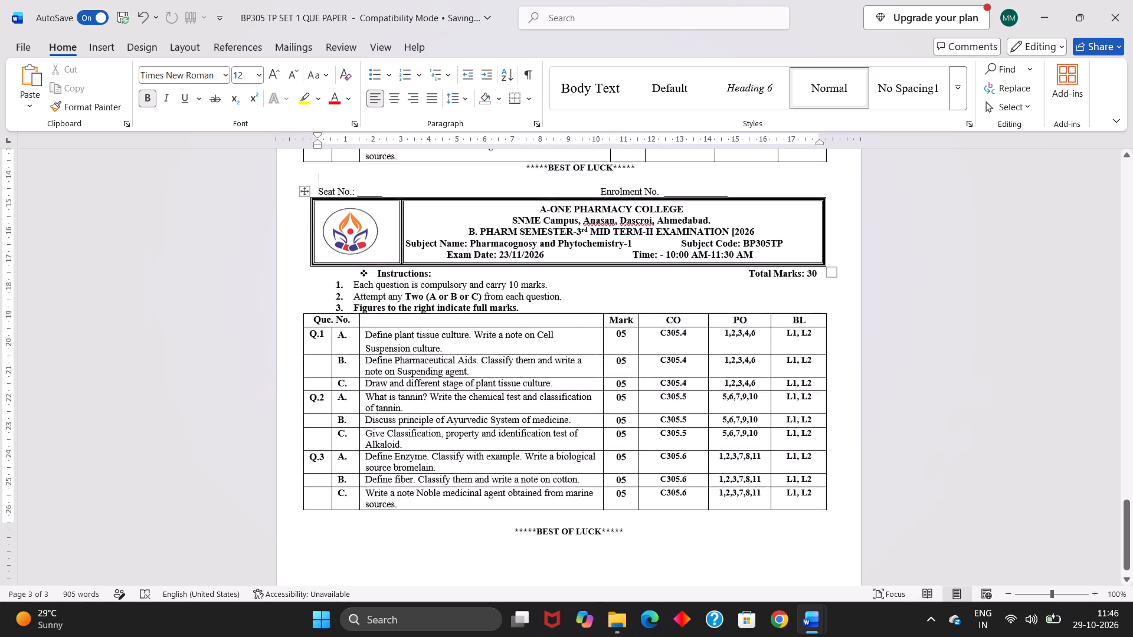
scroll(795, 203, down, 2)
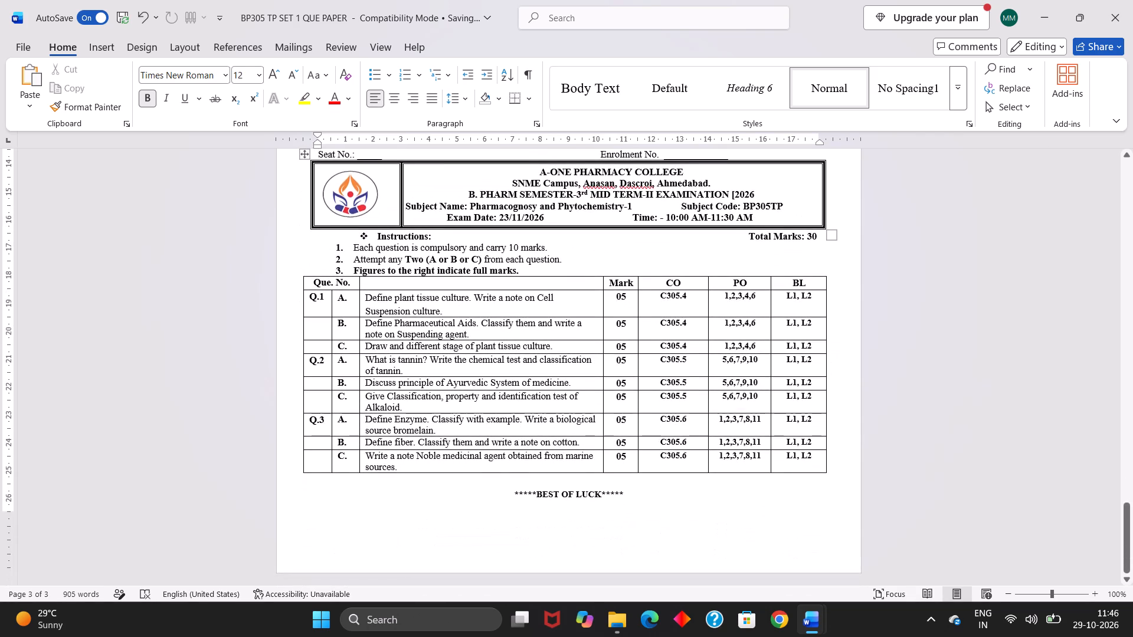
scroll(795, 203, down, 1)
scroll(795, 203, up, 1)
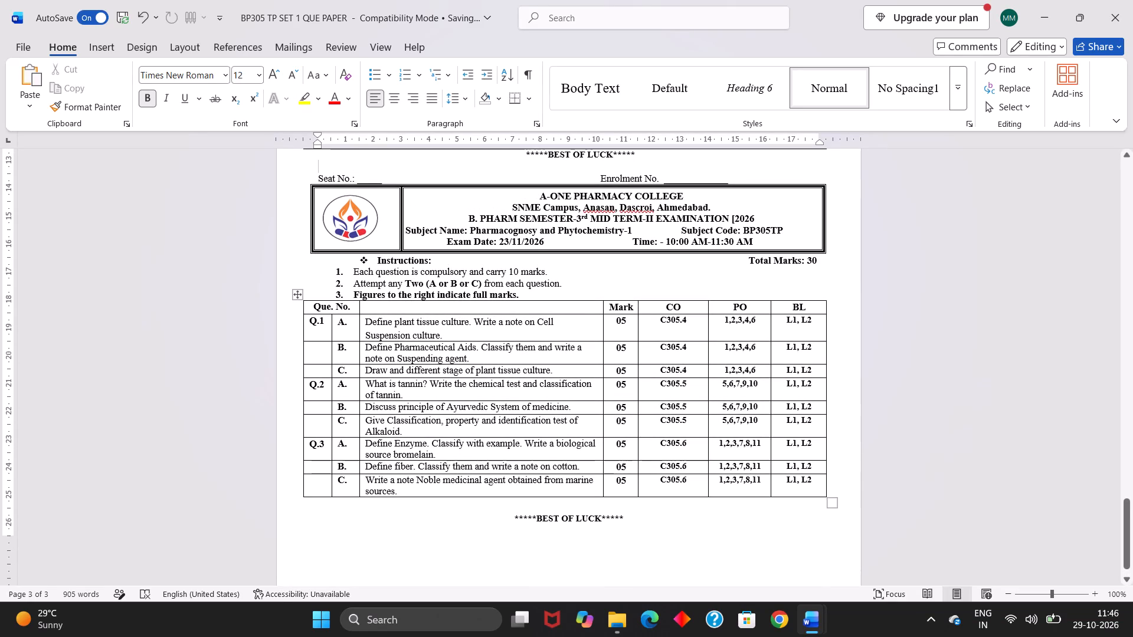
scroll(709, 403, up, 1)
scroll(709, 403, down, 1)
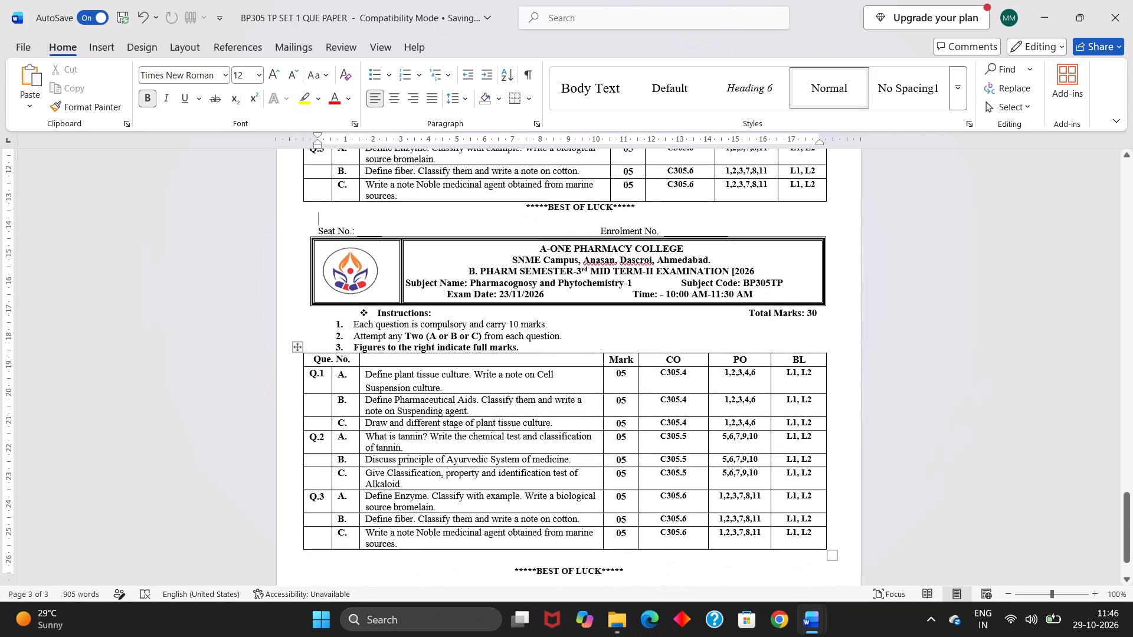
double_click(249, 106)
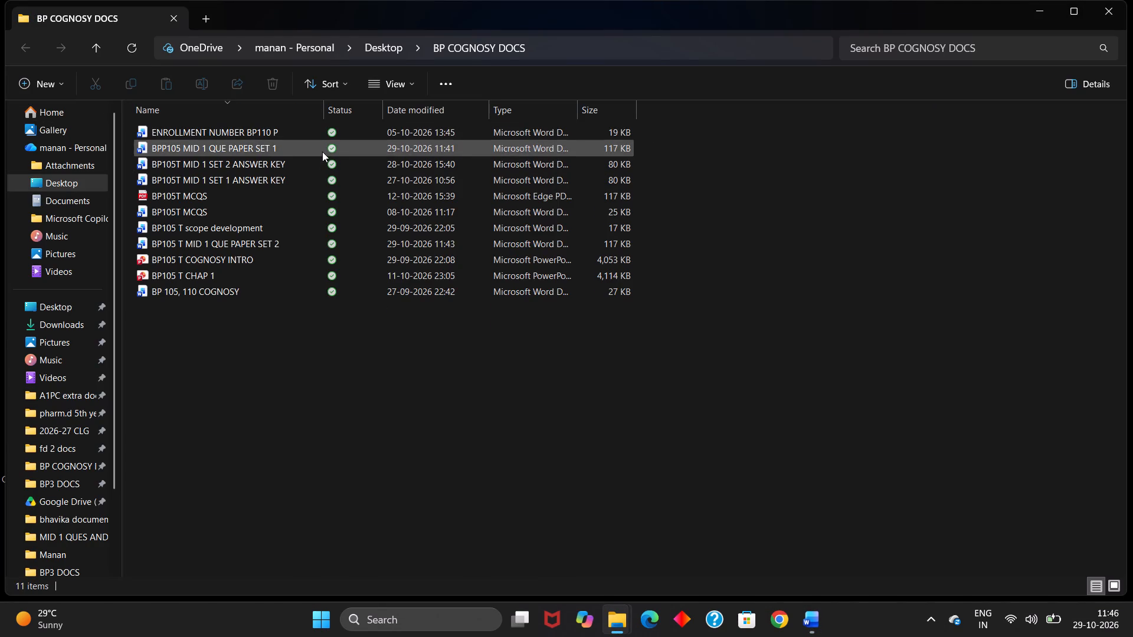
double_click(322, 150)
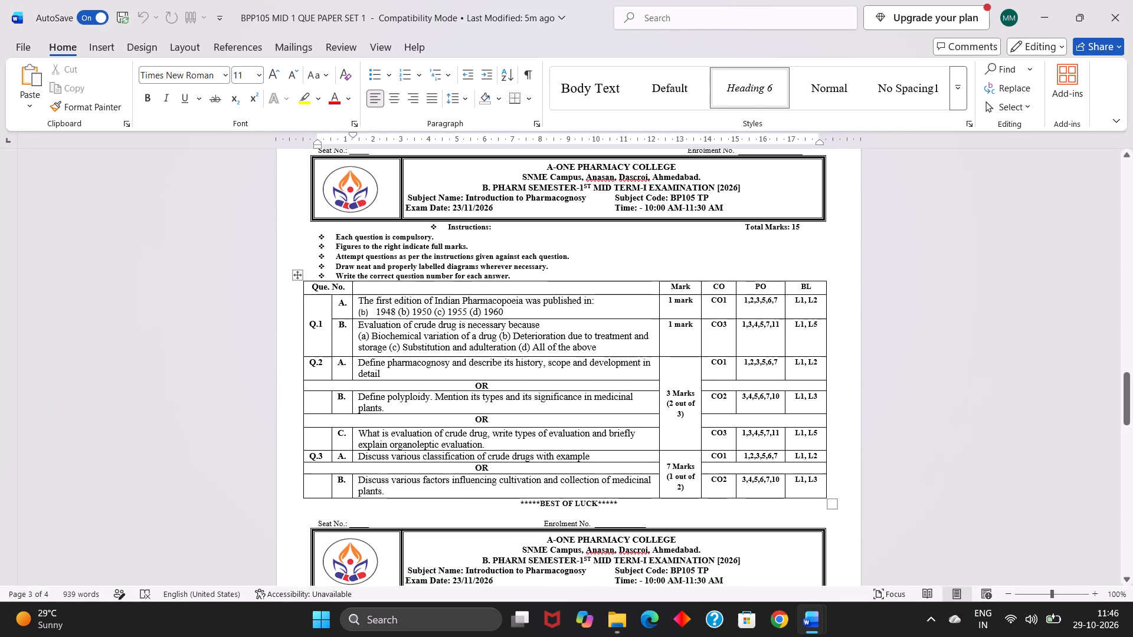
scroll(692, 373, down, 3)
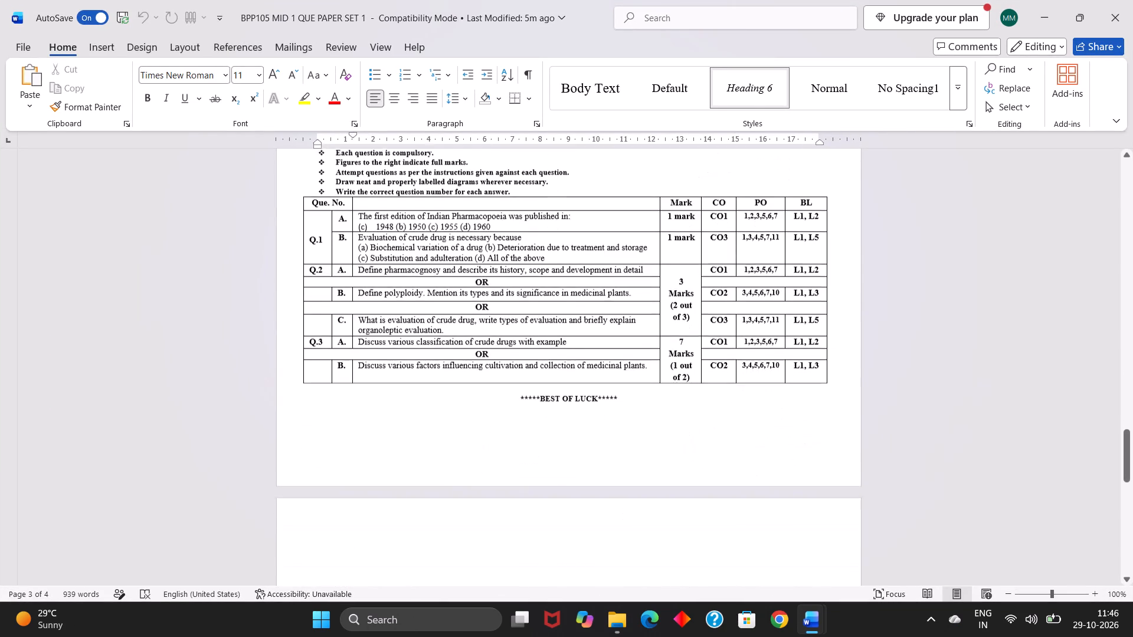
scroll(692, 373, up, 1)
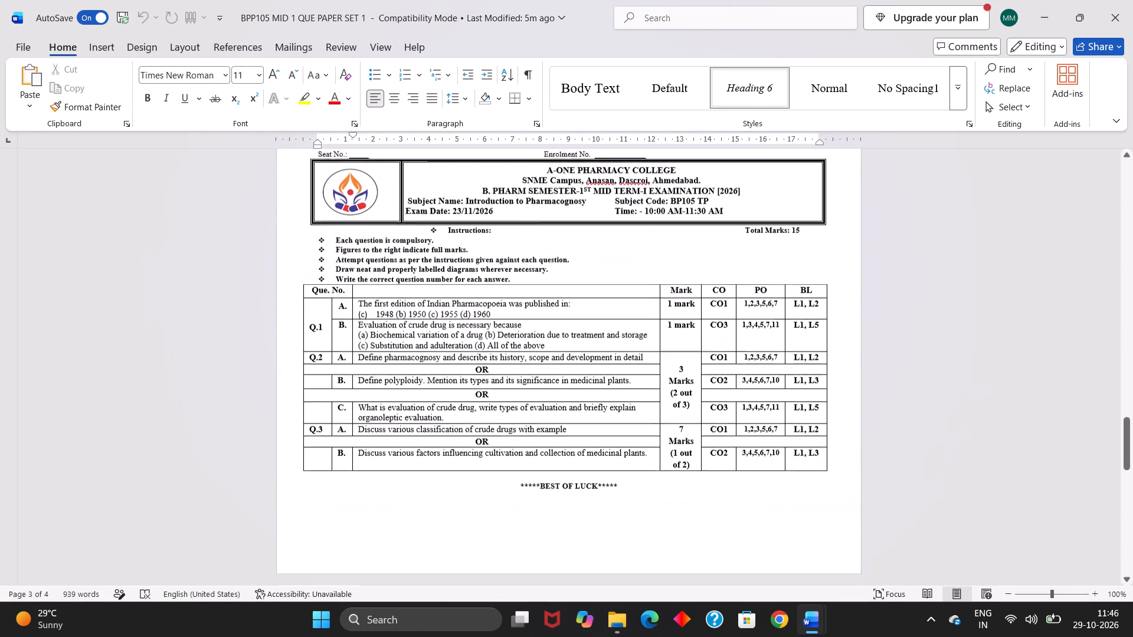
scroll(692, 373, up, 1)
scroll(745, 406, up, 1)
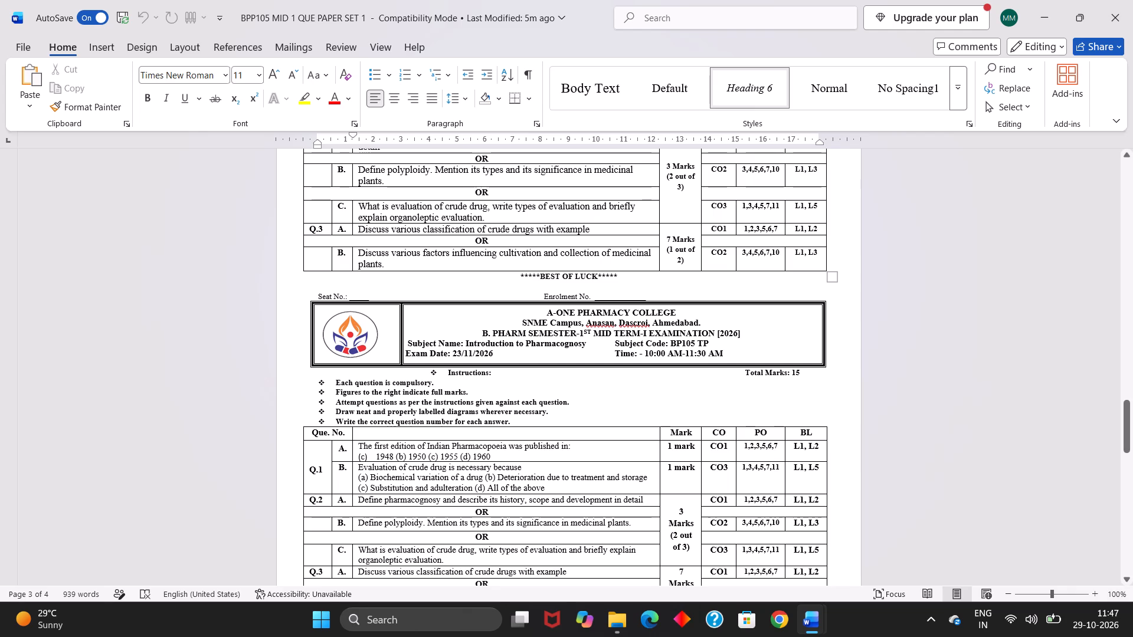
scroll(724, 404, down, 1)
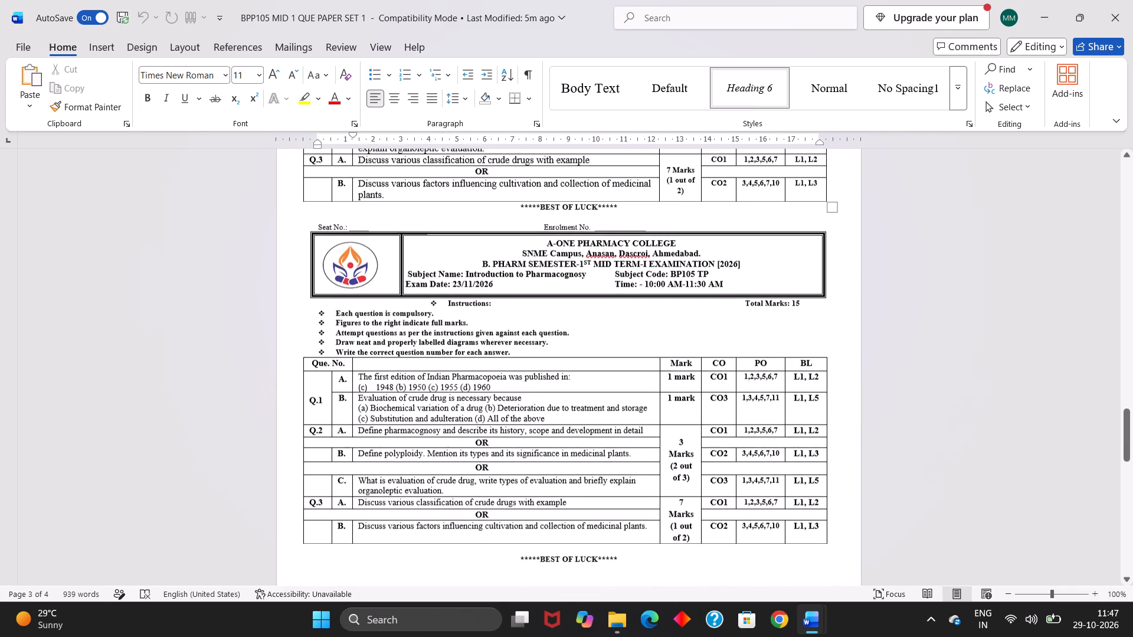
scroll(724, 404, down, 1)
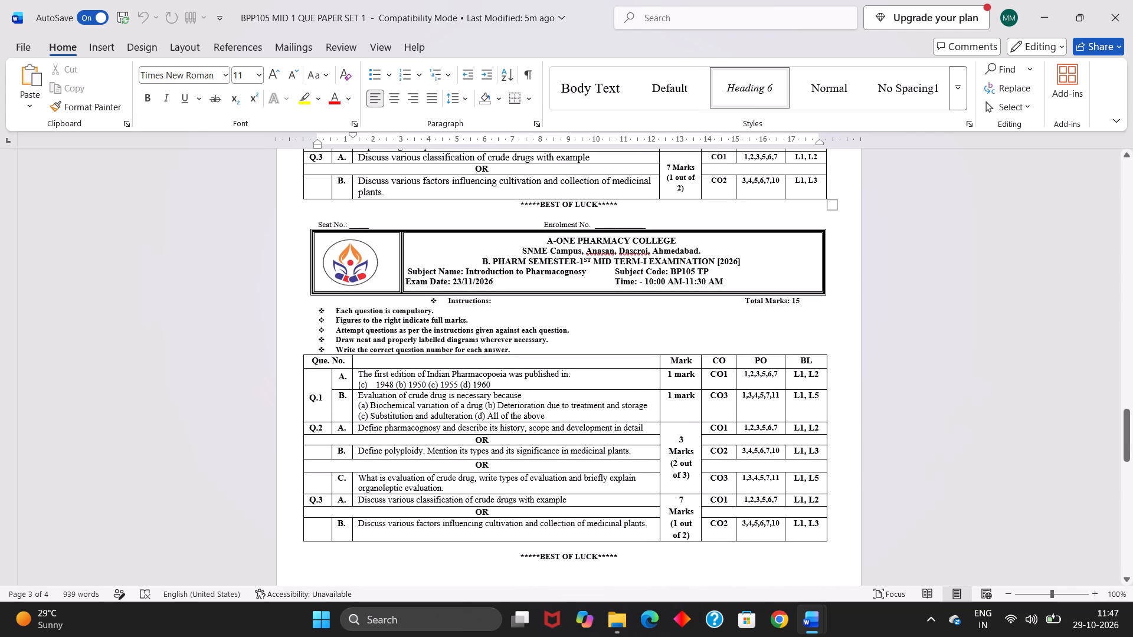
scroll(686, 282, up, 1)
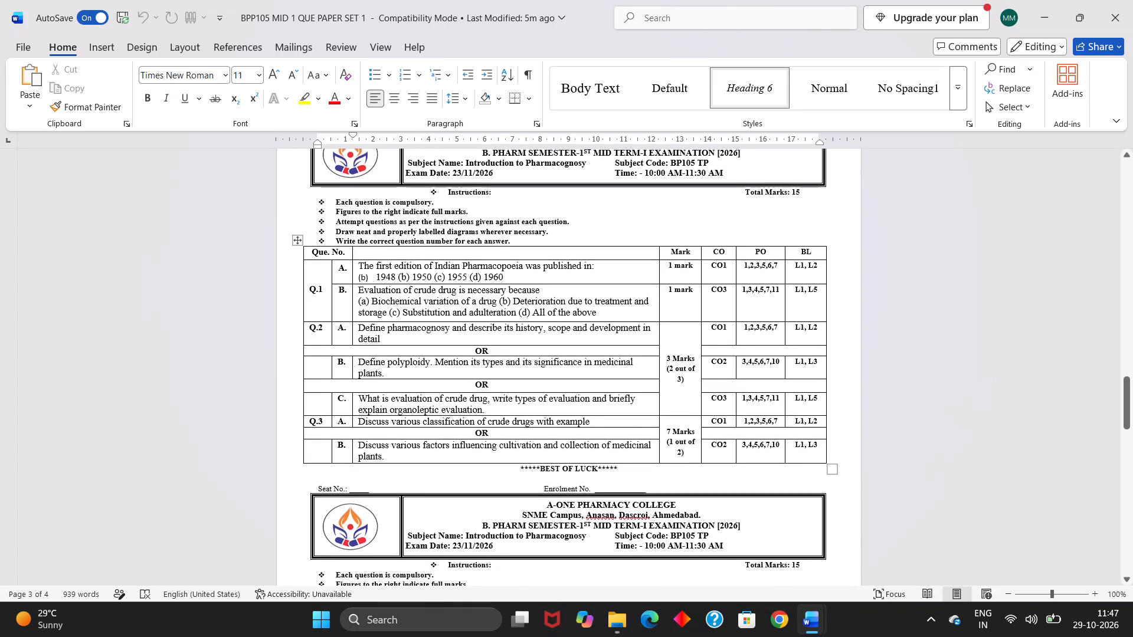
scroll(686, 282, down, 1)
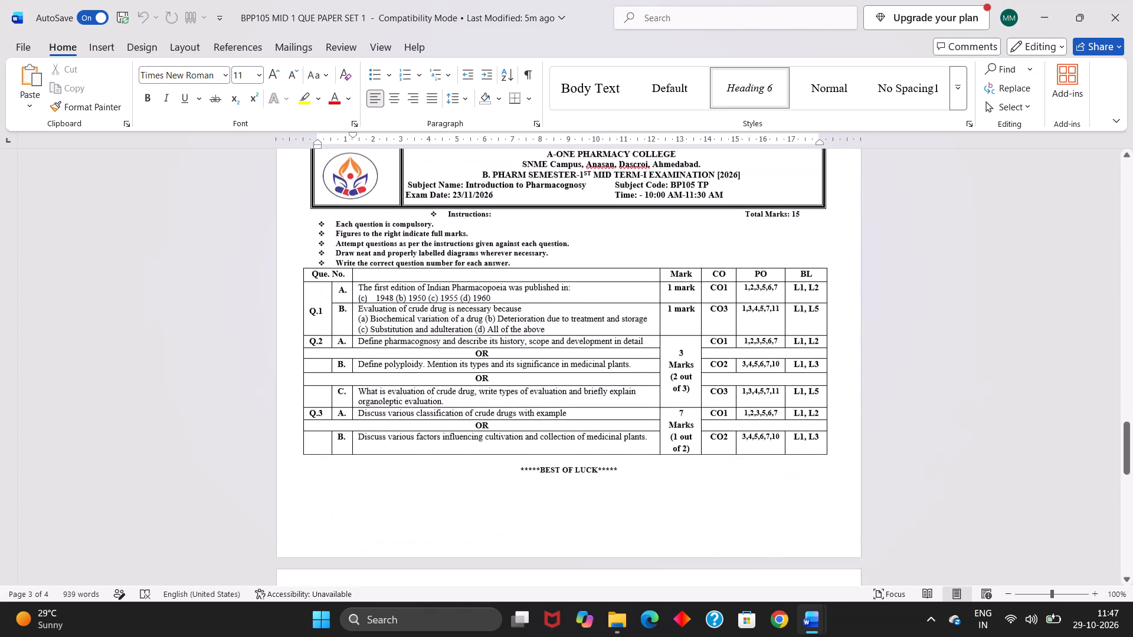
Save and close BPP105 MID 1 QUE PAPER SET 1.
key(ctrl+s)
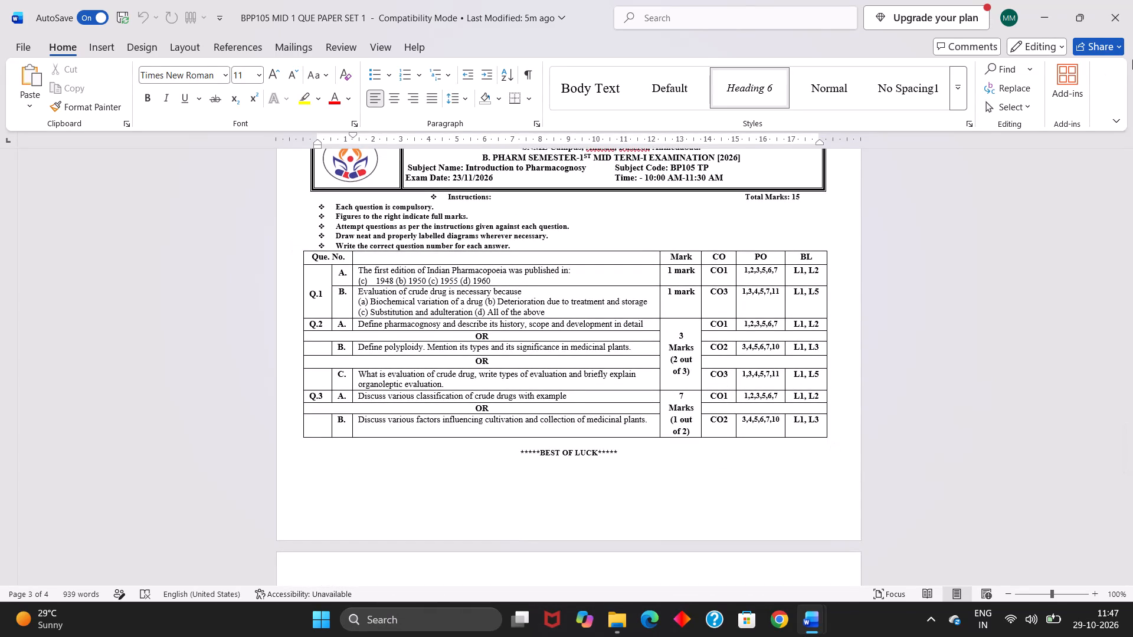
click(1123, 9)
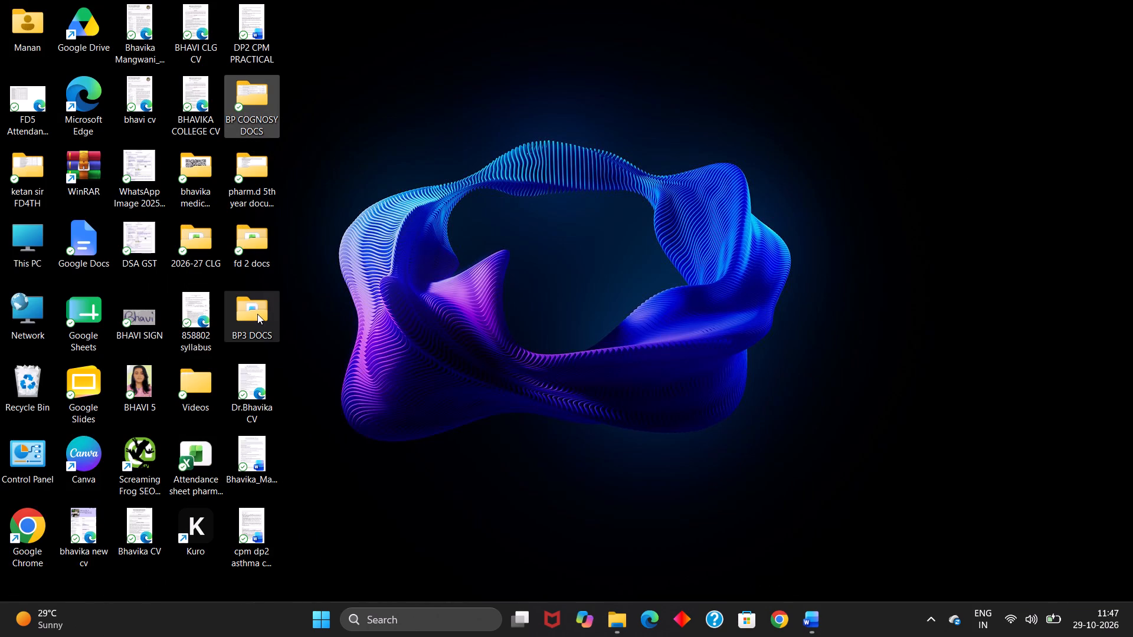
Return to BP305 TP SET 1 QUE PAPER through the BP3 DOCS folder and review the layout of both copies on page 3.
double_click(256, 316)
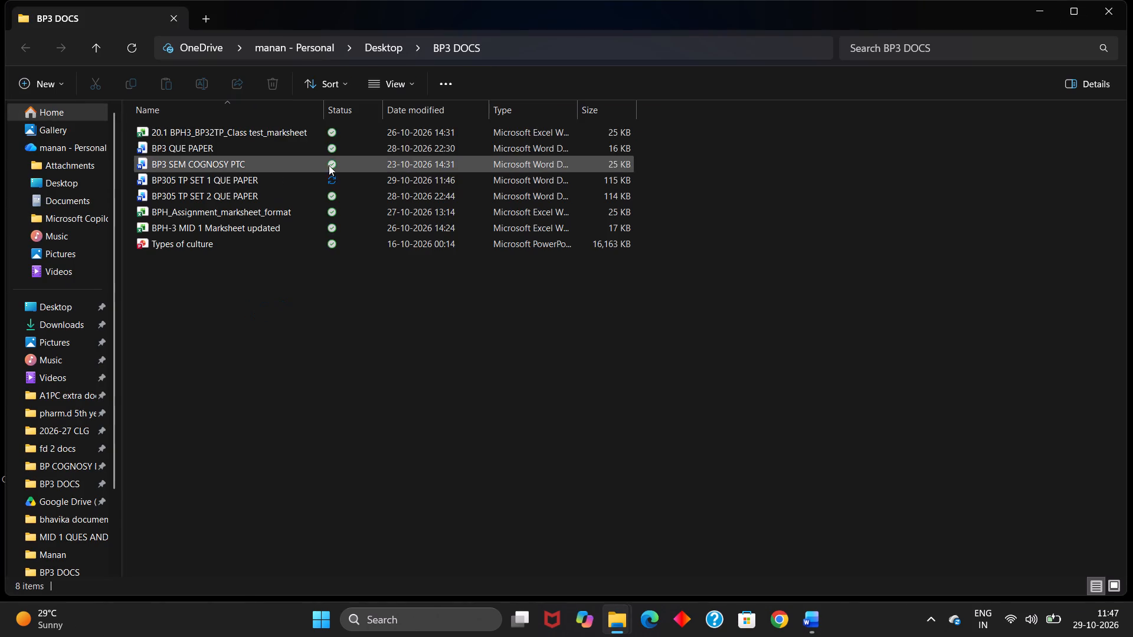
click(266, 185)
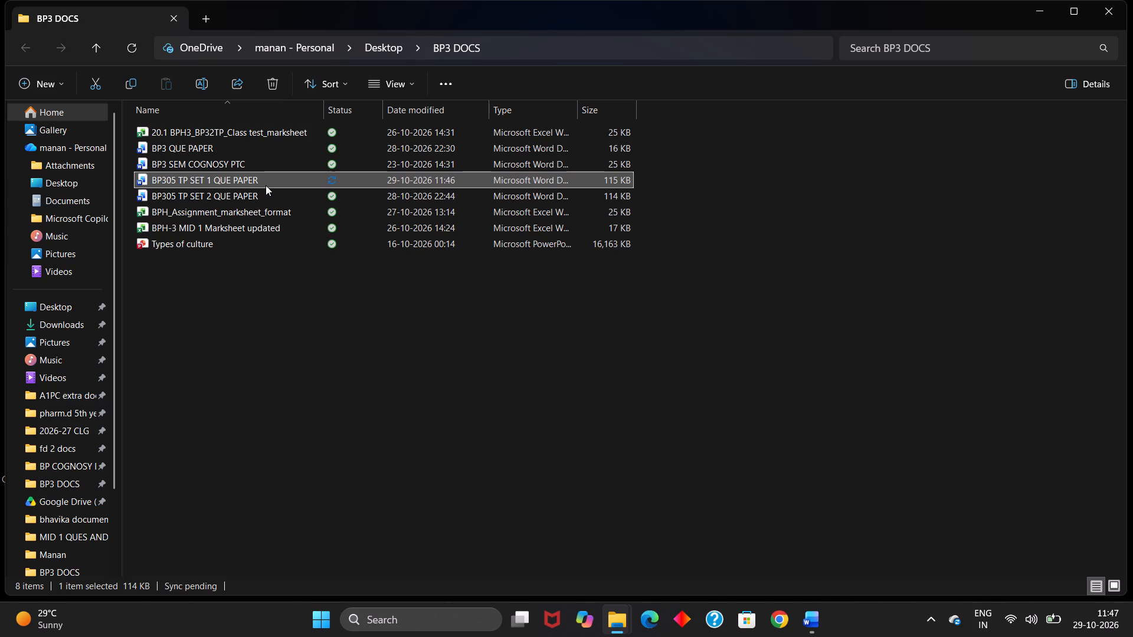
double_click(266, 185)
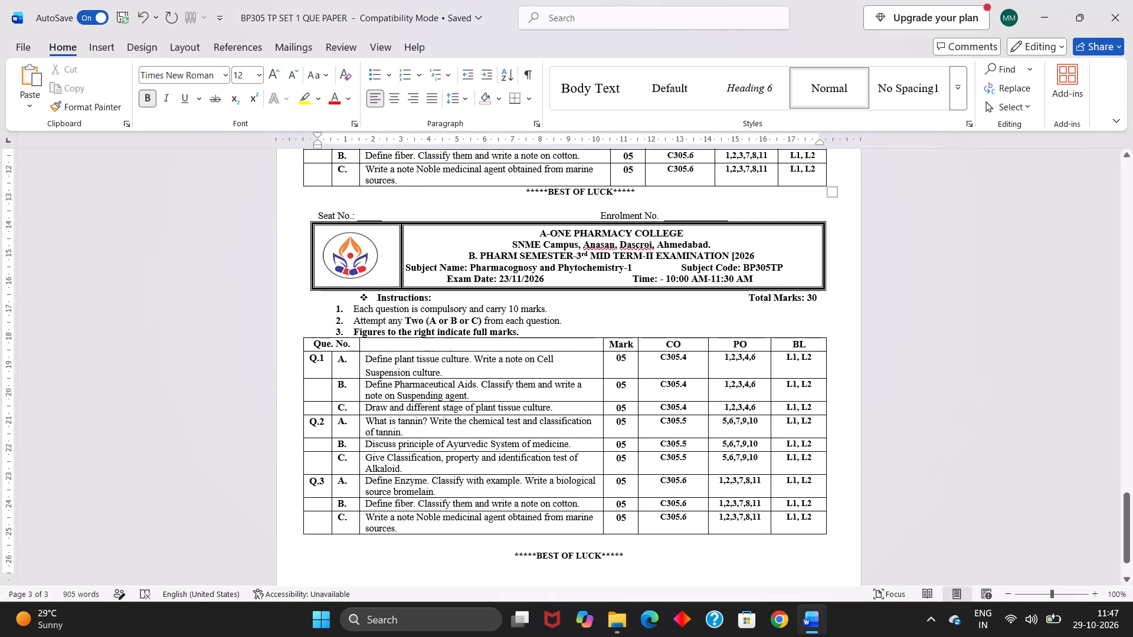
scroll(528, 324, up, 2)
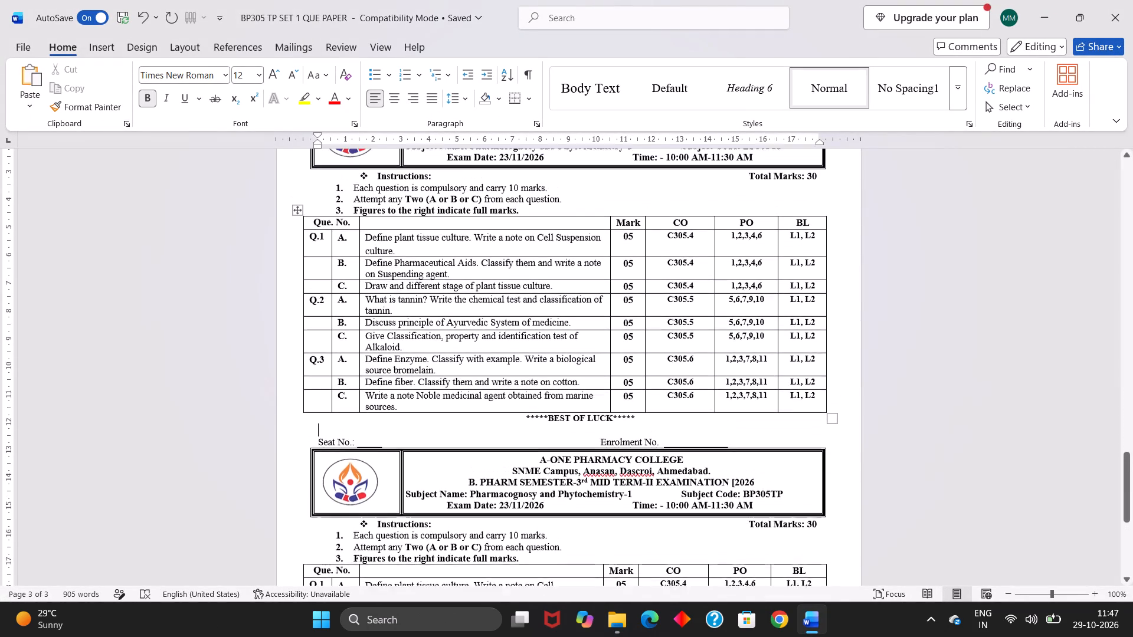
scroll(528, 324, up, 2)
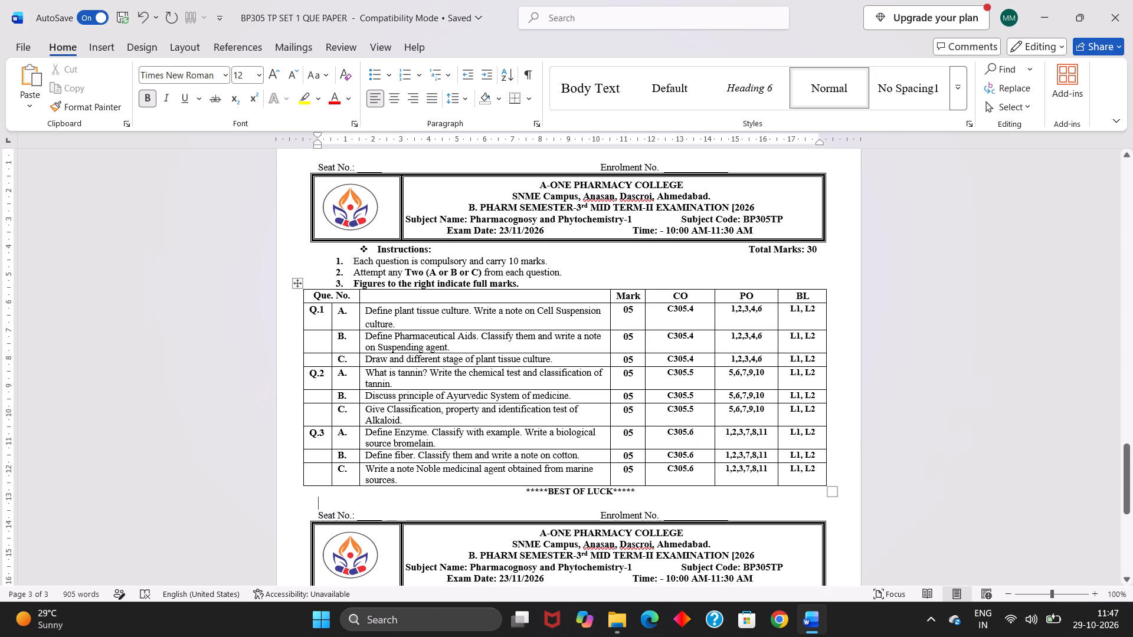
scroll(601, 307, down, 3)
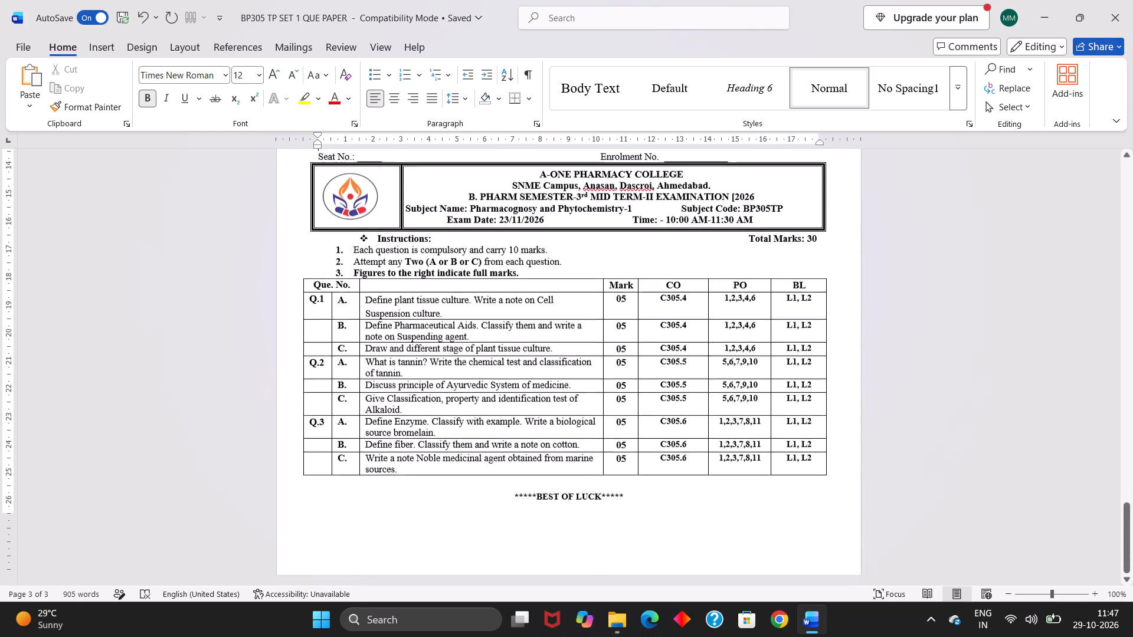
scroll(601, 307, down, 2)
scroll(601, 307, right, 1)
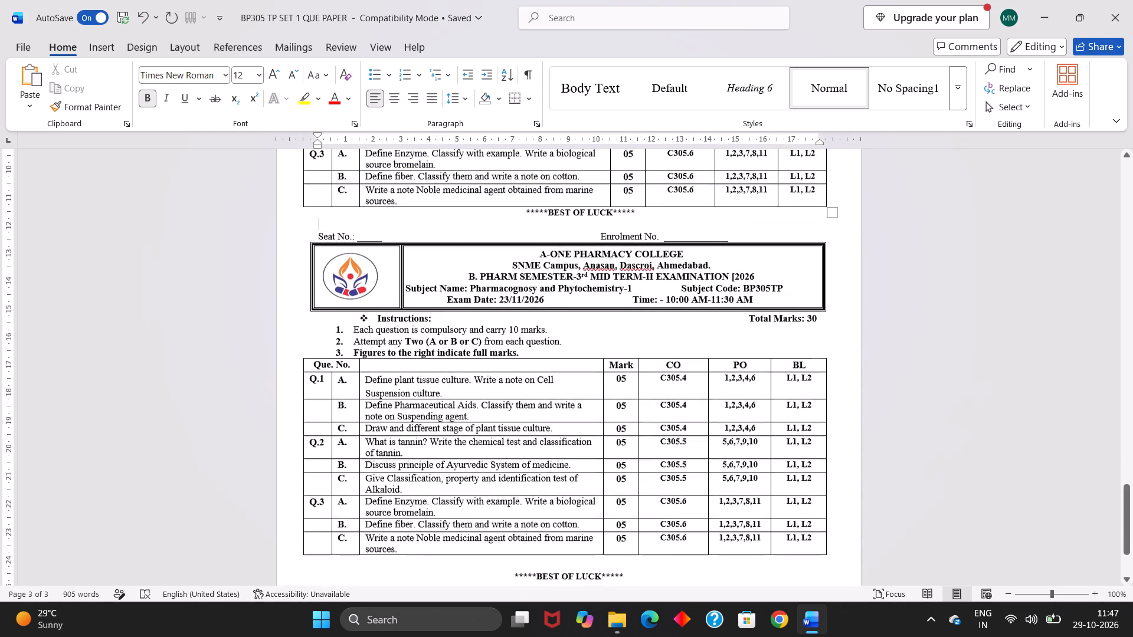
scroll(601, 307, right, 1)
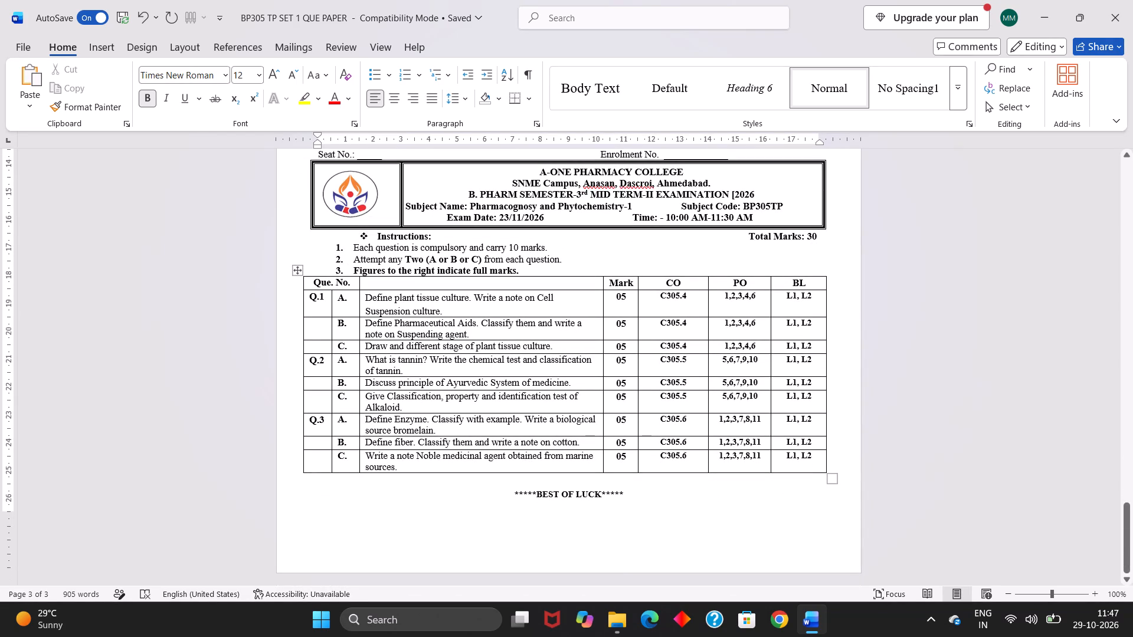
scroll(529, 347, up, 2)
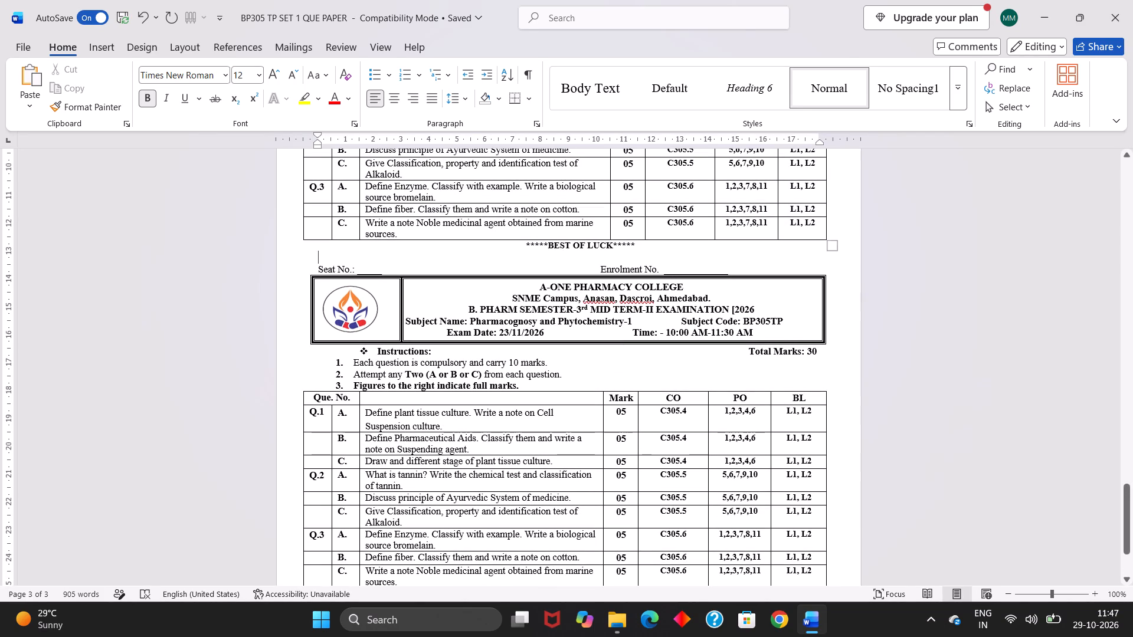
Set the BEST OF LUCK line below the first question paper copy on page 3 to font size 10.
drag(522, 248, 640, 244)
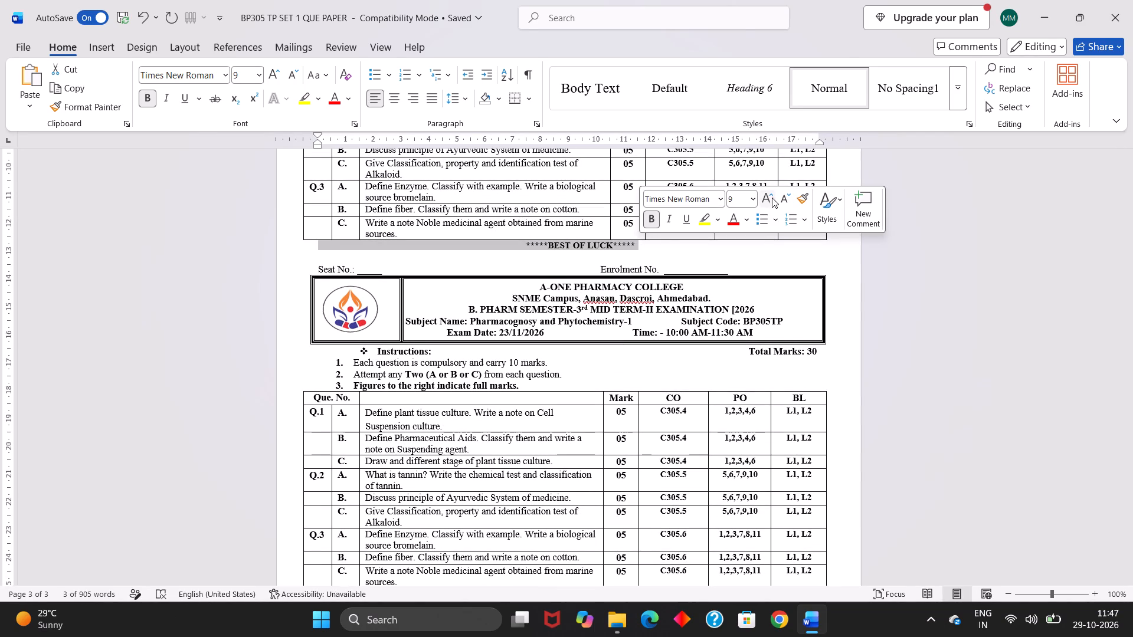
click(772, 198)
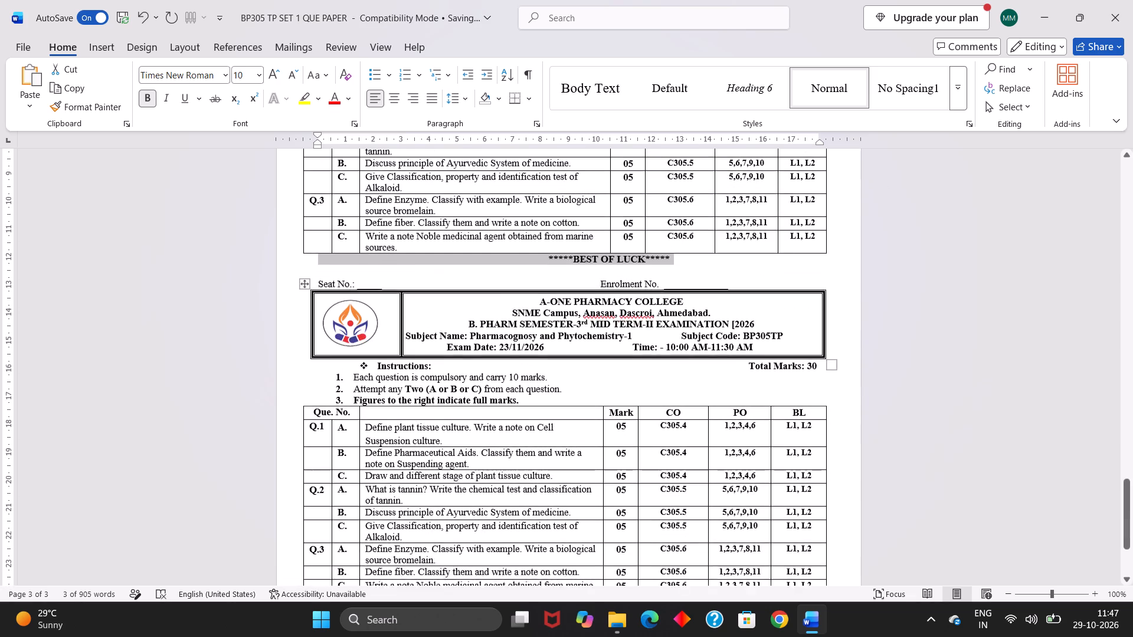
click(668, 303)
scroll(668, 303, down, 1)
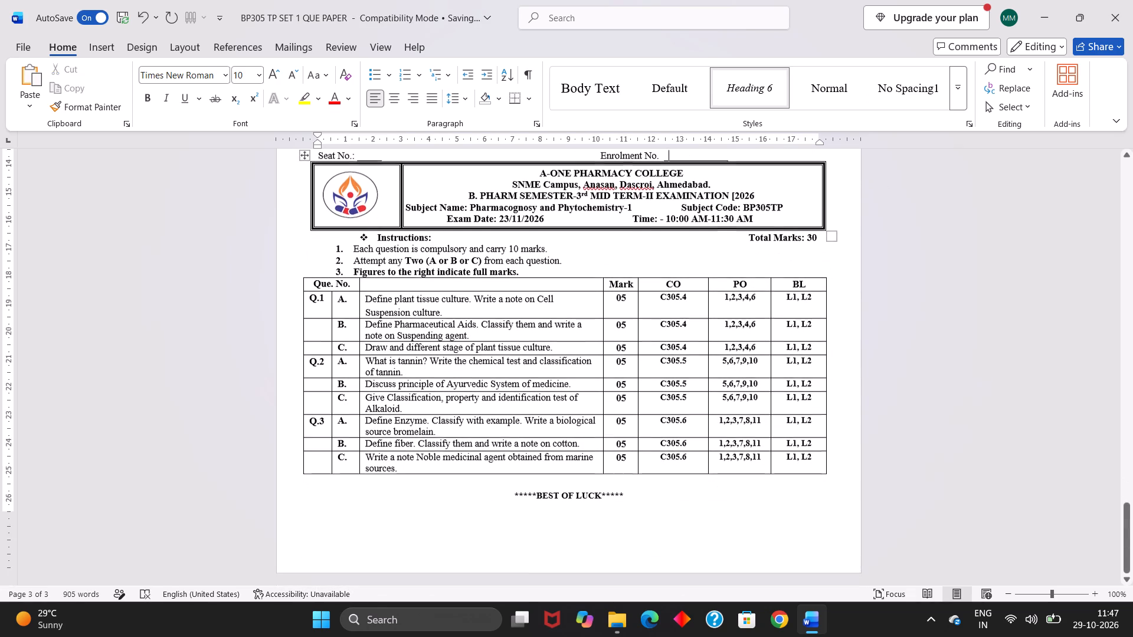
scroll(668, 303, up, 3)
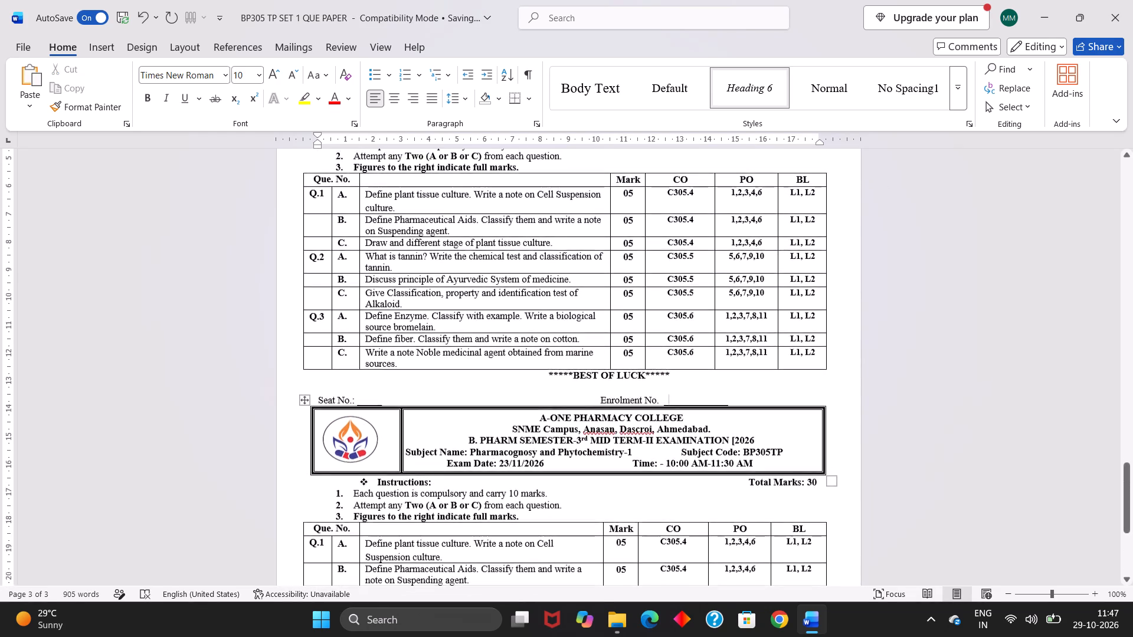
scroll(668, 303, up, 2)
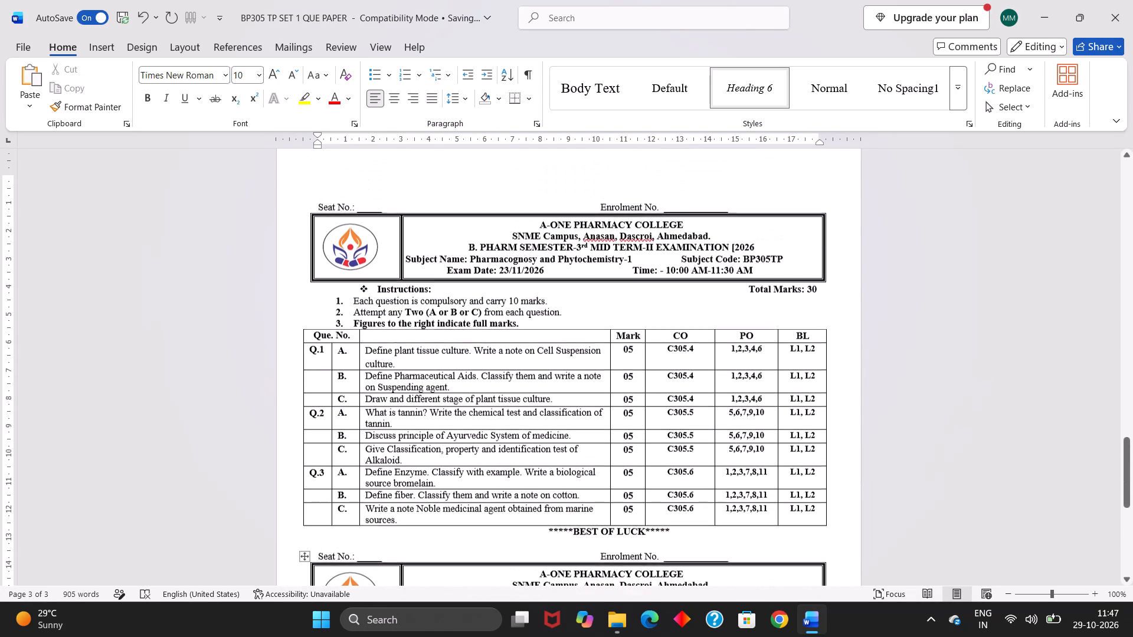
Save BP305 TP SET 1 QUE PAPER and check both copies on page 3.
key(ctrl+s)
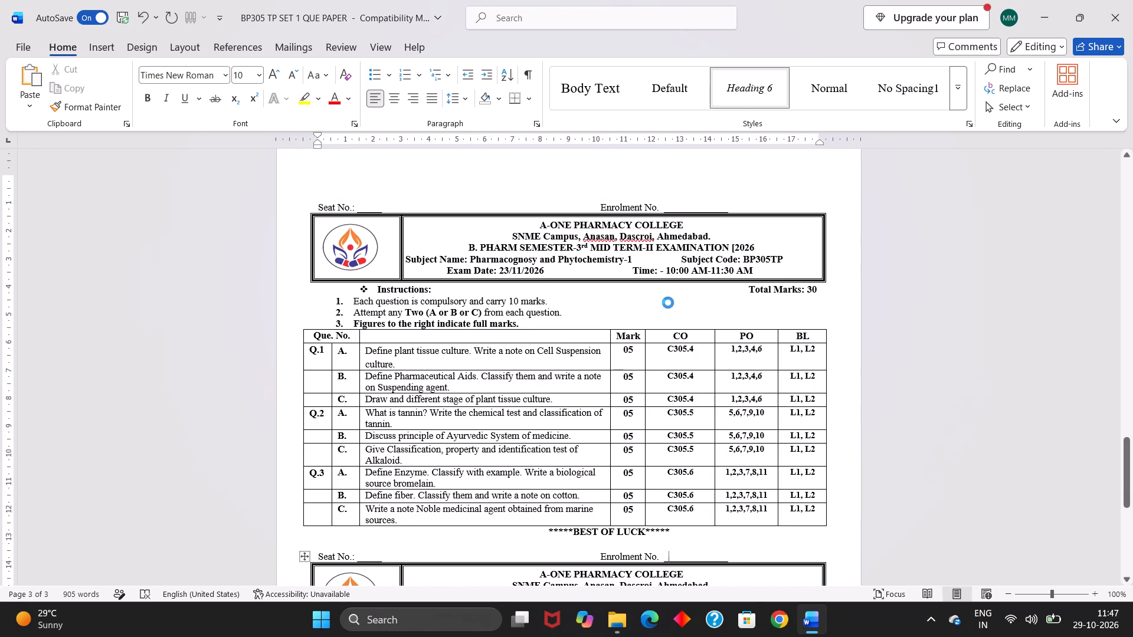
scroll(668, 303, down, 3)
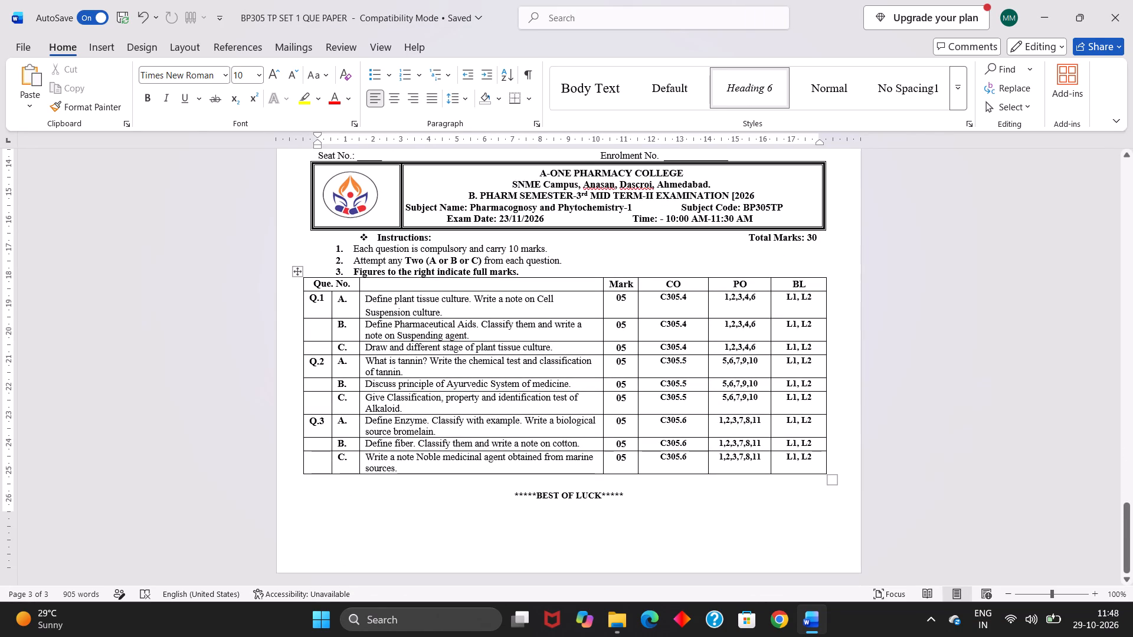
scroll(604, 287, up, 2)
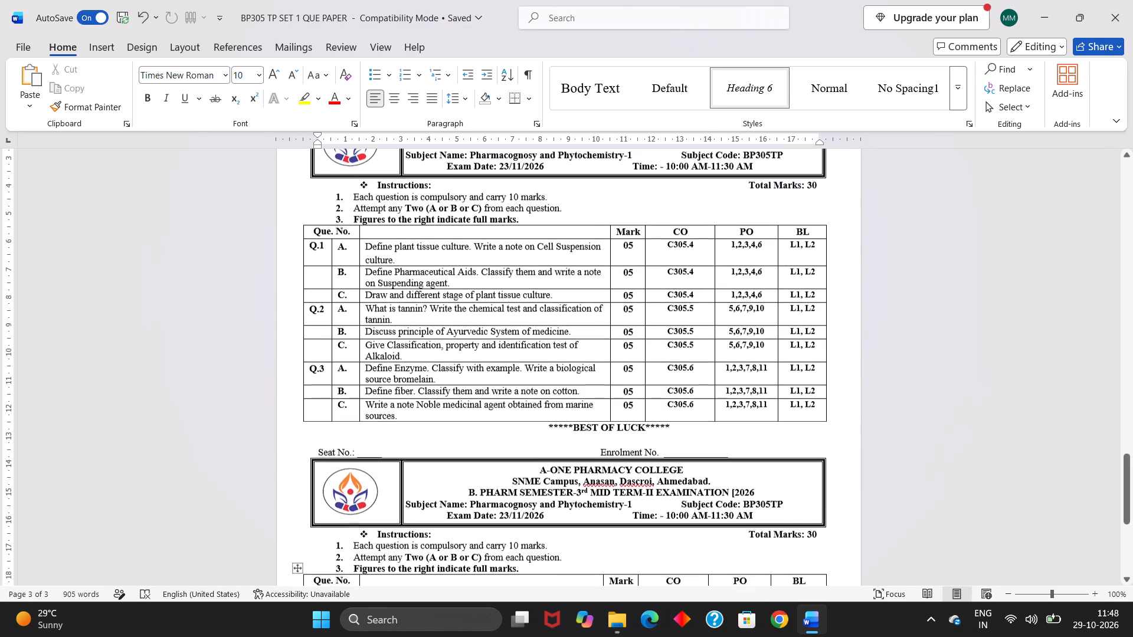
scroll(604, 287, down, 1)
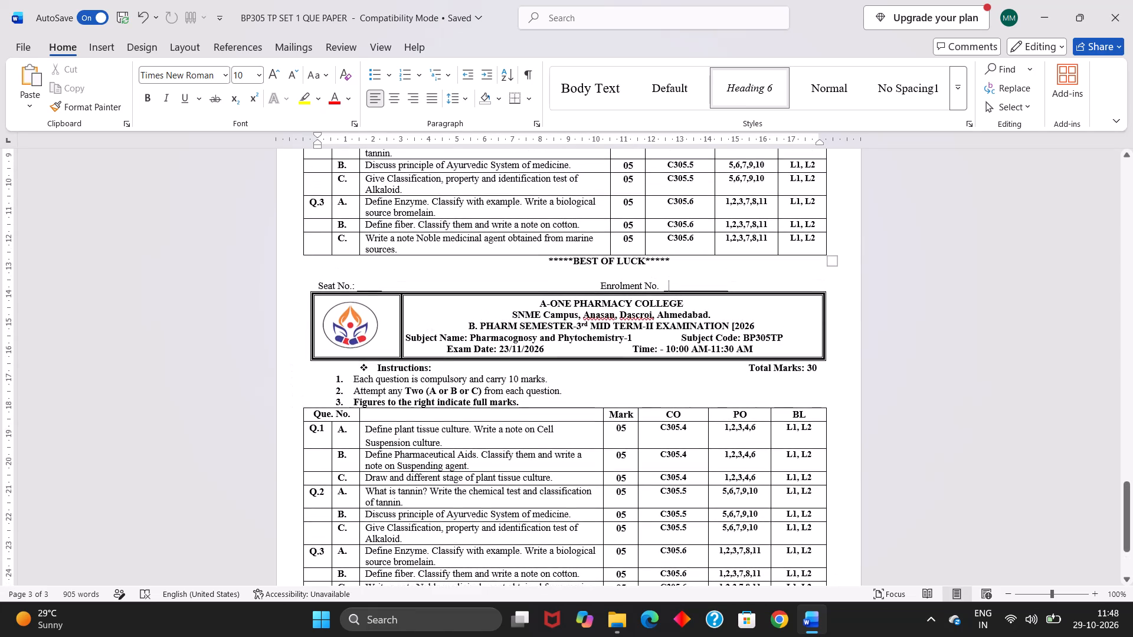
Open BP305 TP SET 2 QUE PAPER from the BP3 DOCS folder.
click(1046, 14)
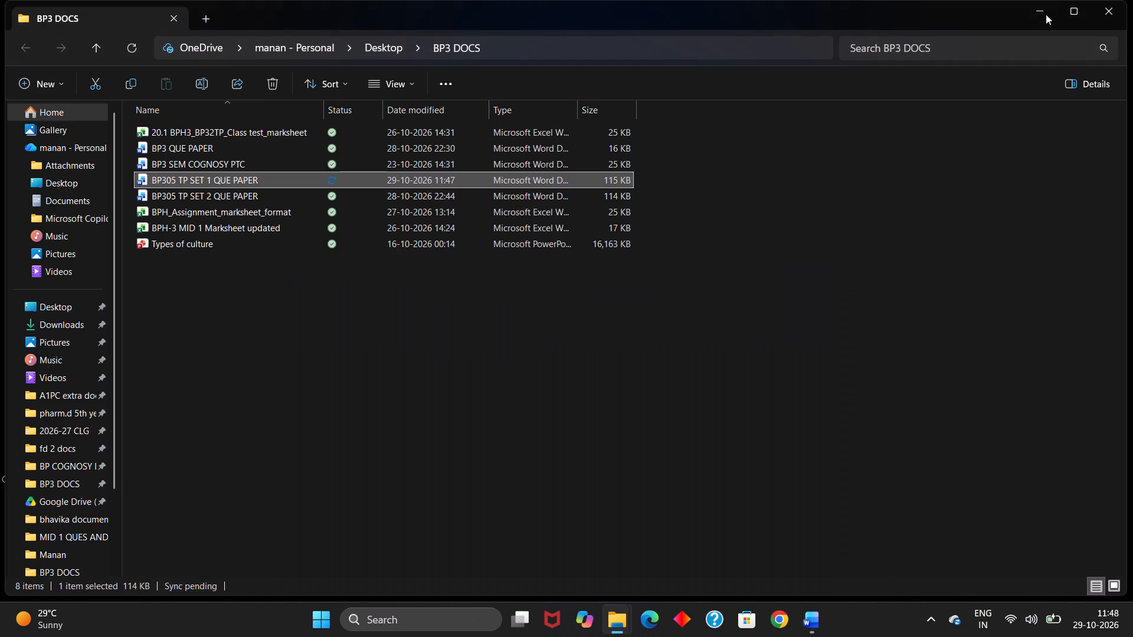
double_click(257, 194)
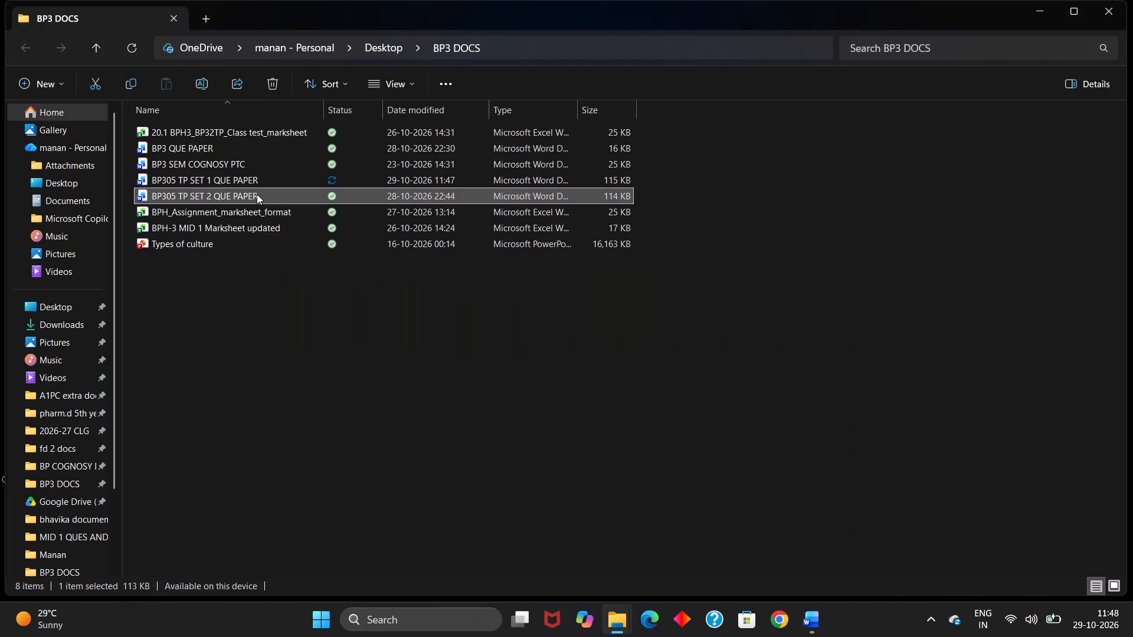
Examine the page 1 question table and the layout of the two question paper copies on page 3.
scroll(482, 234, down, 1)
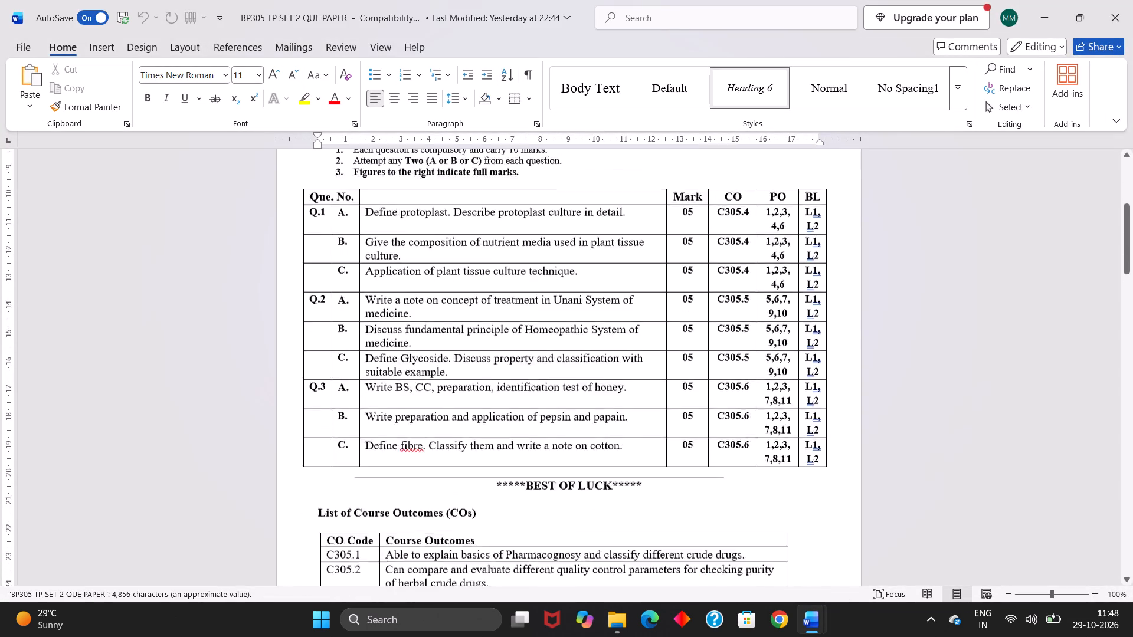
scroll(482, 234, down, 2)
scroll(482, 234, up, 4)
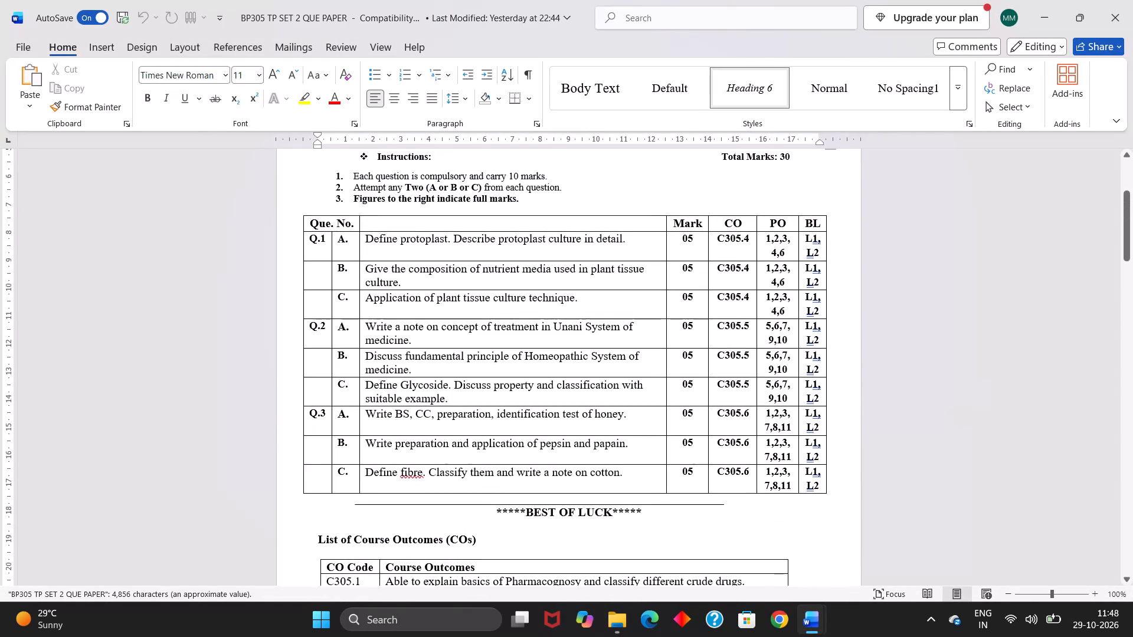
click(365, 246)
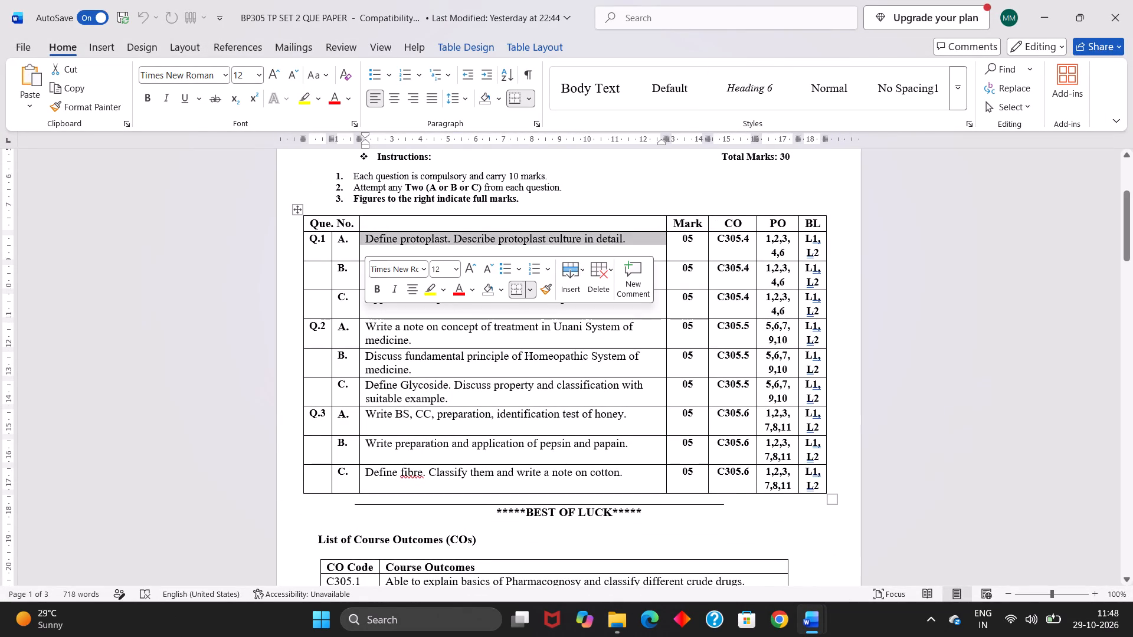
click(404, 349)
click(371, 244)
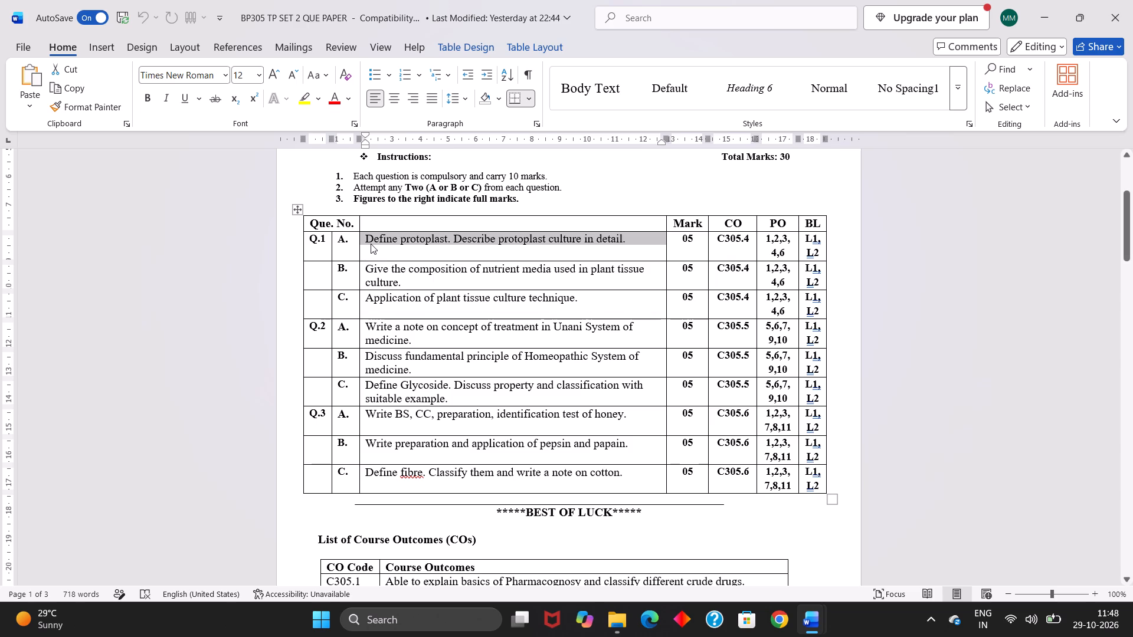
scroll(368, 241, down, 1)
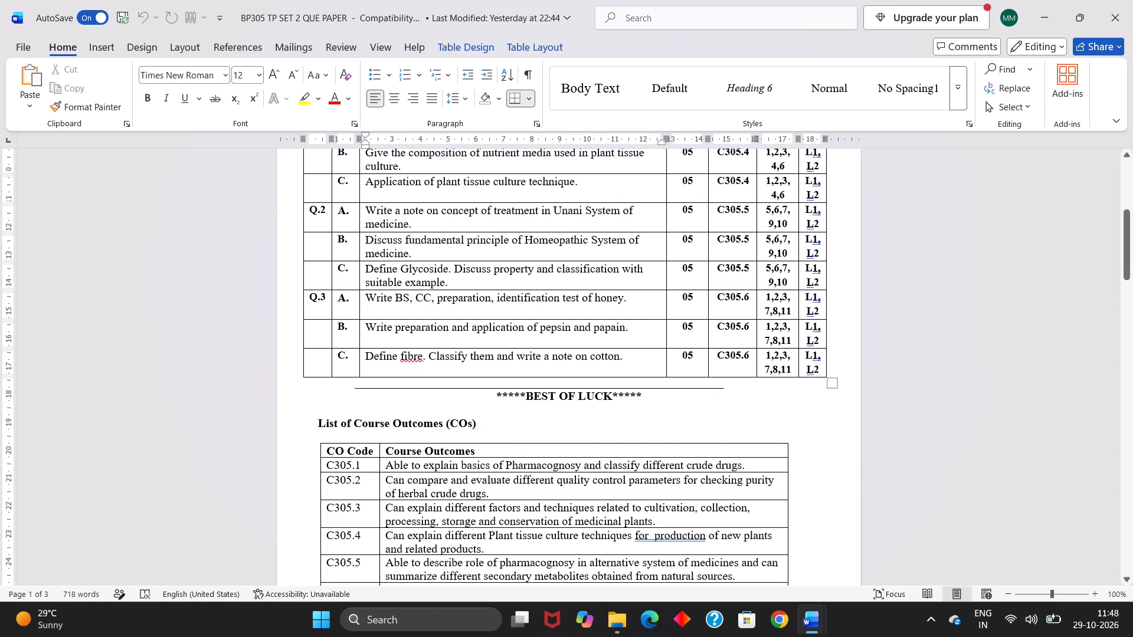
scroll(368, 241, down, 4)
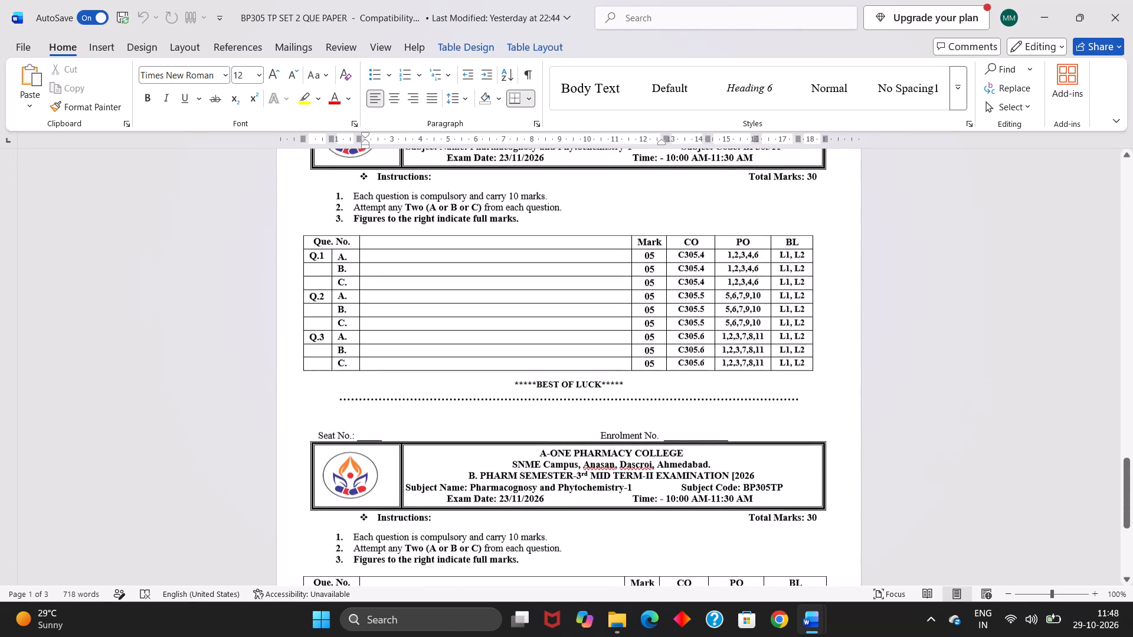
scroll(368, 241, down, 3)
scroll(368, 241, up, 2)
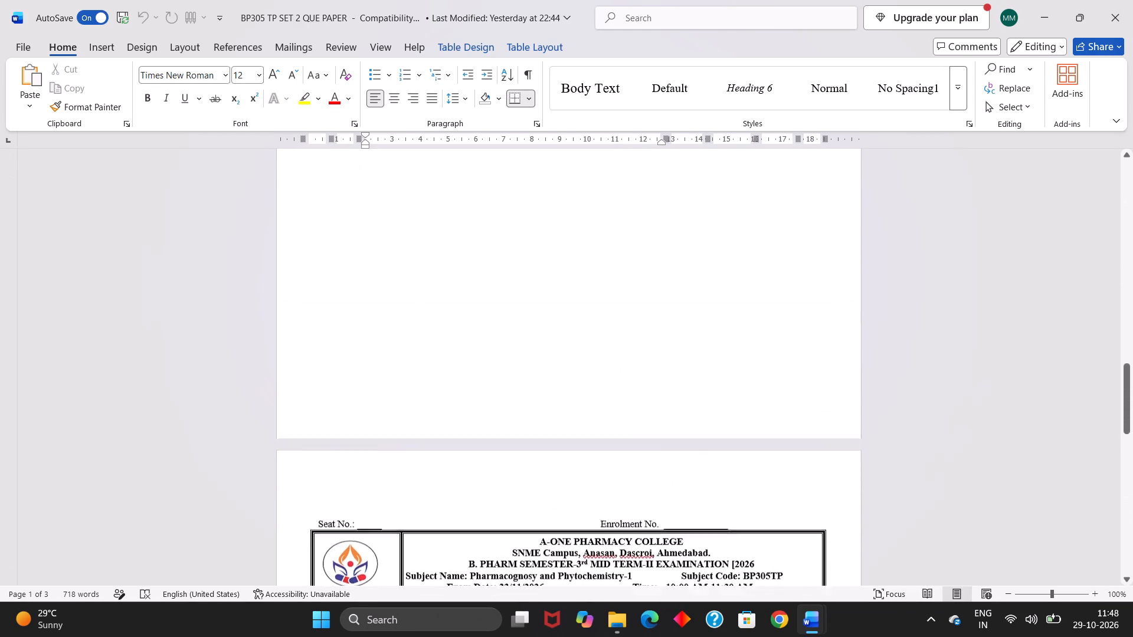
scroll(368, 241, up, 3)
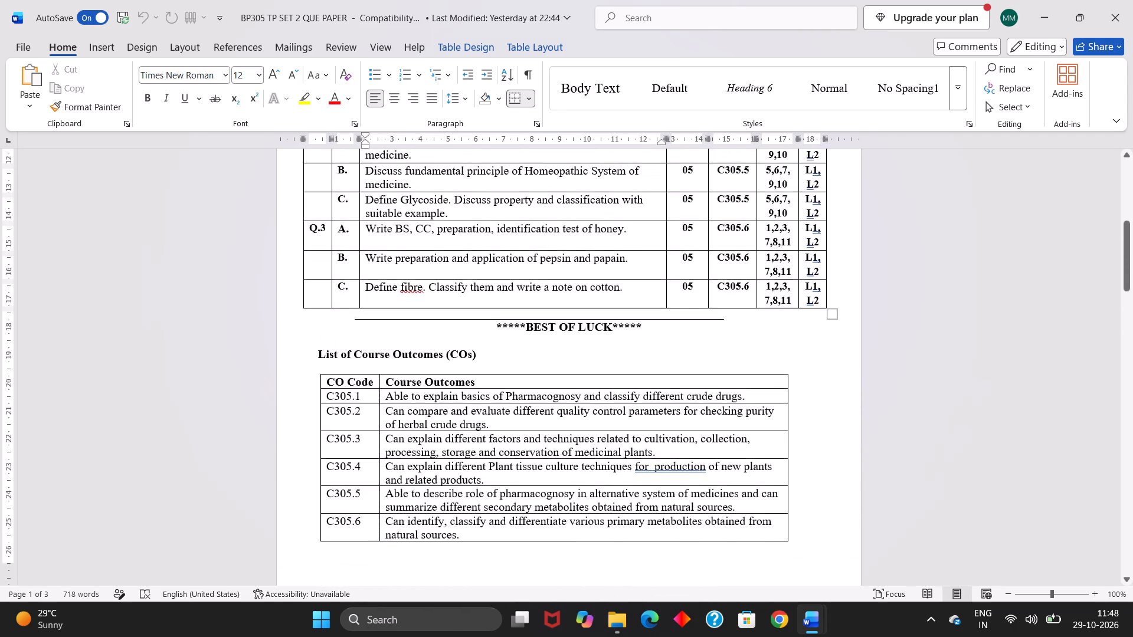
Copy all nine question texts, Q.1 A to Q.3 C, from the page 1 table into the first copy's empty question cells on page 3.
scroll(368, 241, up, 1)
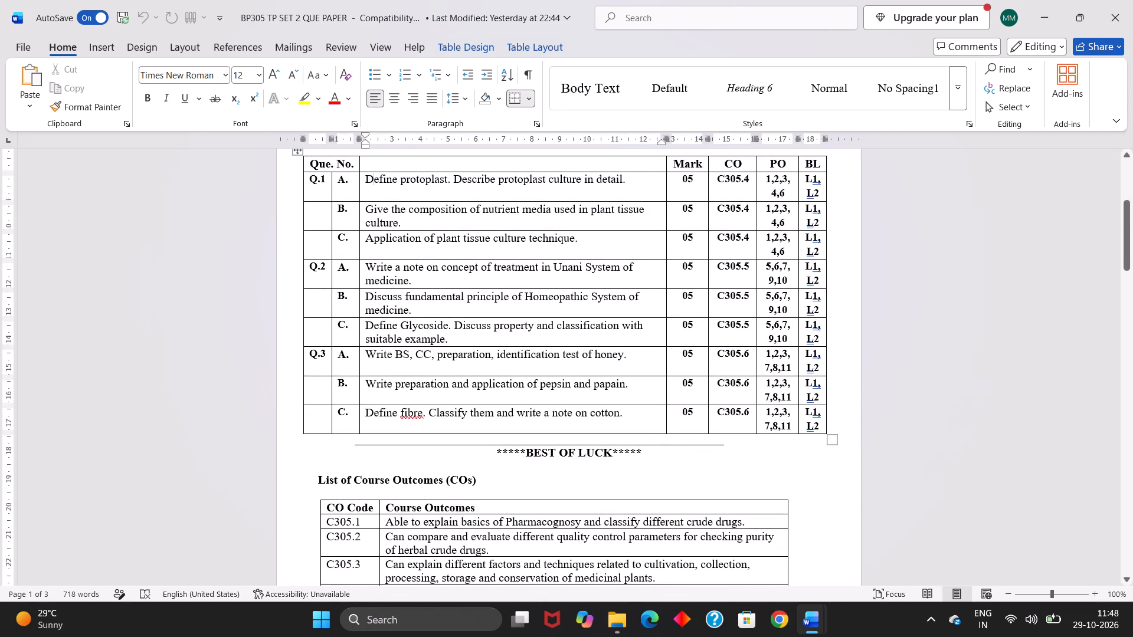
drag(365, 178, 598, 420)
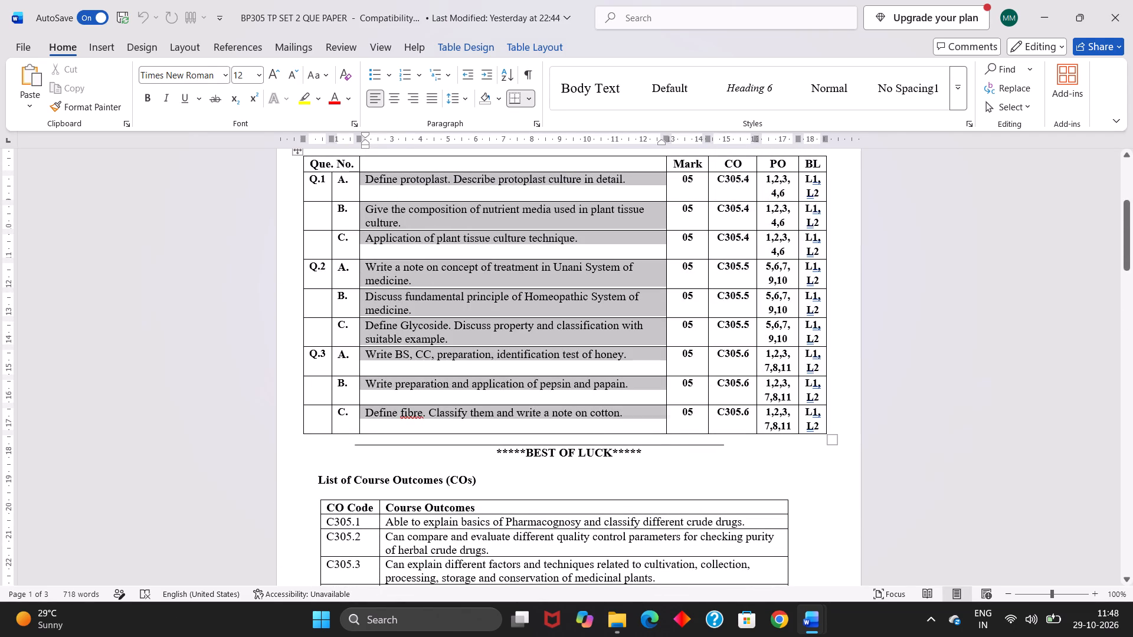
key(ctrl+c)
scroll(598, 420, down, 4)
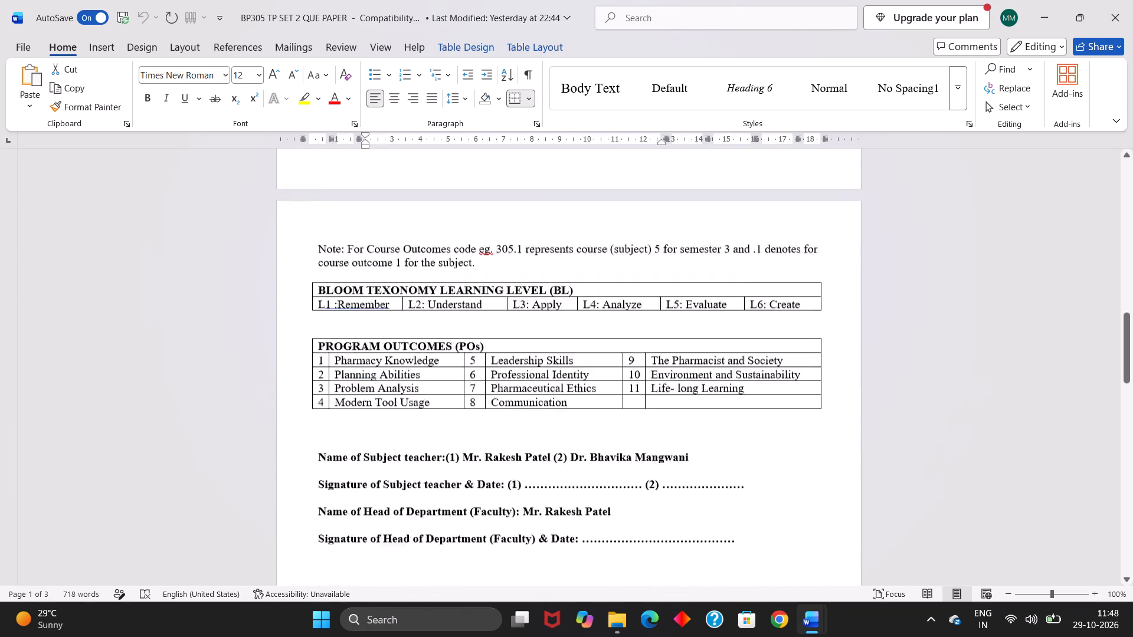
scroll(598, 420, down, 3)
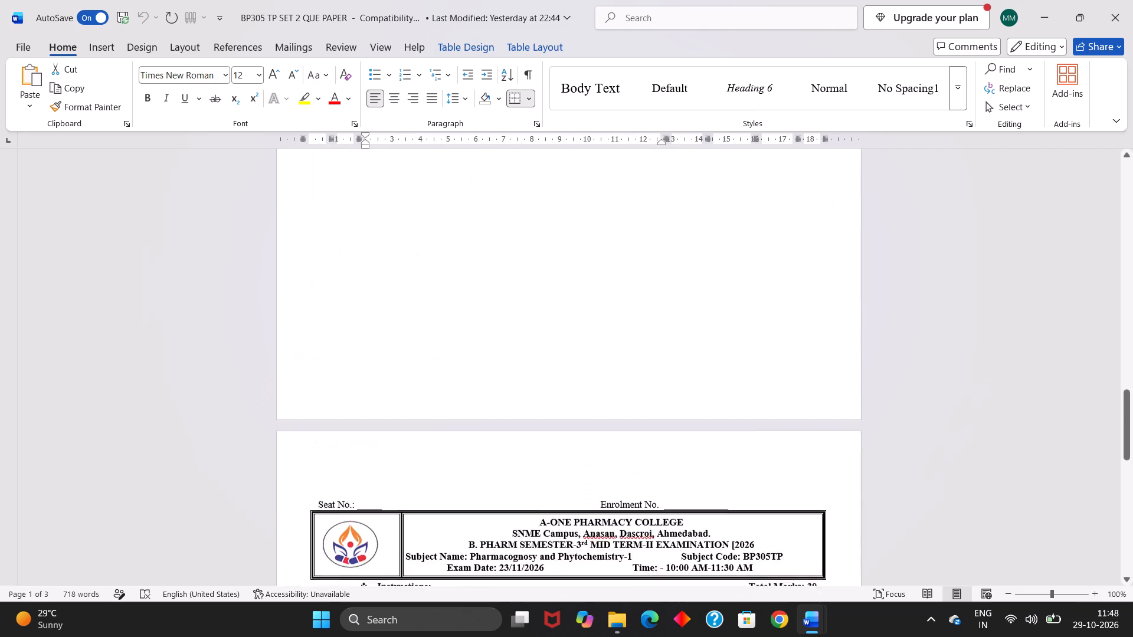
scroll(598, 420, down, 2)
scroll(598, 420, up, 2)
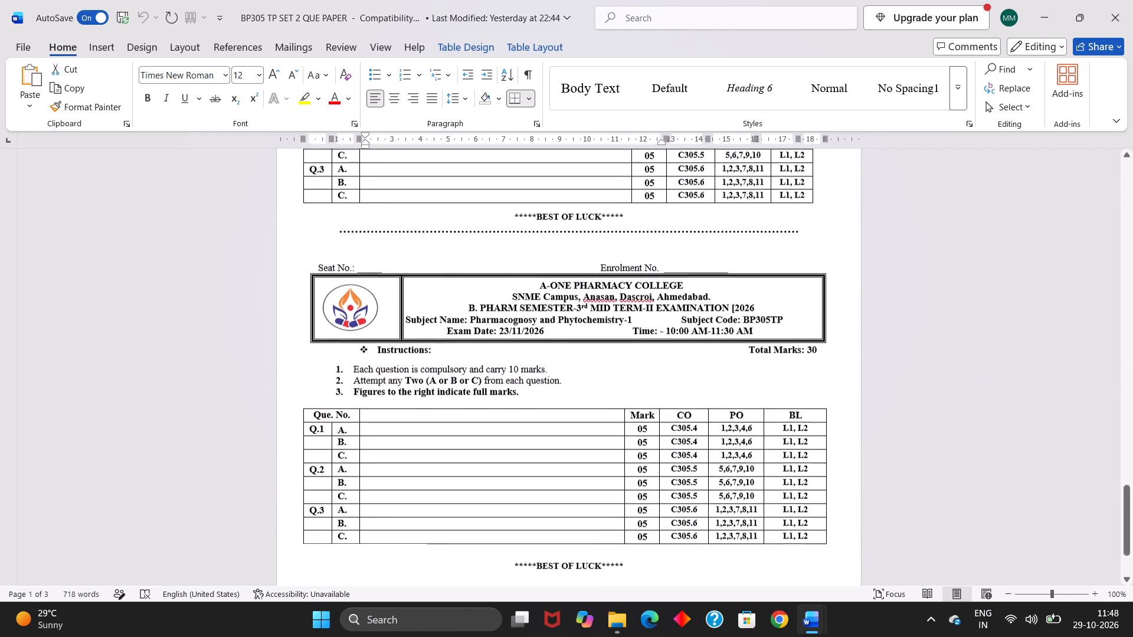
scroll(598, 420, up, 1)
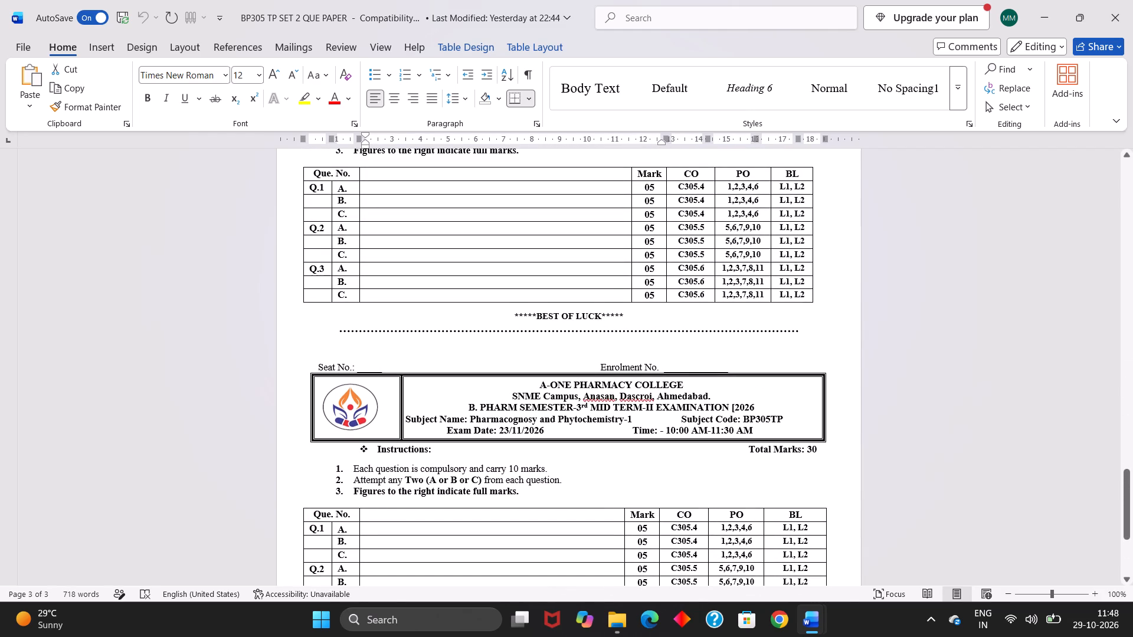
drag(382, 192, 514, 294)
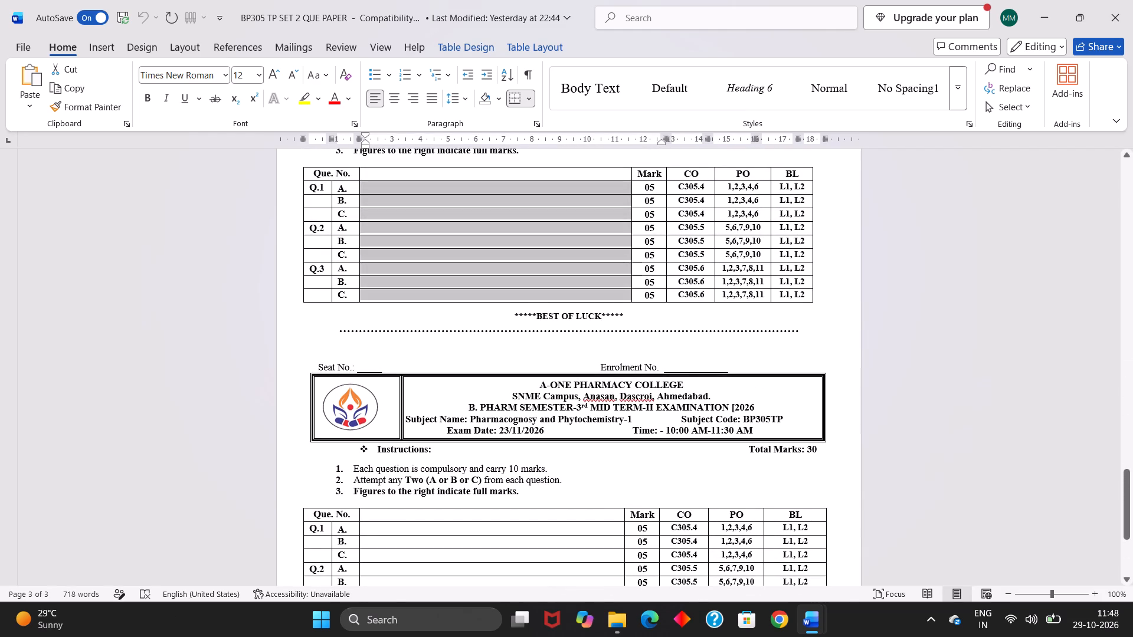
drag(514, 294, 515, 297)
key(ctrl+v)
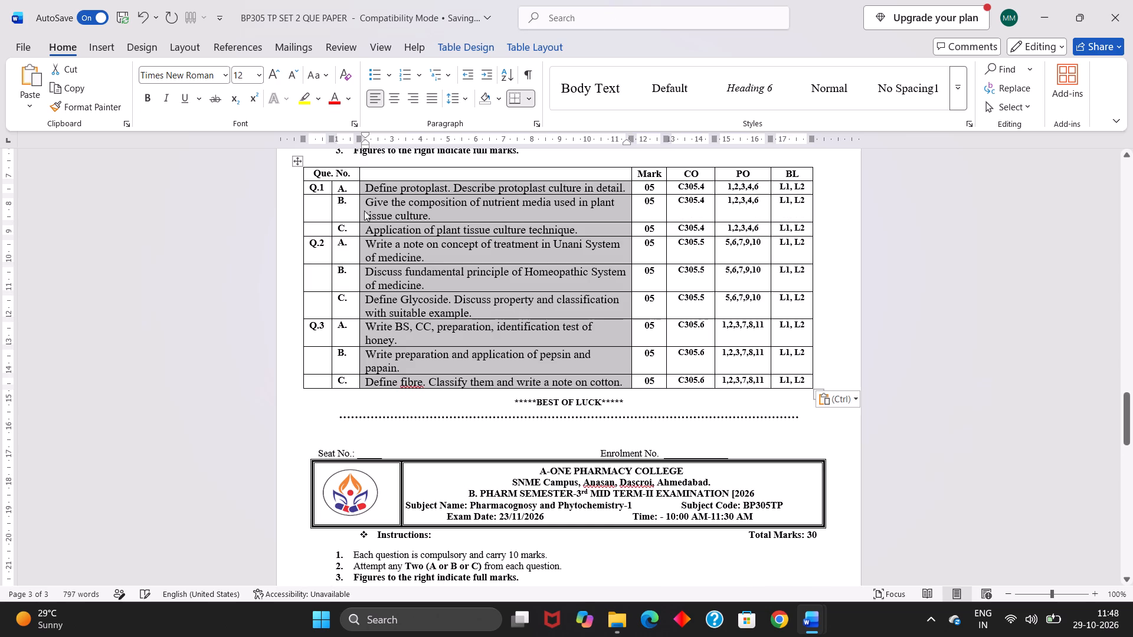
Reduce the pasted question texts in page 3's first table to font size 10.
click(293, 73)
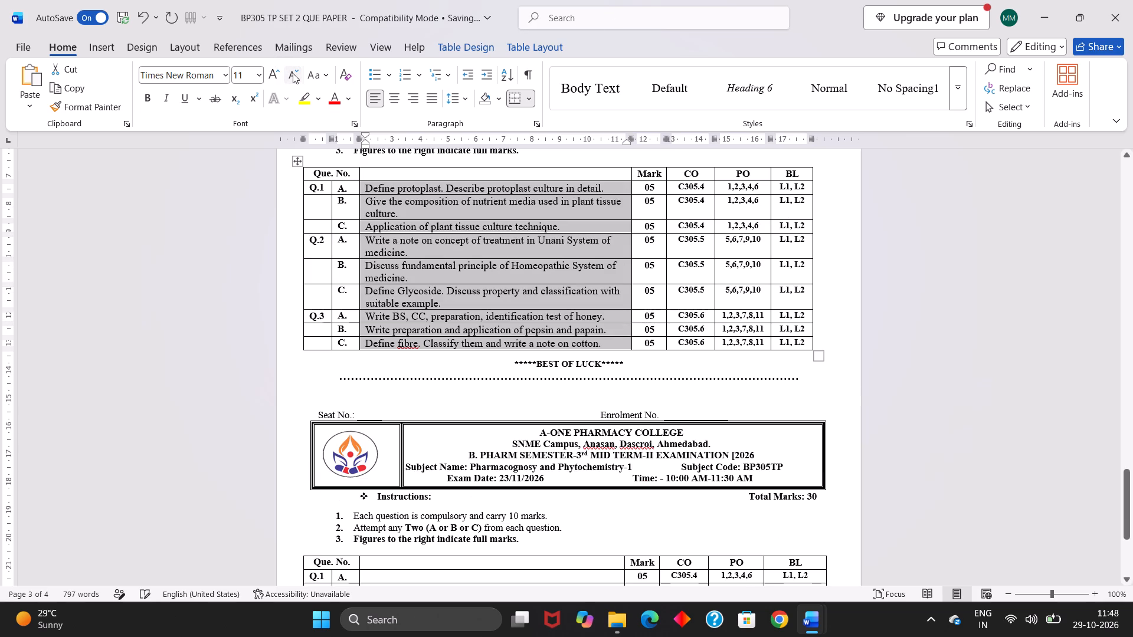
click(293, 73)
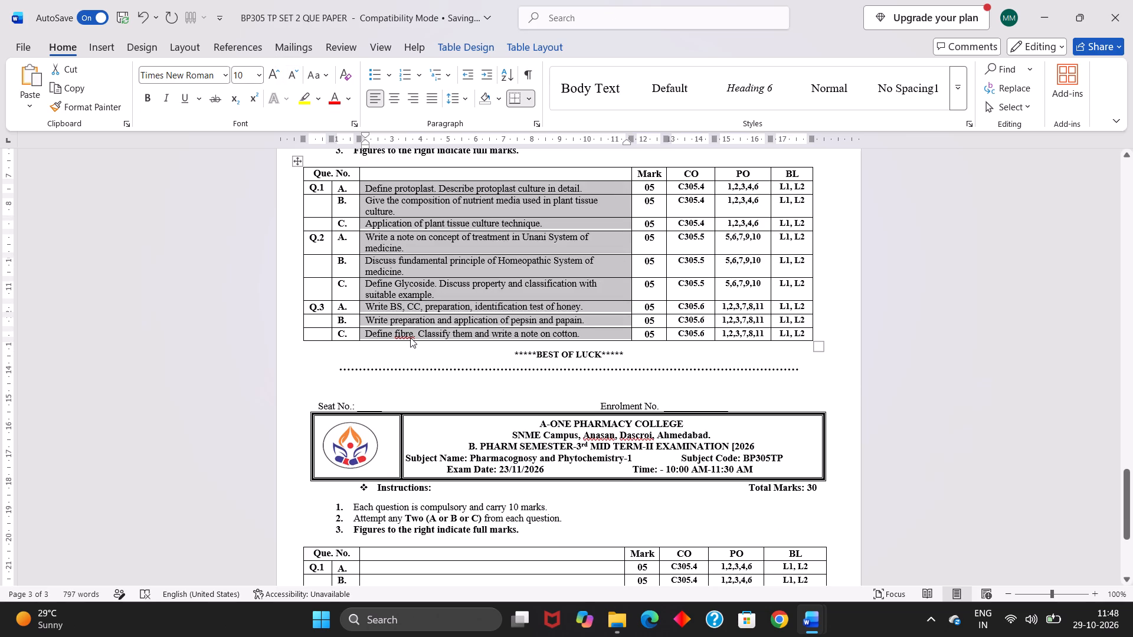
Correct the spelling of "fibre" to "fiber" in Q.3 C of page 3's first table.
click(410, 337)
right_click(410, 337)
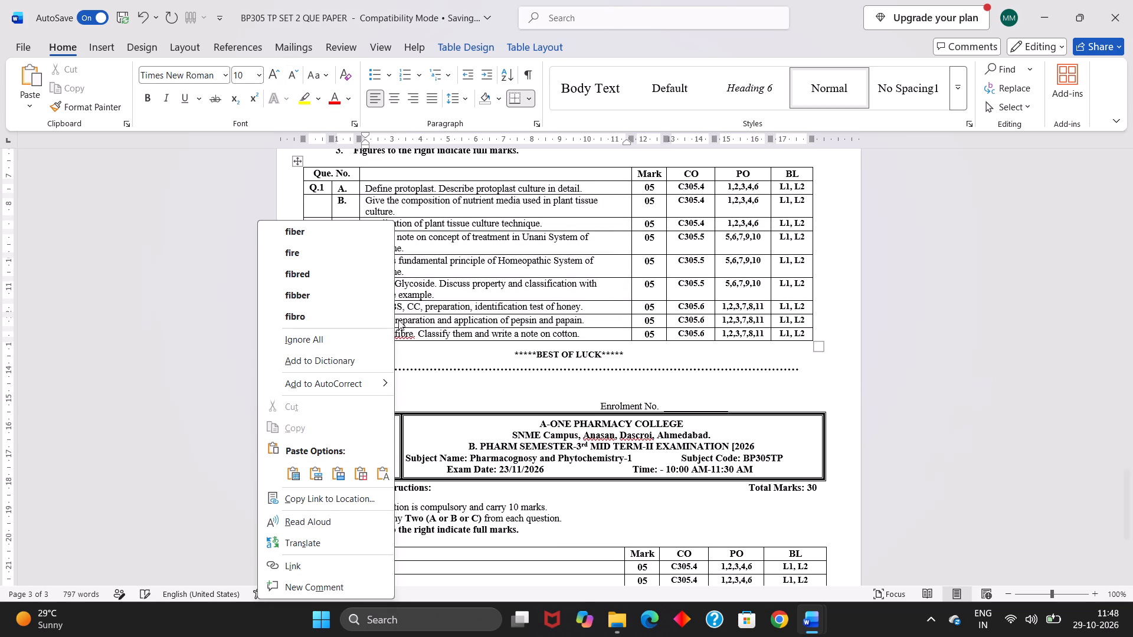
click(345, 234)
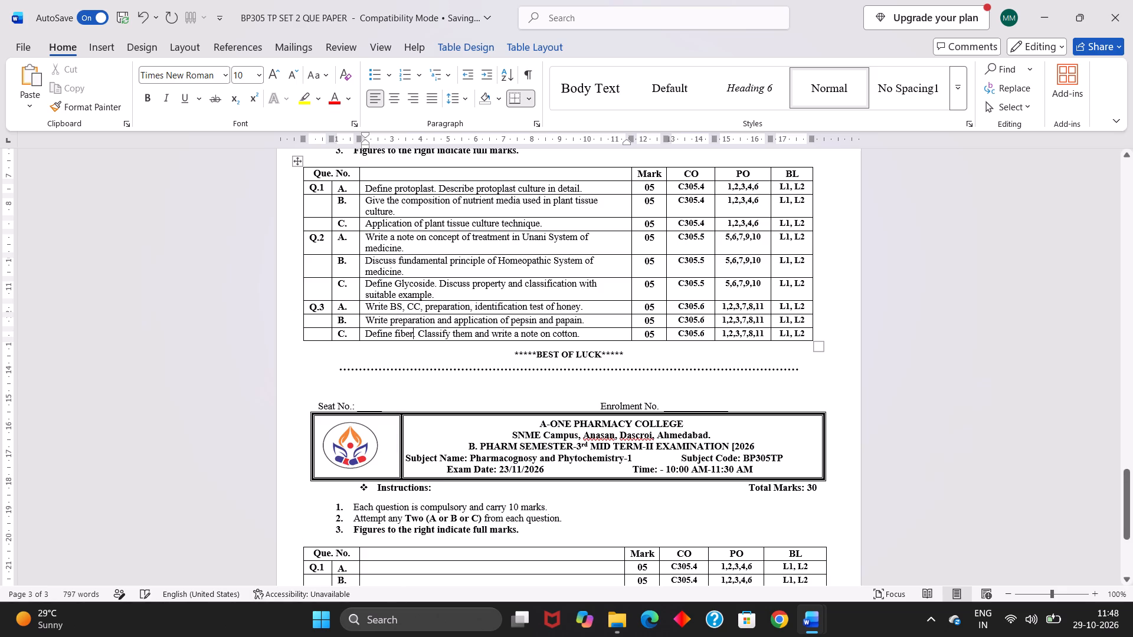
Copy all nine question texts, Q.1 A to Q.3 C, from page 3's first table into the second copy's empty question cells.
scroll(471, 374, right, 1)
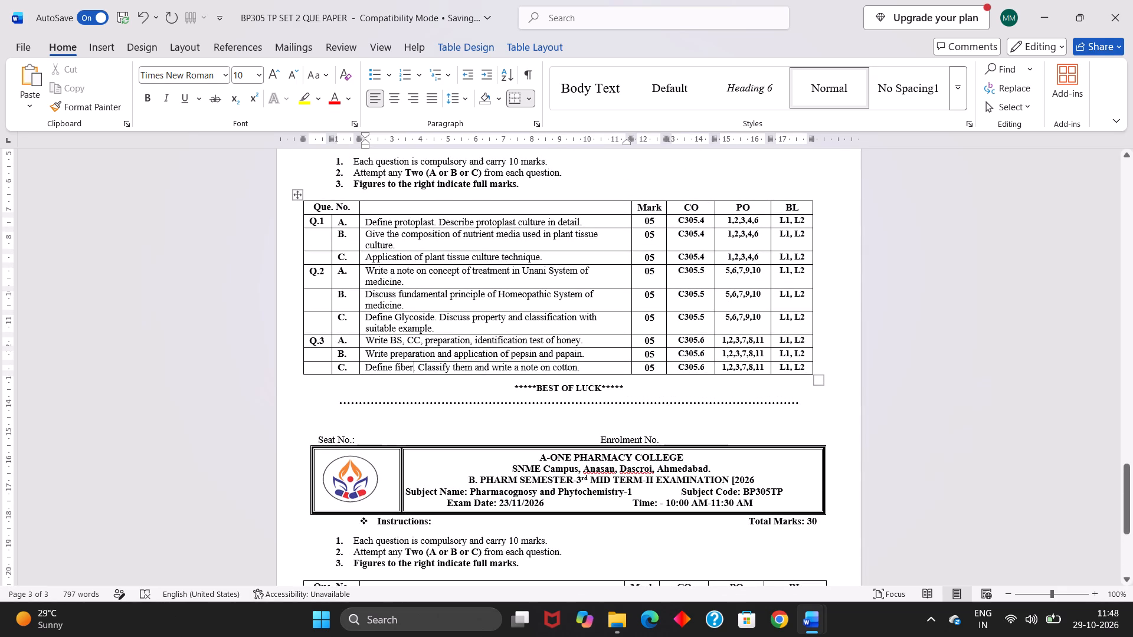
drag(366, 221, 562, 366)
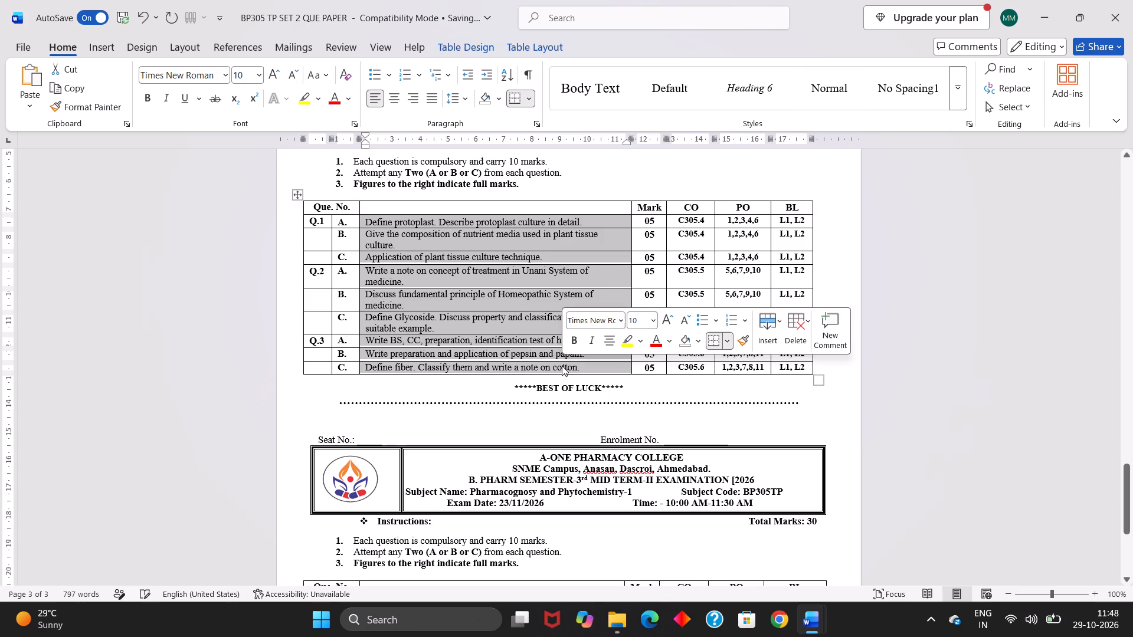
key(ctrl+c)
scroll(562, 366, down, 4)
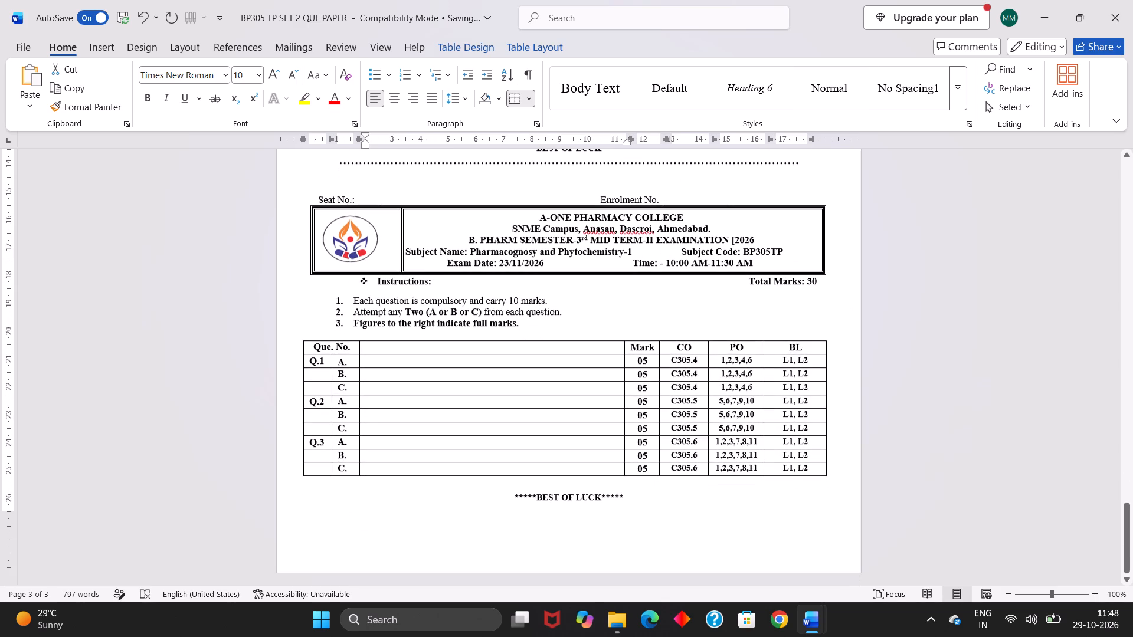
scroll(562, 366, down, 1)
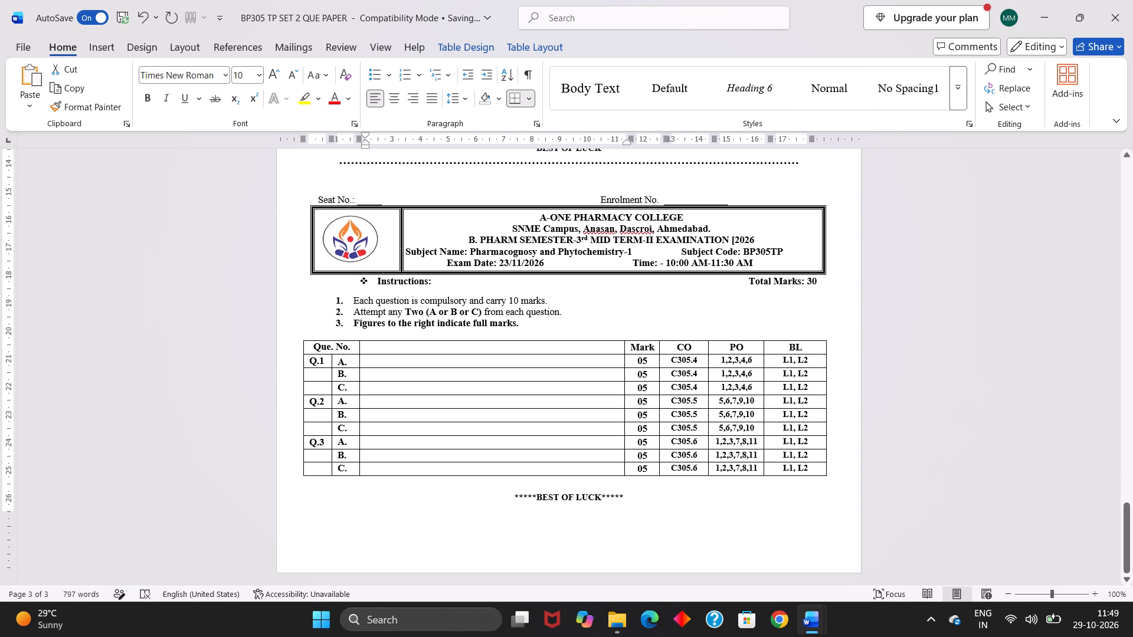
drag(382, 358, 593, 480)
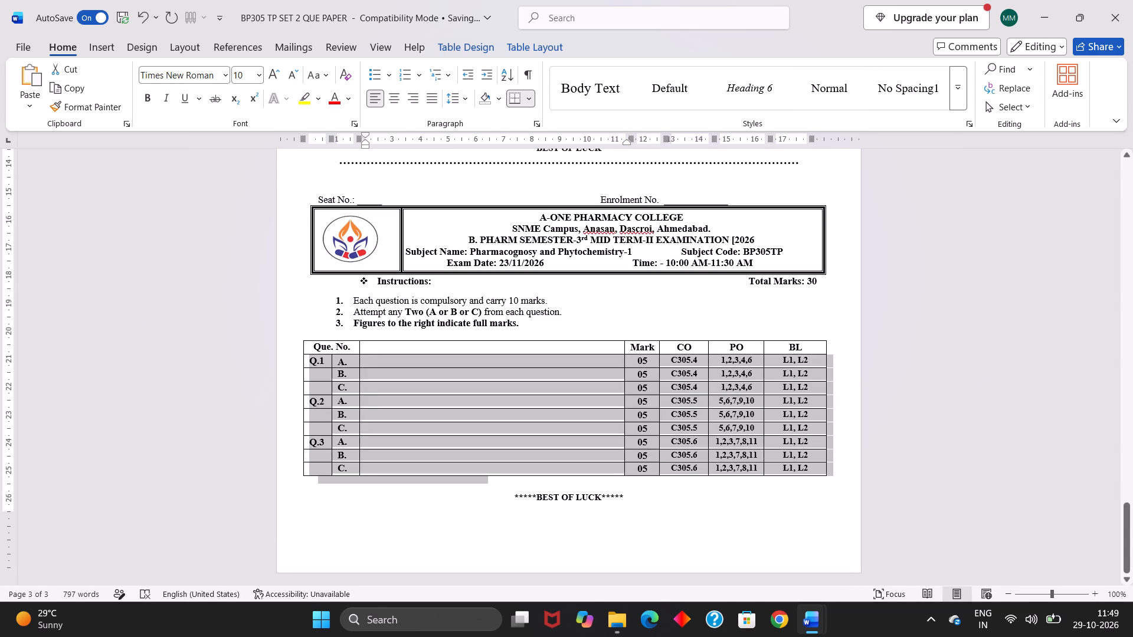
drag(593, 480, 592, 471)
key(ctrl+v)
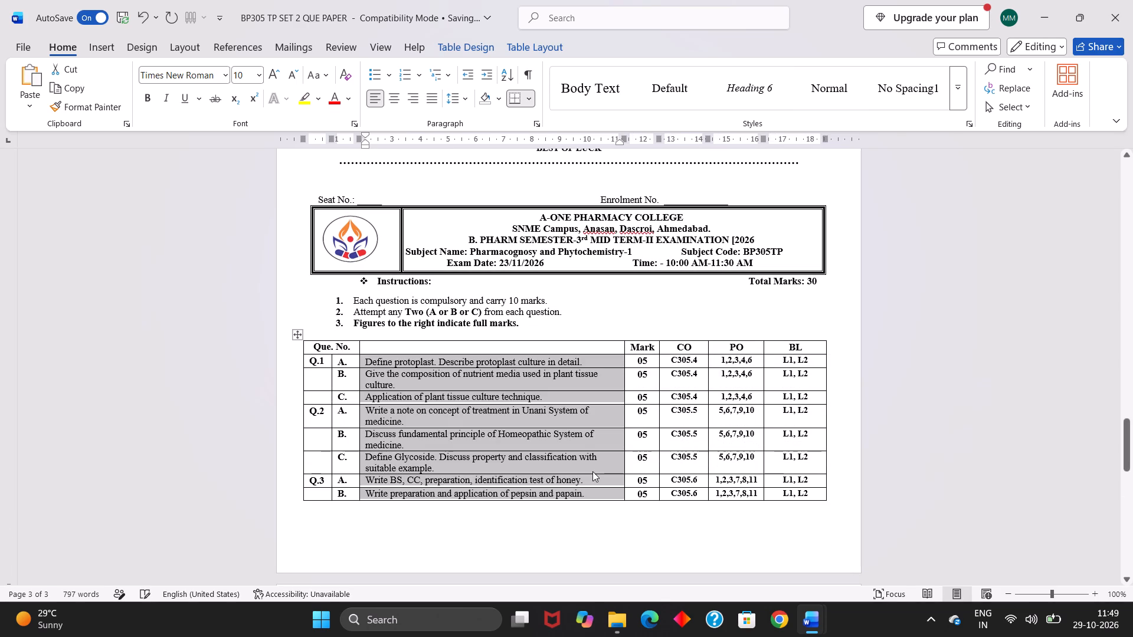
click(592, 471)
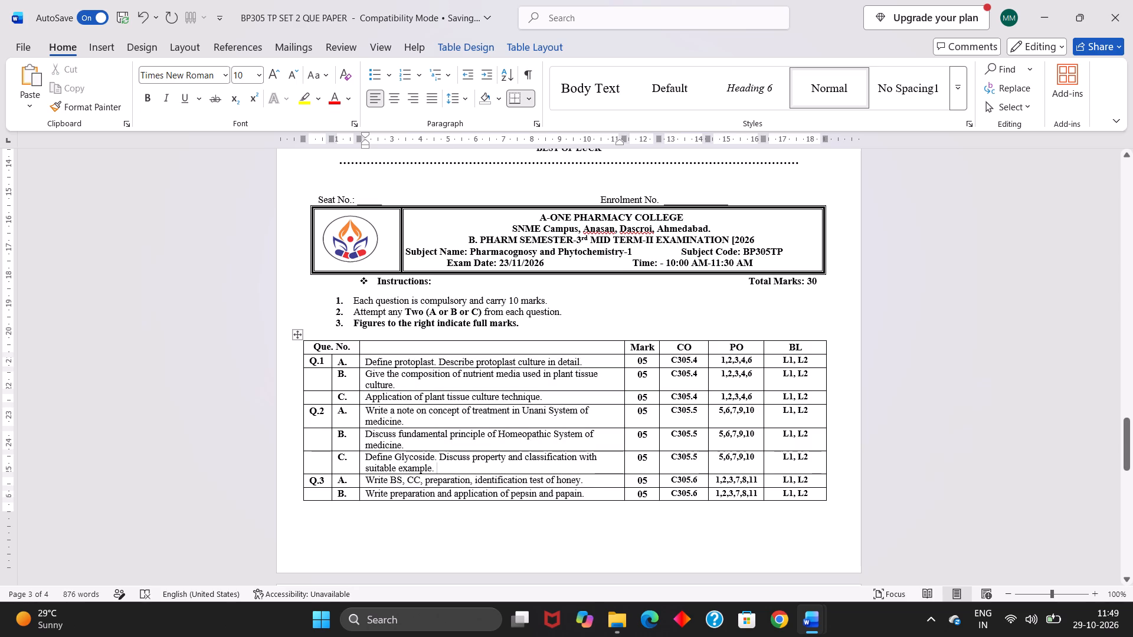
Delete the dotted separator line between the two question paper copies on page 3.
scroll(381, 283, up, 2)
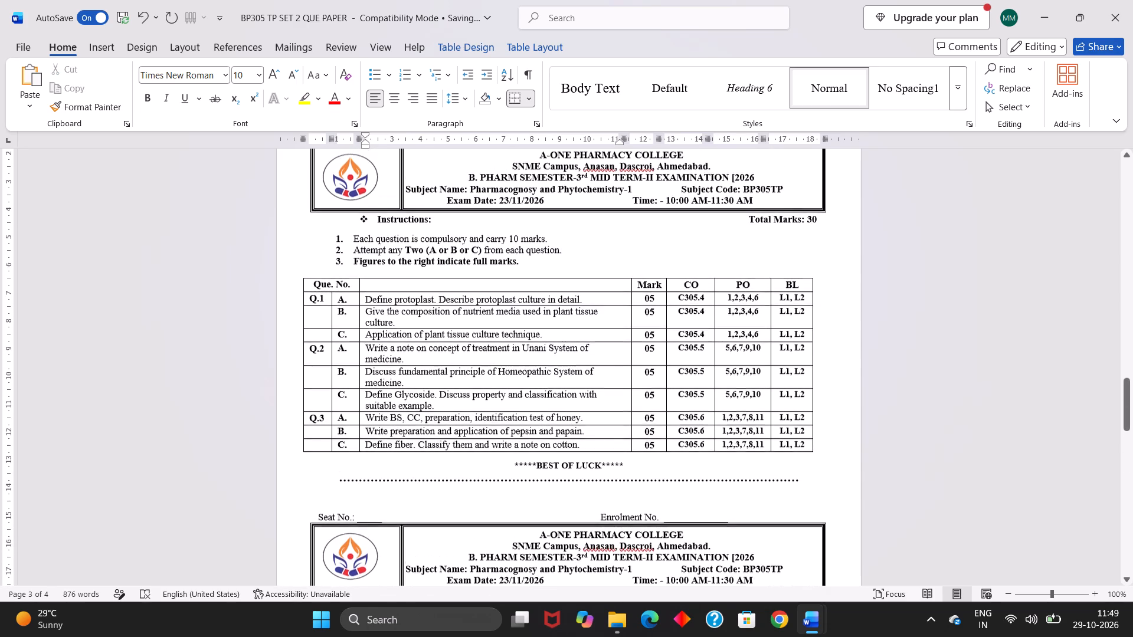
scroll(381, 283, up, 1)
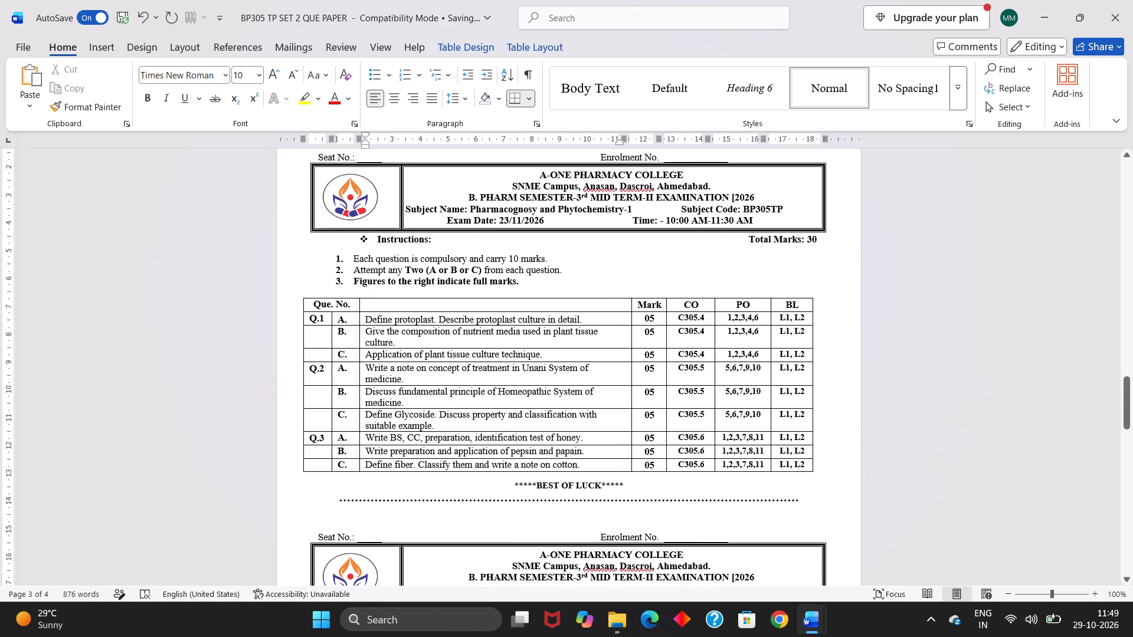
click(379, 244)
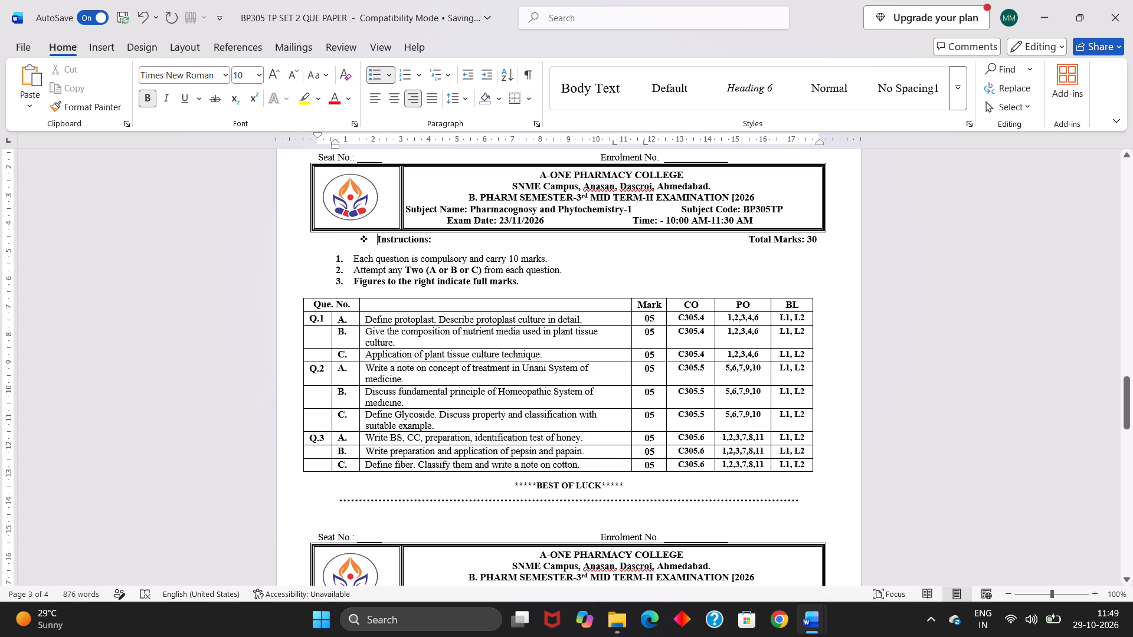
drag(336, 498, 446, 505)
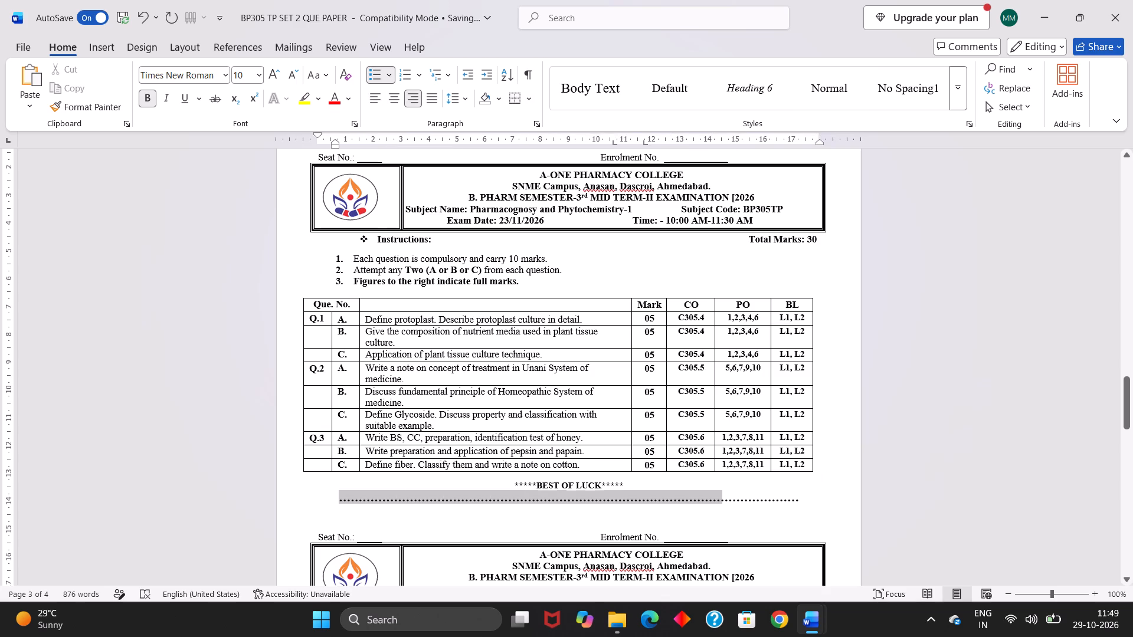
drag(446, 505, 584, 509)
key(BackSpace)
key(BackSpace)
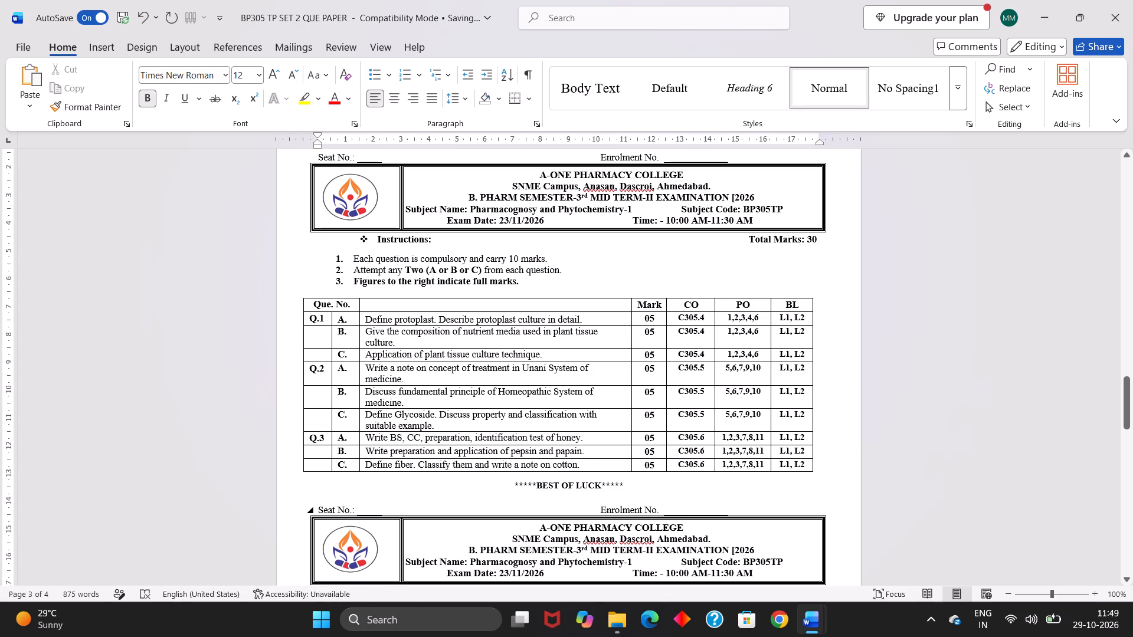
Remove the blank line between instruction 3 and the question table in page 3's first copy.
scroll(584, 509, down, 4)
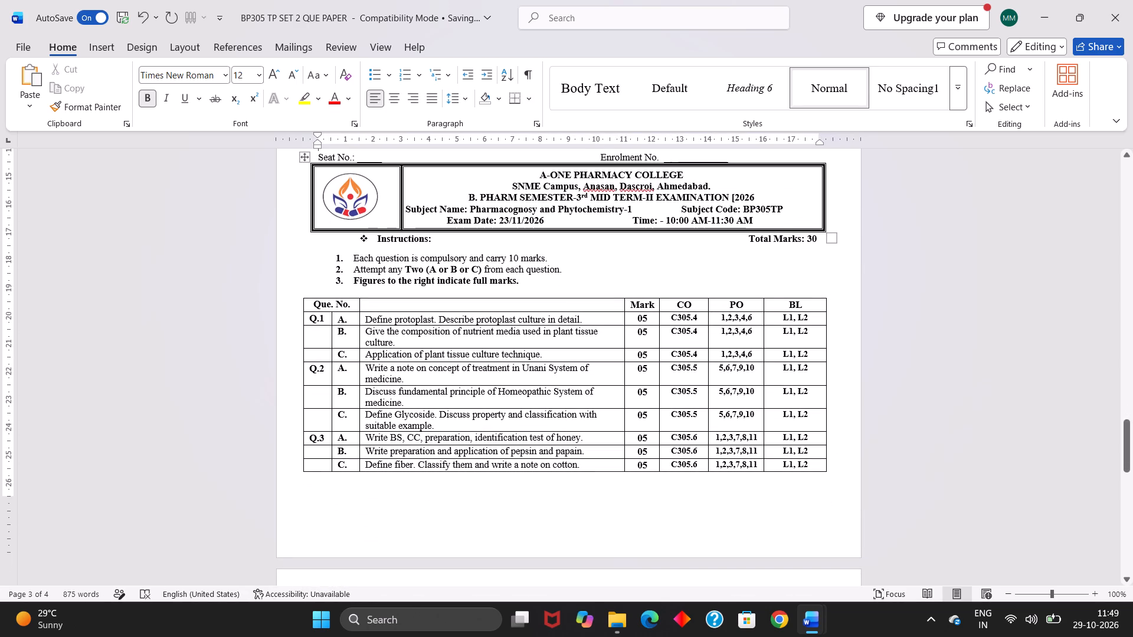
scroll(584, 509, up, 4)
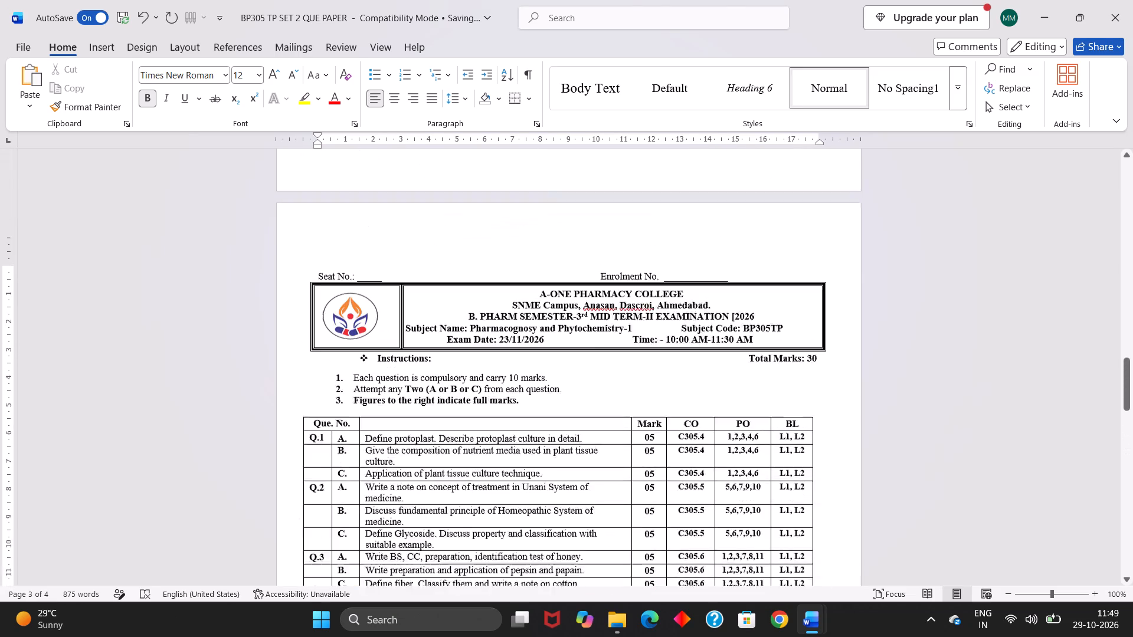
scroll(584, 509, up, 1)
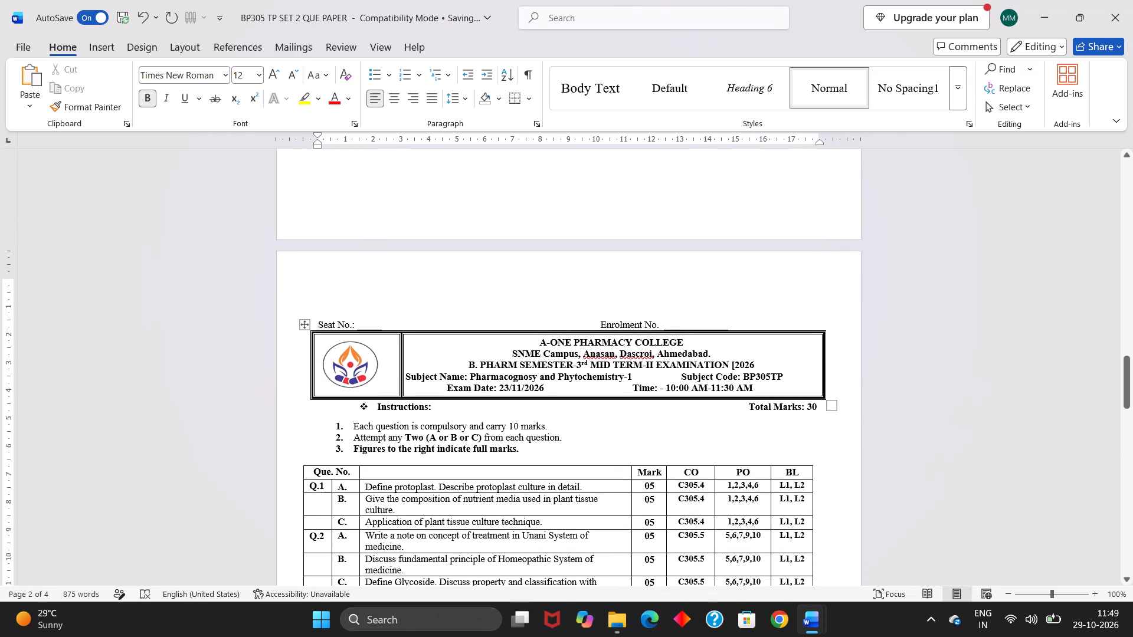
drag(377, 408, 517, 452)
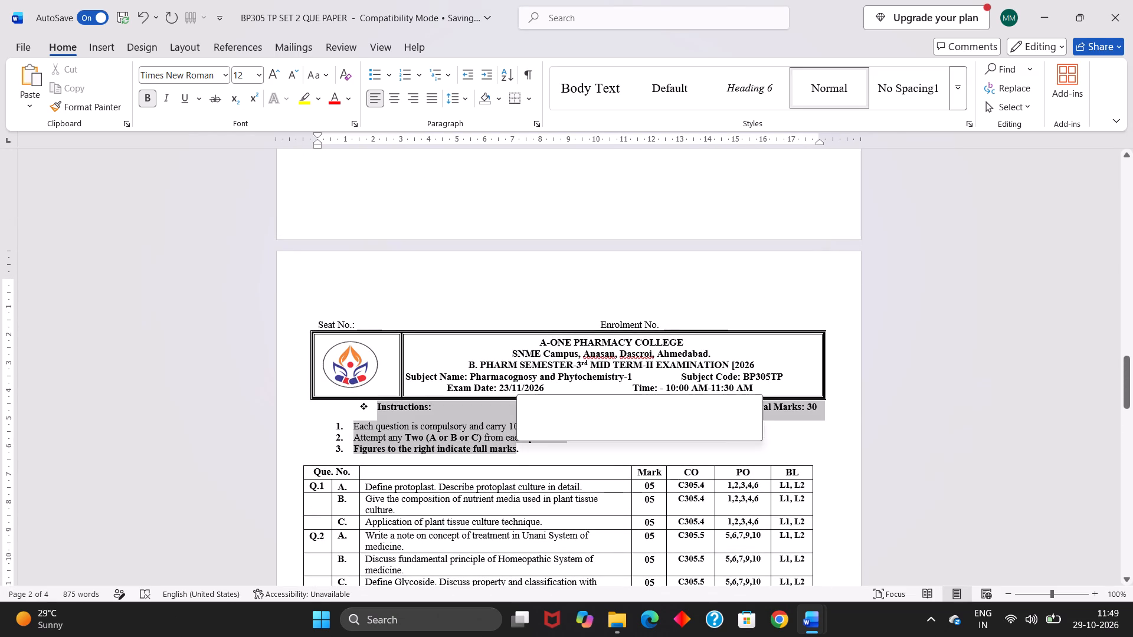
click(517, 452)
scroll(517, 452, down, 2)
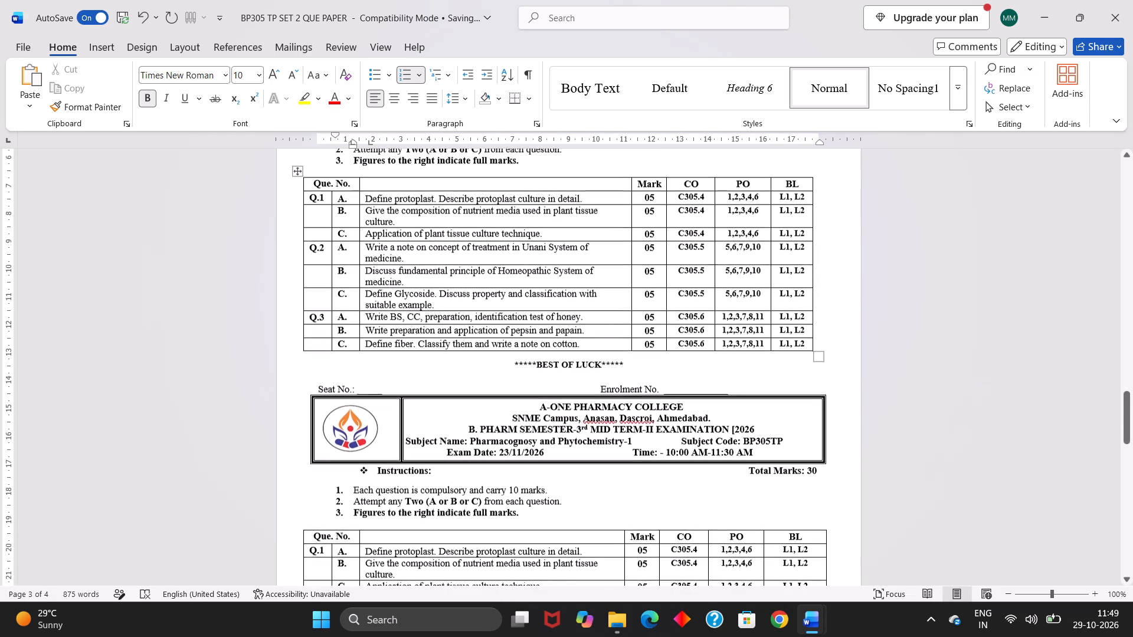
click(469, 205)
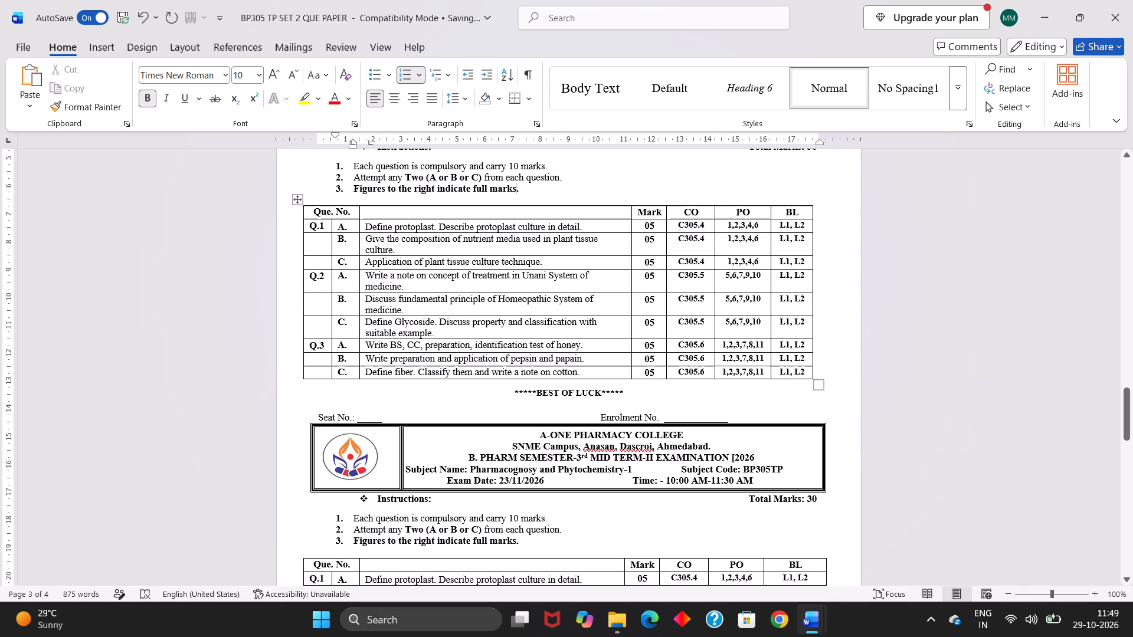
key(BackSpace)
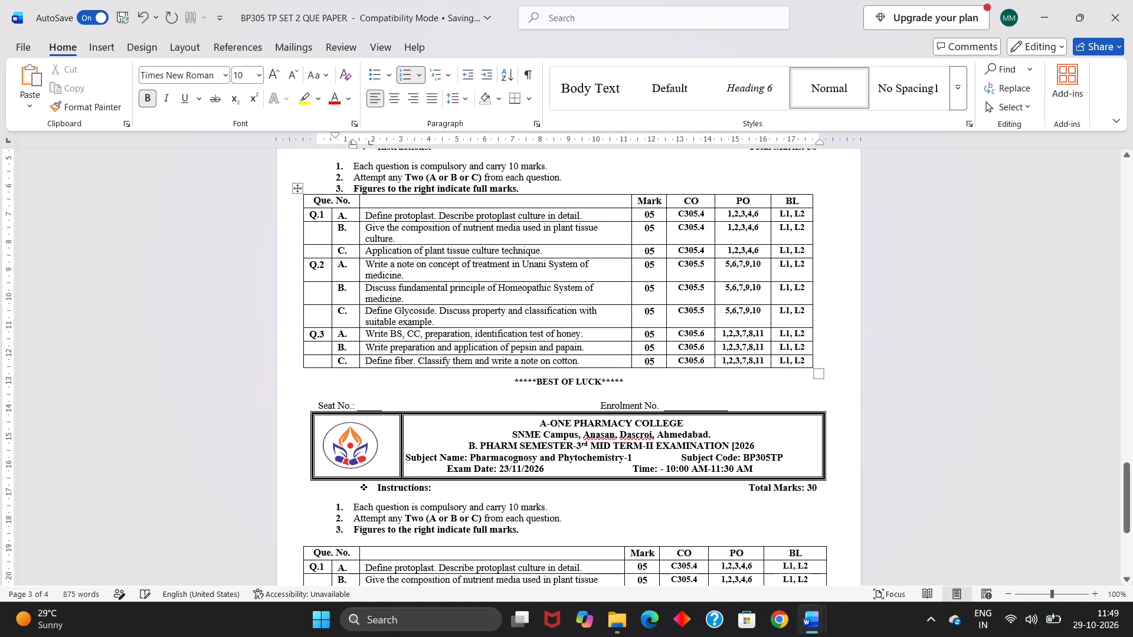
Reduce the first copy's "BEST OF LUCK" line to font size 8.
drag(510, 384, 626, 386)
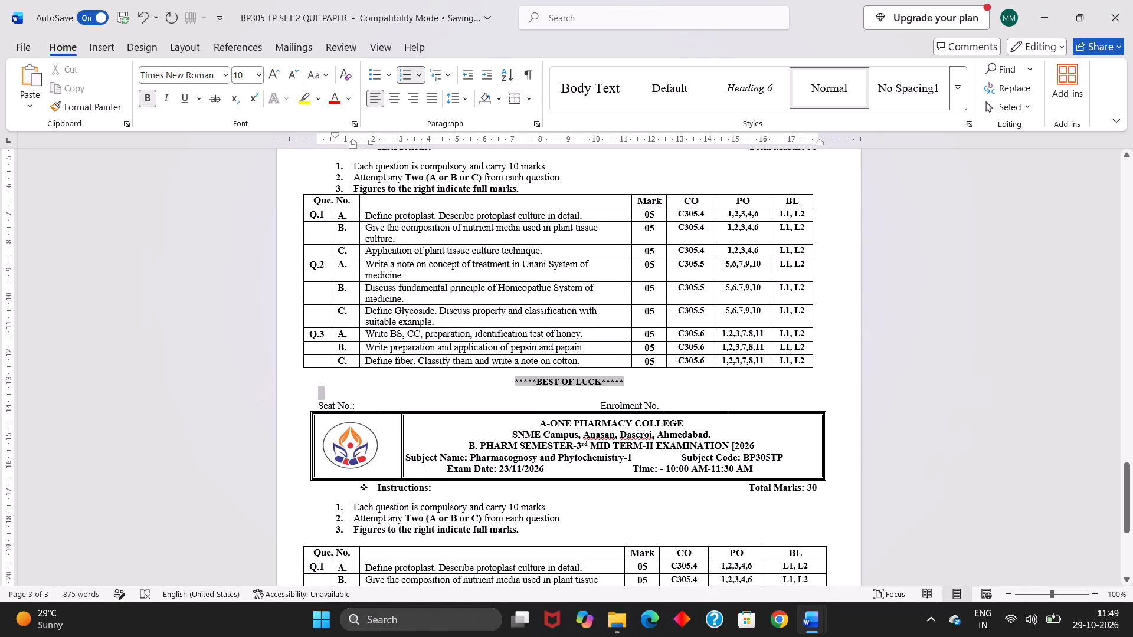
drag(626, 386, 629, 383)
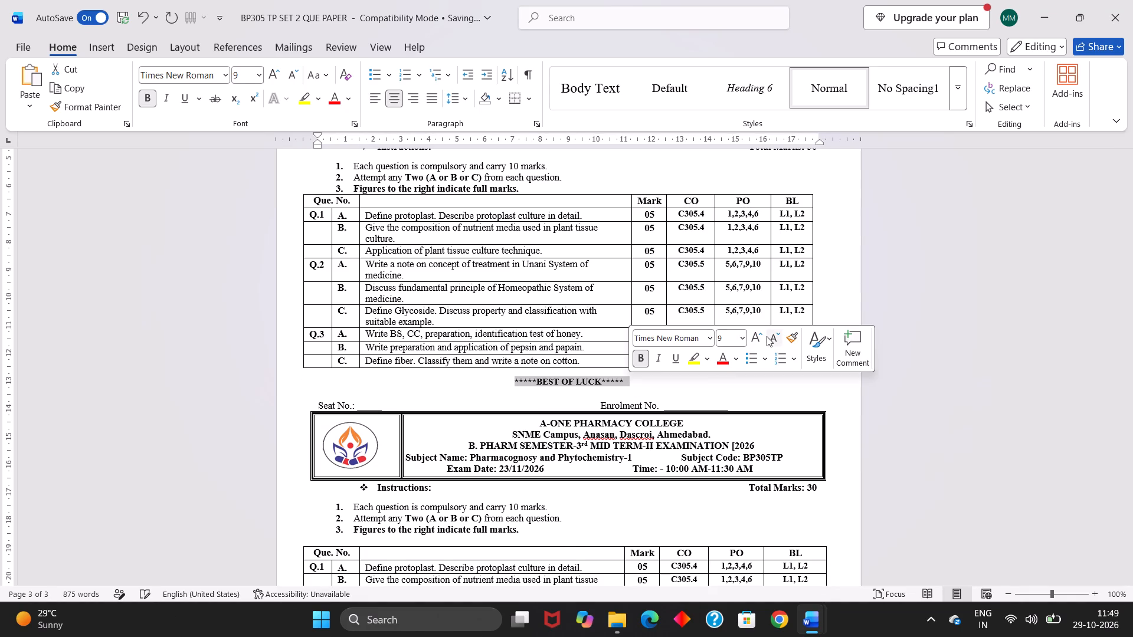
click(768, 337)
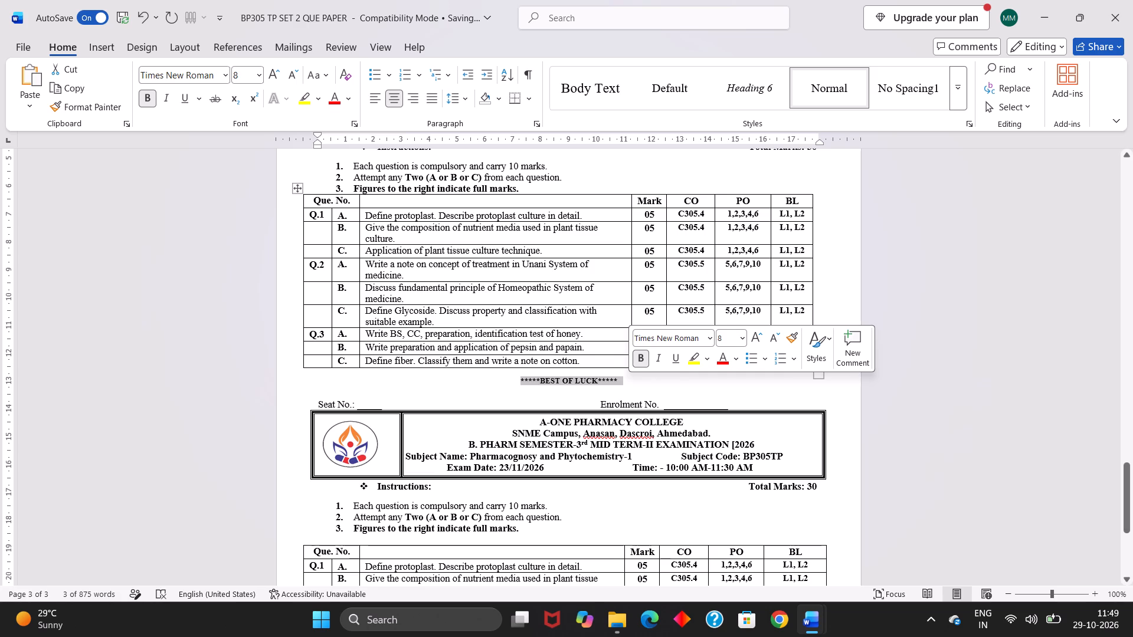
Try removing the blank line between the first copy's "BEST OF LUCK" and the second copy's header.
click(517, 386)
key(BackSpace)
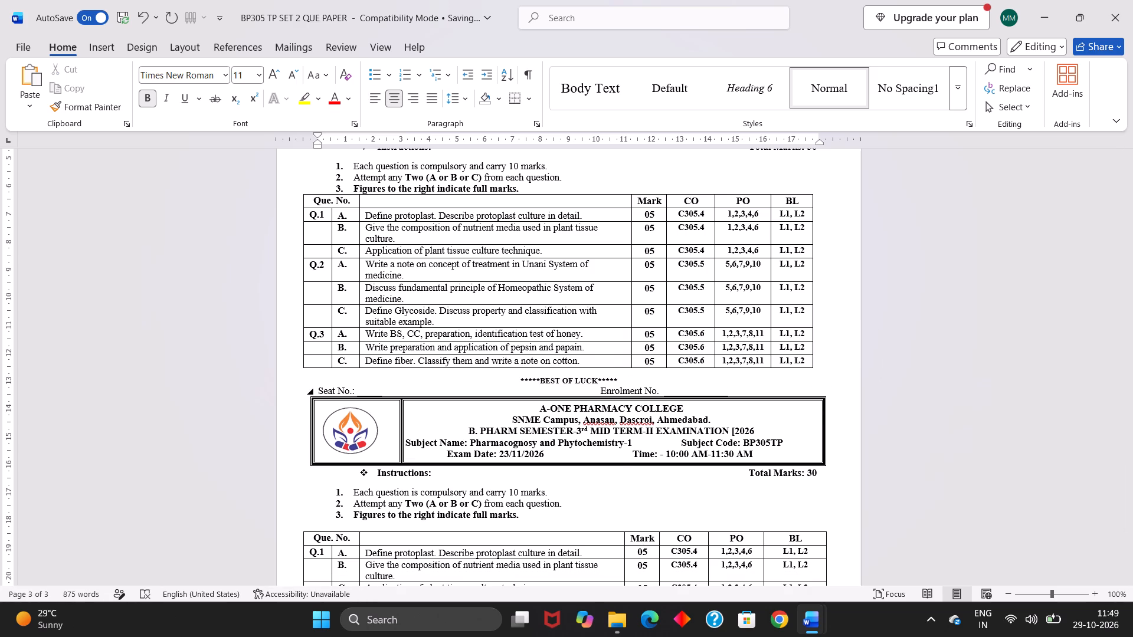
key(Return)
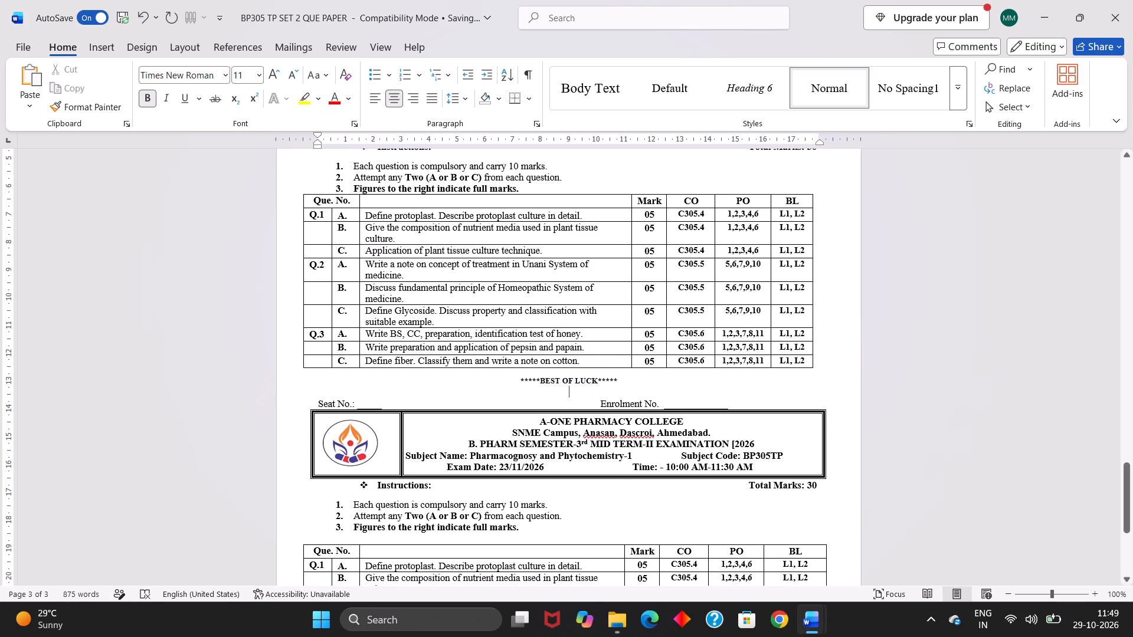
Close the gap above the first copy's "BEST OF LUCK" so it sits directly under the table, and space it across to about the page centre.
click(508, 380)
key(BackSpace)
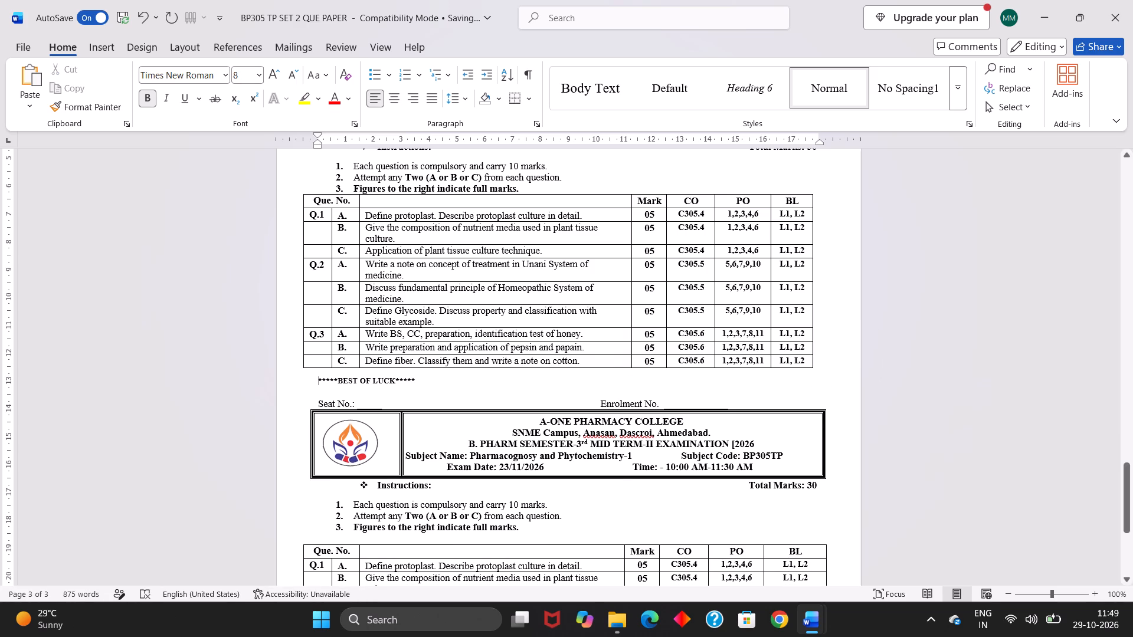
key(space)
key(space)
key(space)
key(space)
key(space)
key(space)
key(space)
key(space)
key(space)
key(space)
key(space)
key(space)
key(space)
key(space)
key(space)
key(space)
key(space)
key(space)
key(space)
key(space)
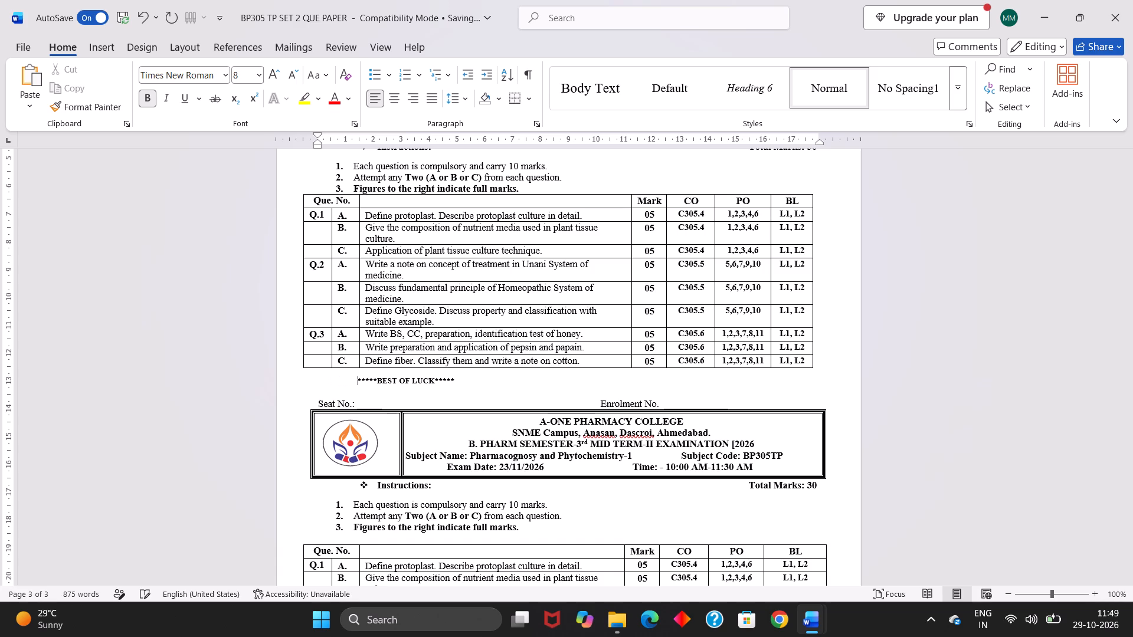
key(BackSpace)
key(BackSpace)
key(BackSpace)
key(BackSpace)
key(BackSpace)
key(BackSpace)
key(BackSpace)
key(BackSpace)
key(BackSpace)
key(BackSpace)
key(BackSpace)
key(BackSpace)
key(BackSpace)
key(BackSpace)
key(BackSpace)
key(BackSpace)
key(BackSpace)
key(BackSpace)
key(BackSpace)
key(BackSpace)
key(BackSpace)
key(BackSpace)
key(BackSpace)
key(BackSpace)
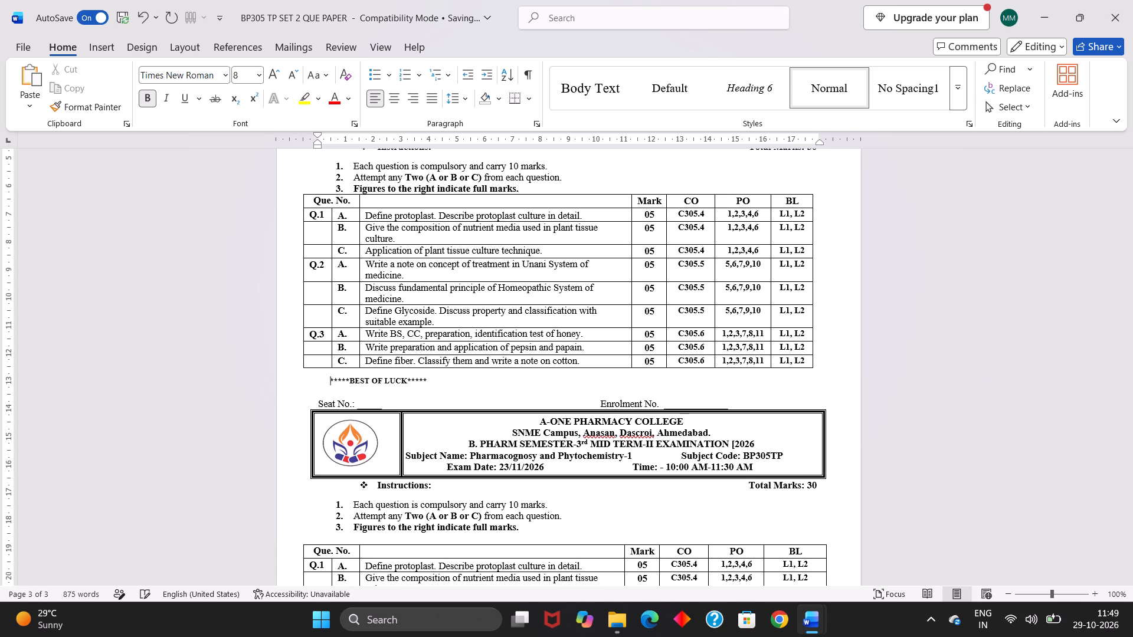
key(BackSpace)
key(space)
key(space)
key(space)
key(space)
key(space)
key(space)
key(space)
key(space)
key(space)
key(space)
key(space)
key(space)
key(space)
key(space)
key(space)
key(space)
key(space)
key(space)
key(space)
key(space)
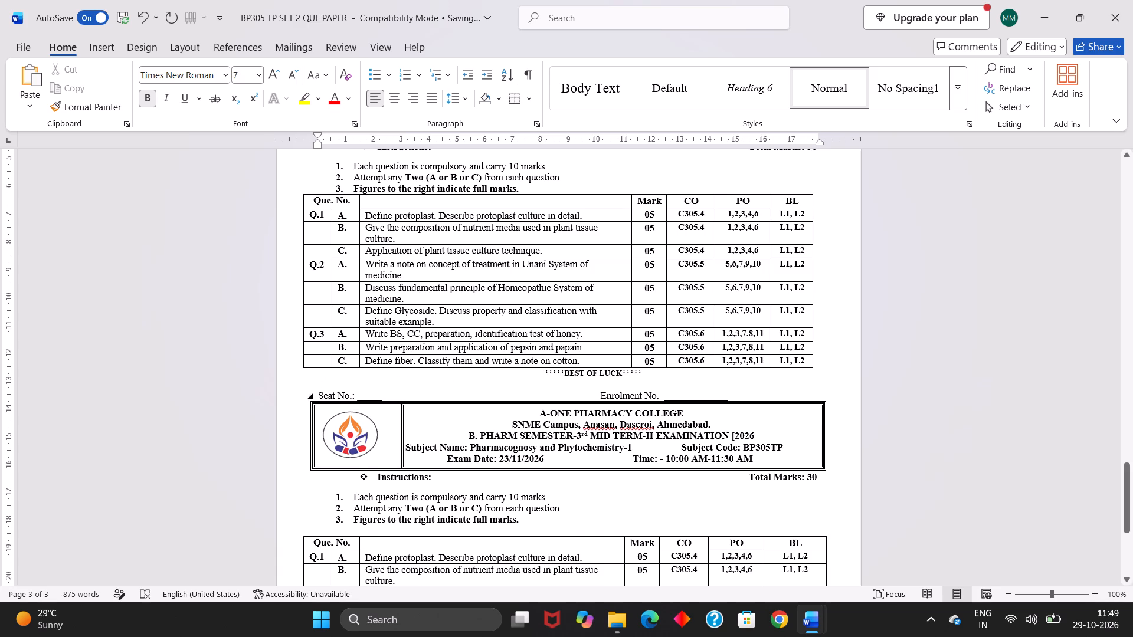
Remove the blank line between instruction 3 and the question table in page 3's second copy.
scroll(520, 420, down, 2)
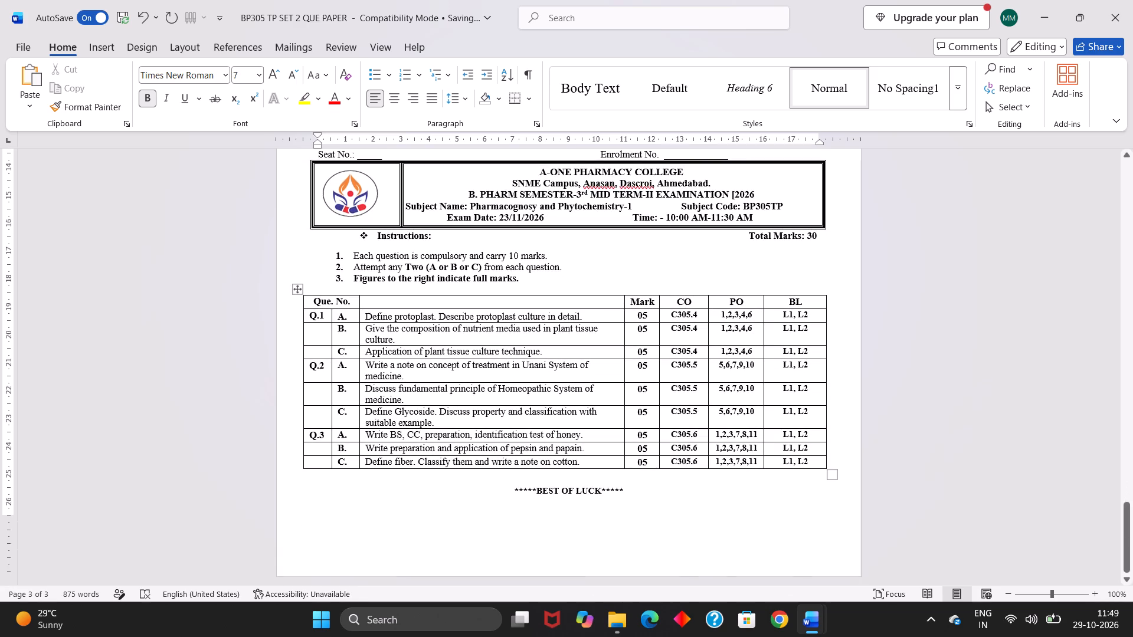
click(418, 293)
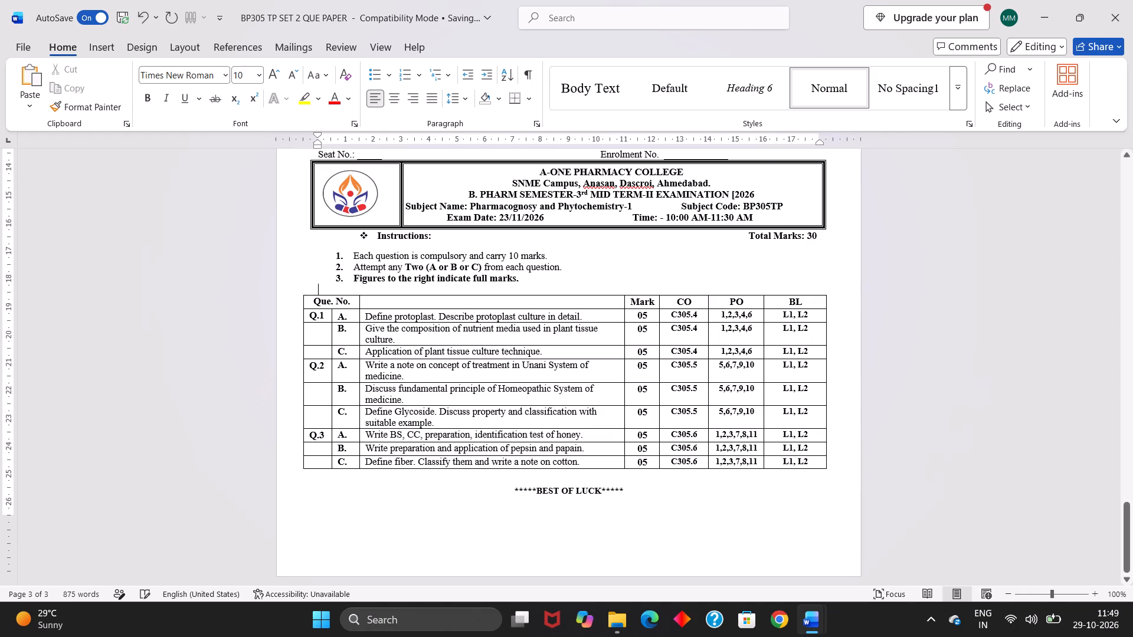
key(BackSpace)
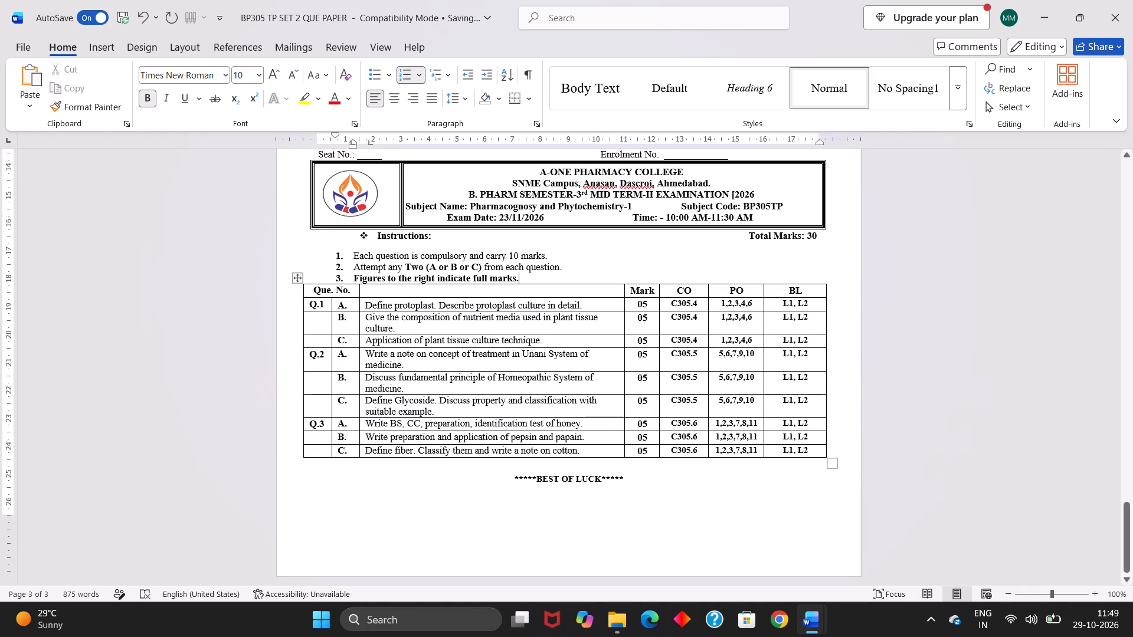
Enlarge the first copy's "BEST OF LUCK" line to font size 10.
scroll(510, 482, up, 1)
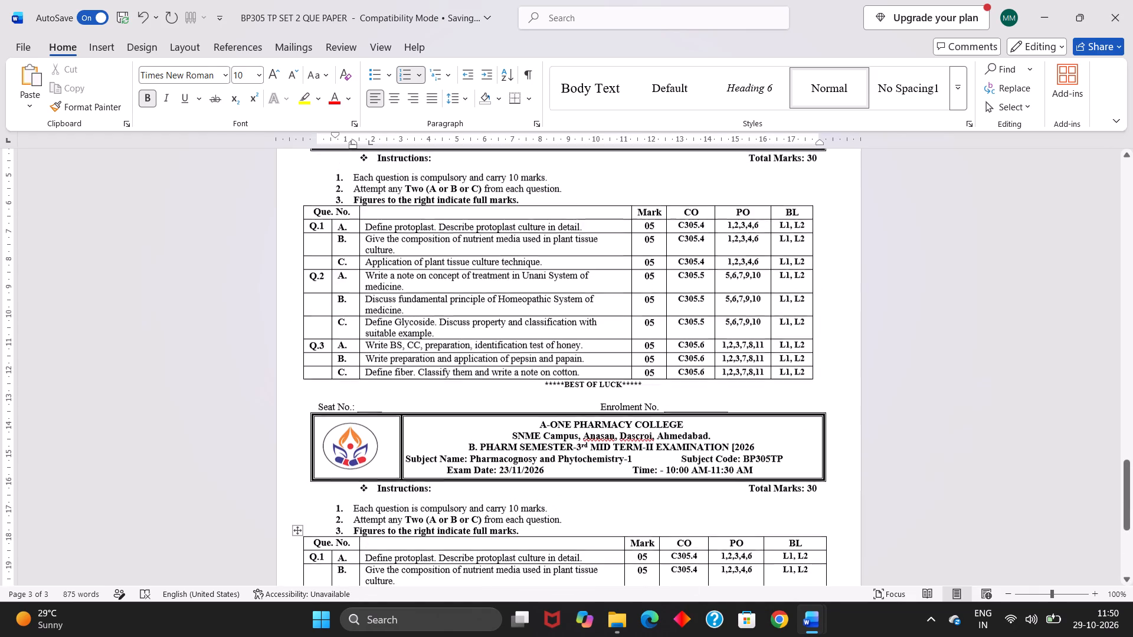
scroll(510, 482, up, 1)
drag(542, 395, 593, 395)
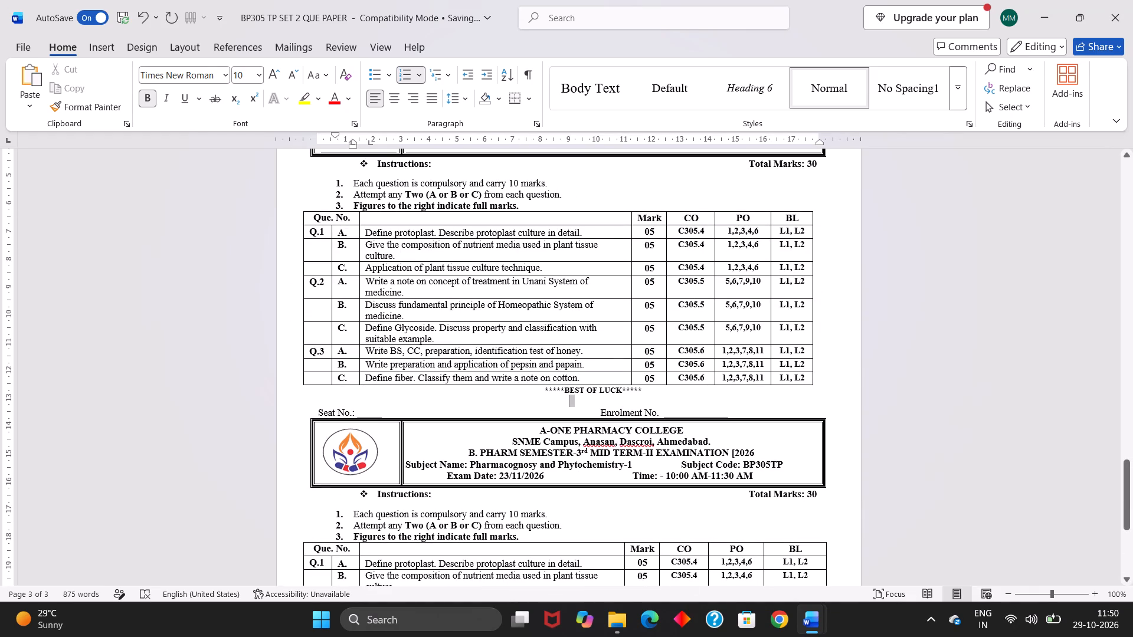
drag(593, 395, 553, 392)
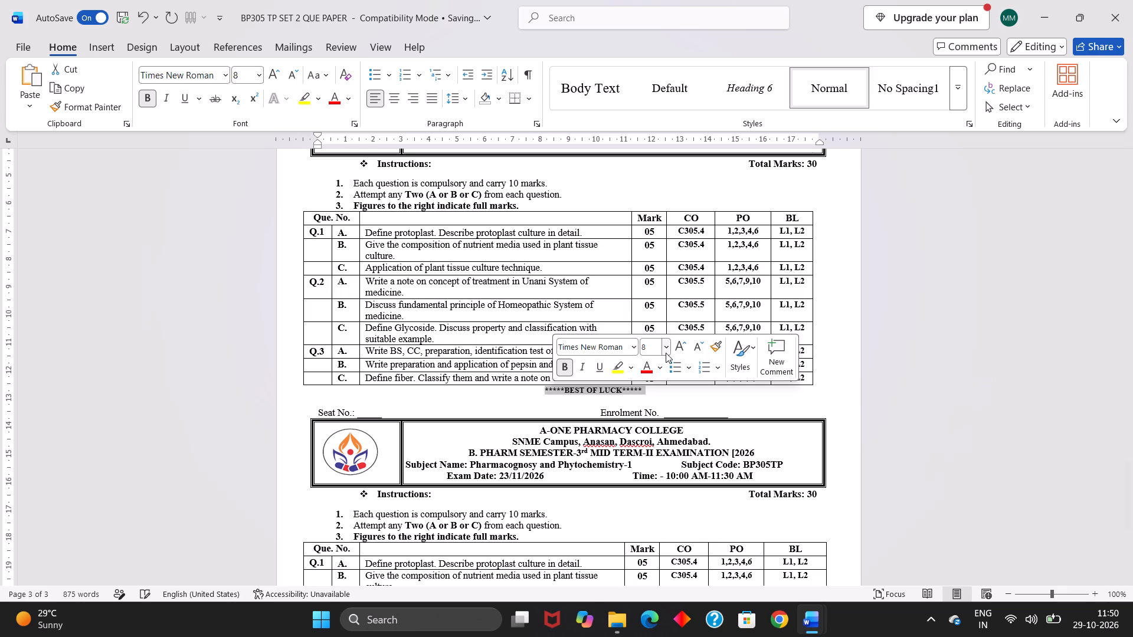
click(679, 347)
click(679, 347)
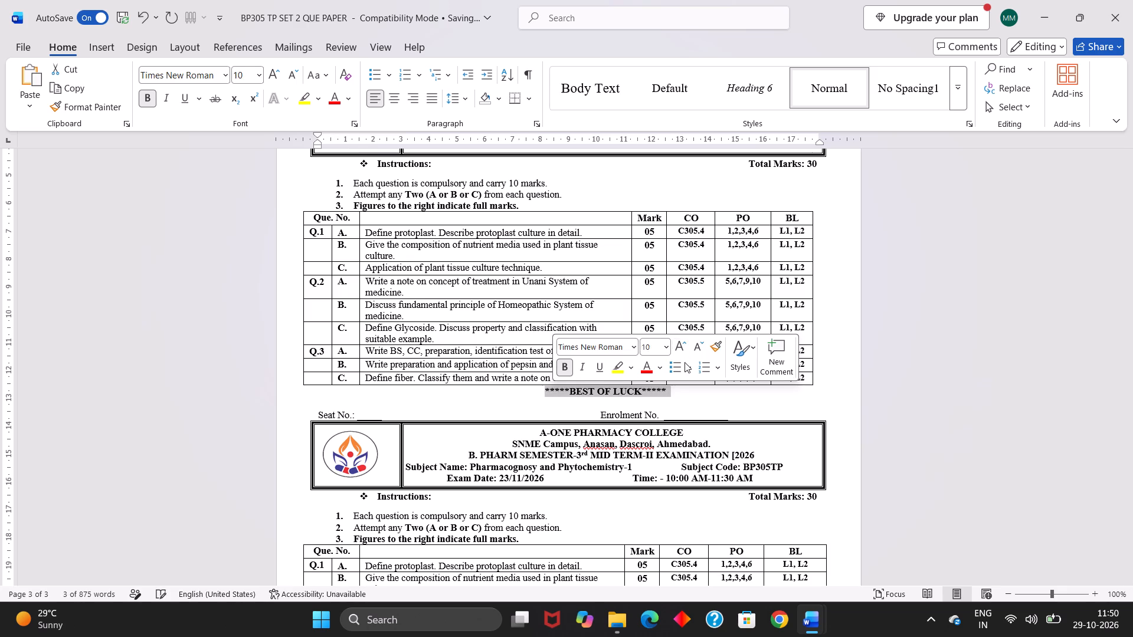
Insert a blank line between the first copy's question table and its "BEST OF LUCK" line on page 3.
scroll(666, 403, down, 1)
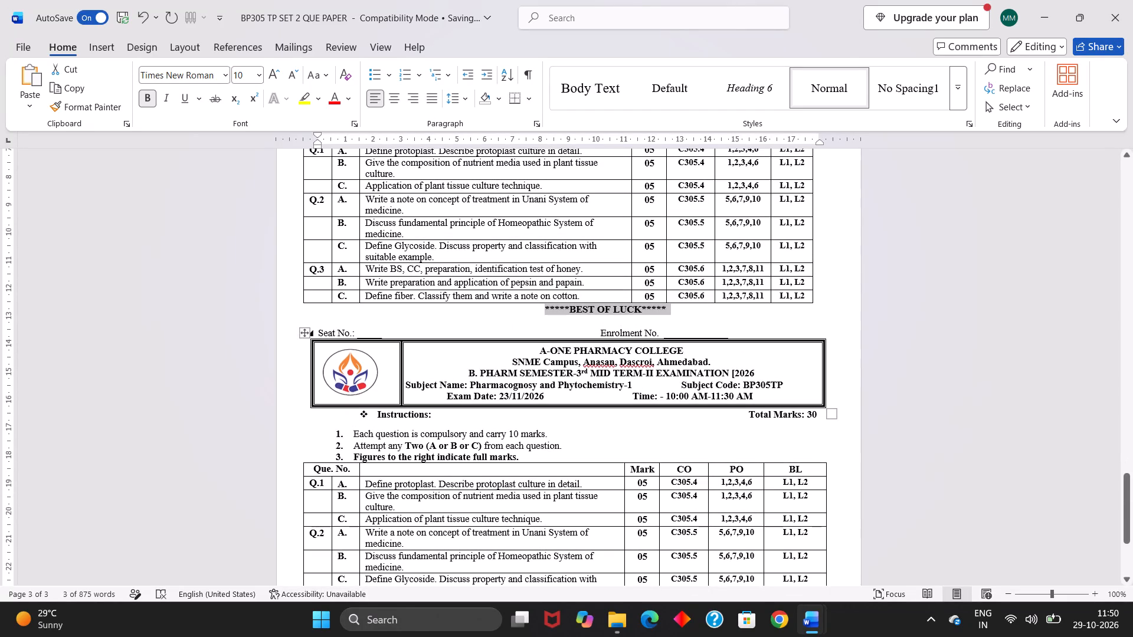
click(691, 325)
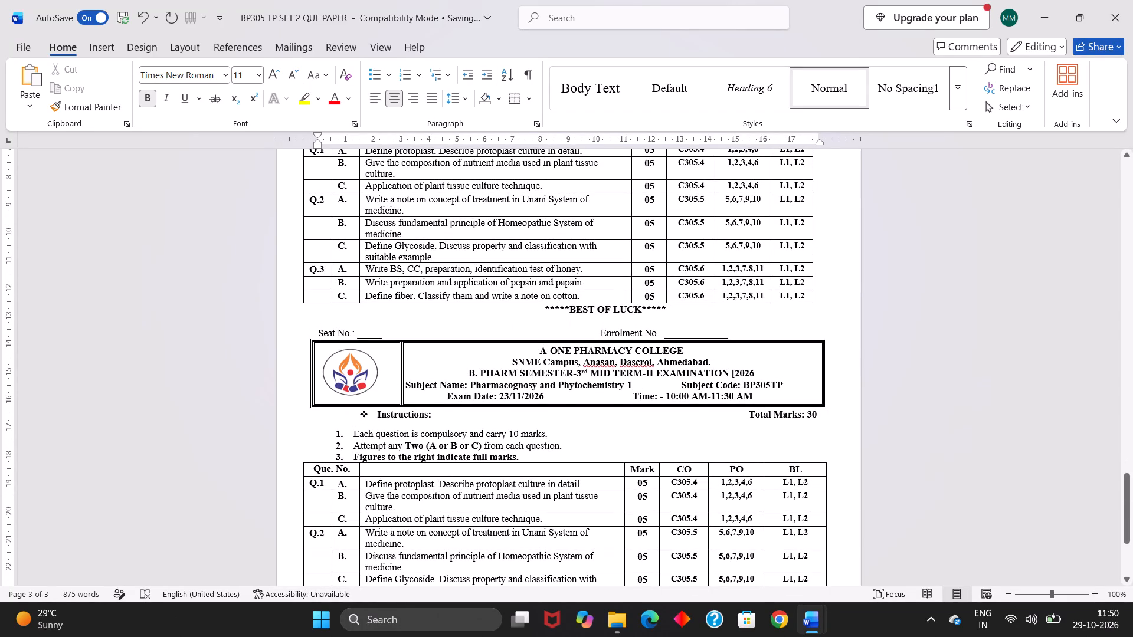
click(536, 306)
key(Return)
Space the first copy's "BEST OF LUCK" across its new line to about the page centre.
scroll(536, 306, right, 1)
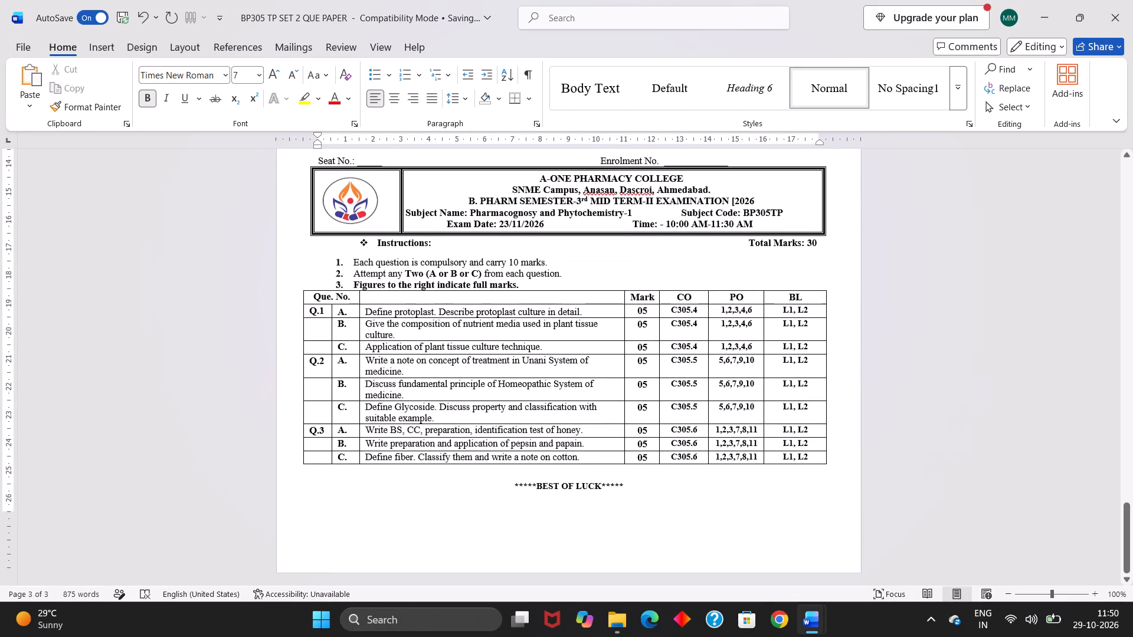
scroll(536, 306, right, 1)
key(space)
key(space)
key(space)
key(space)
key(space)
key(space)
key(space)
key(space)
key(space)
key(space)
key(space)
key(space)
key(space)
key(space)
key(space)
key(space)
key(space)
key(space)
key(space)
key(space)
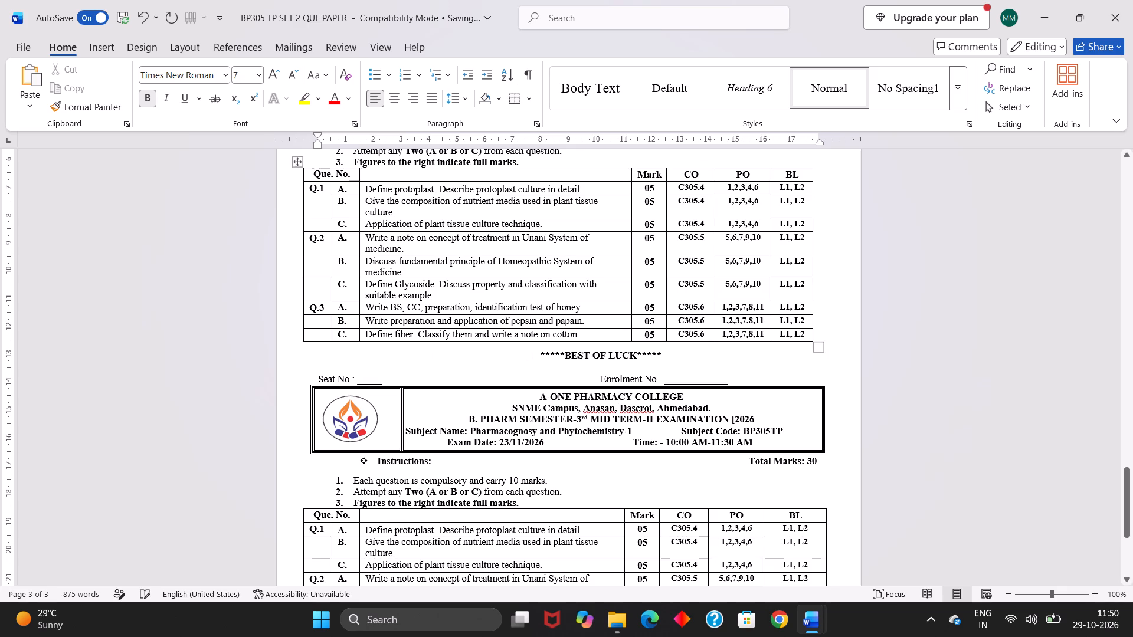
Check the layout of both copies on page 3 and save the BP305 TP Set 2 question paper.
scroll(549, 386, up, 2)
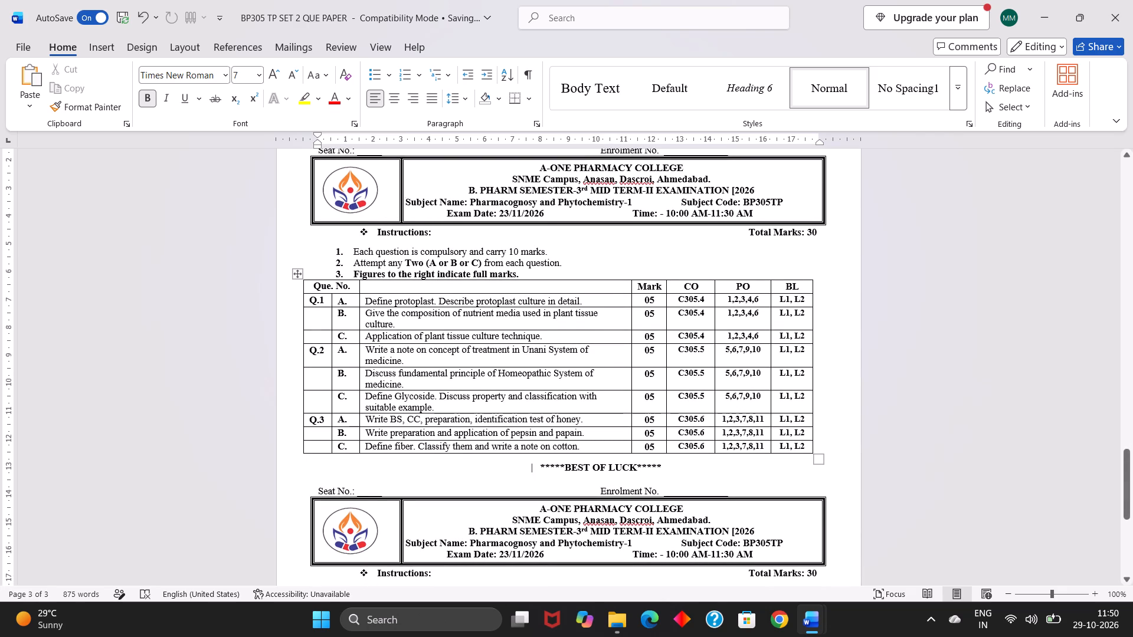
scroll(495, 344, down, 3)
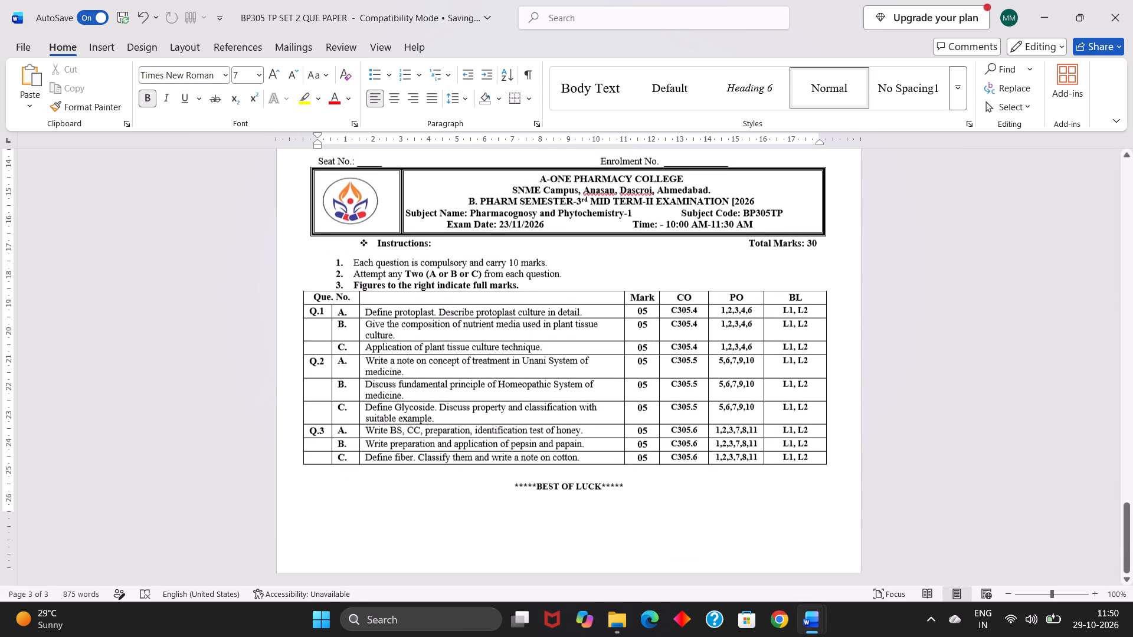
scroll(647, 412, down, 2)
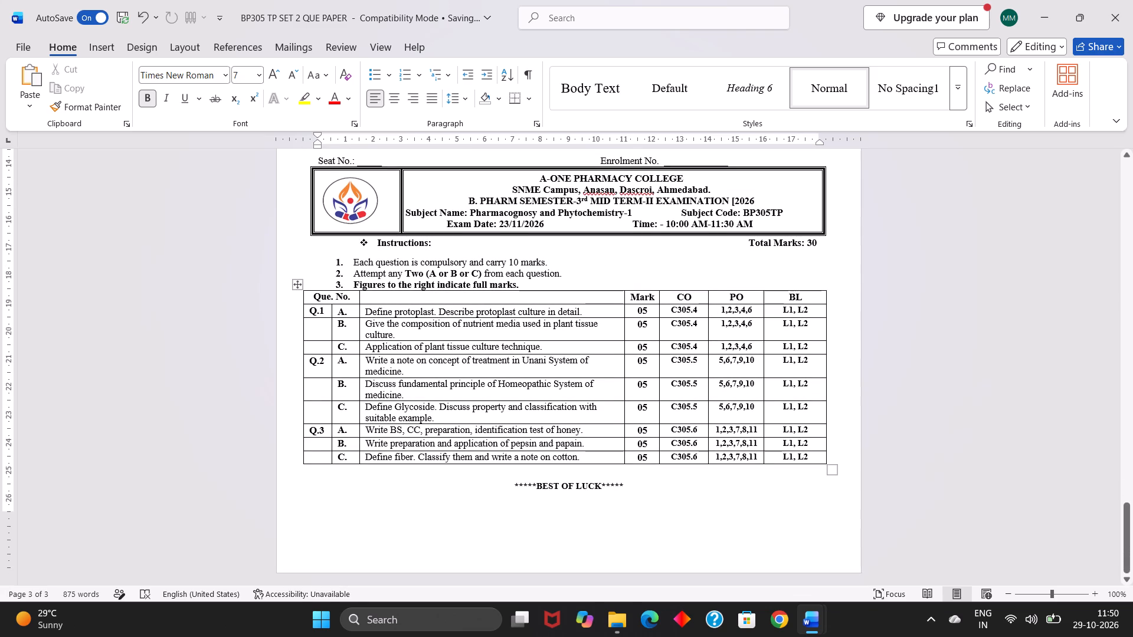
key(ctrl+s)
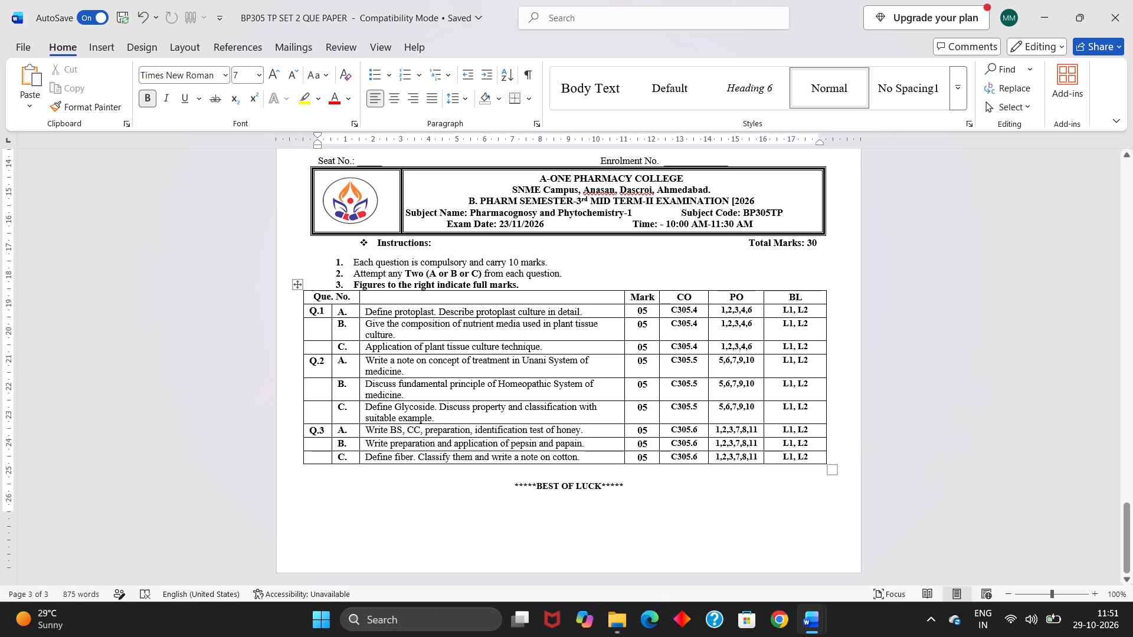
Look back over the question paper from the first page to the end and save it again.
scroll(673, 393, up, 8)
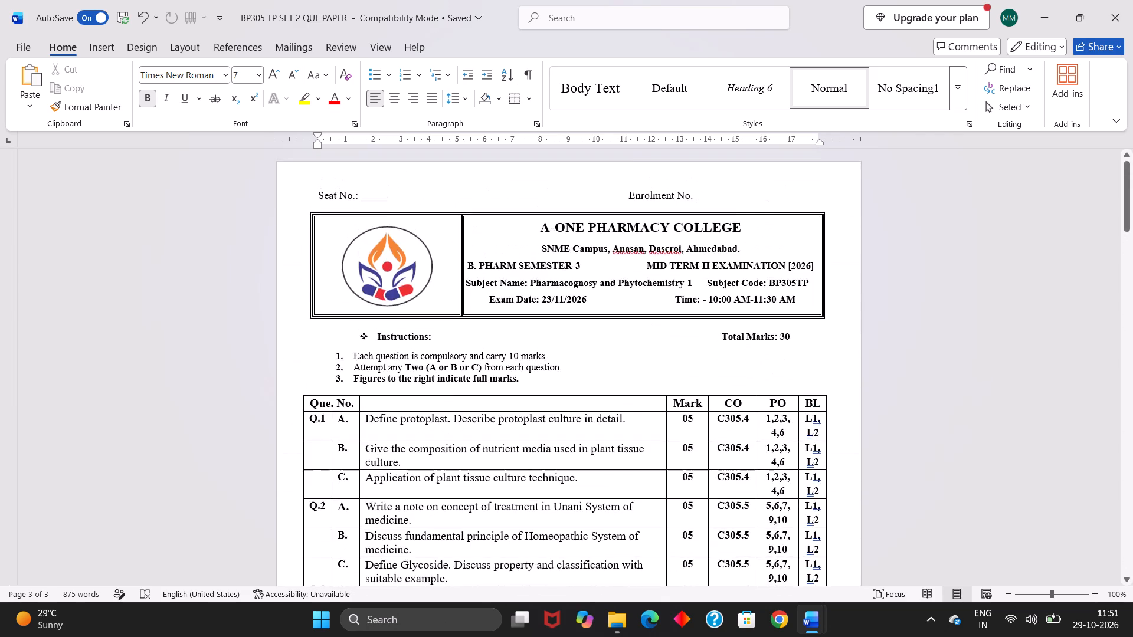
scroll(673, 393, up, 1)
scroll(673, 393, down, 8)
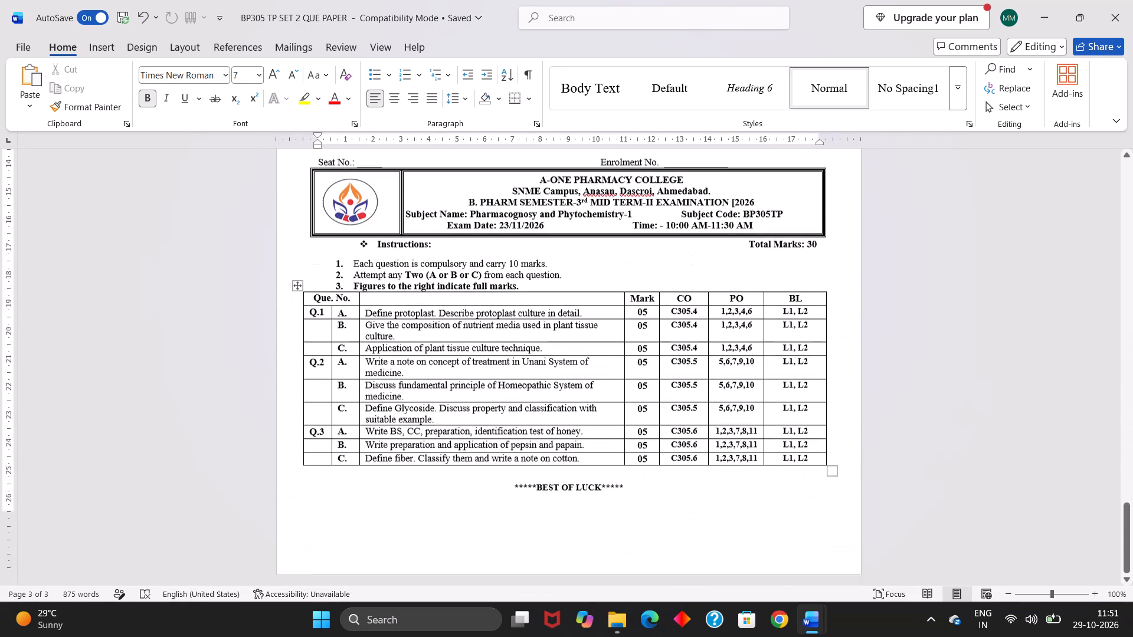
key(ctrl+s)
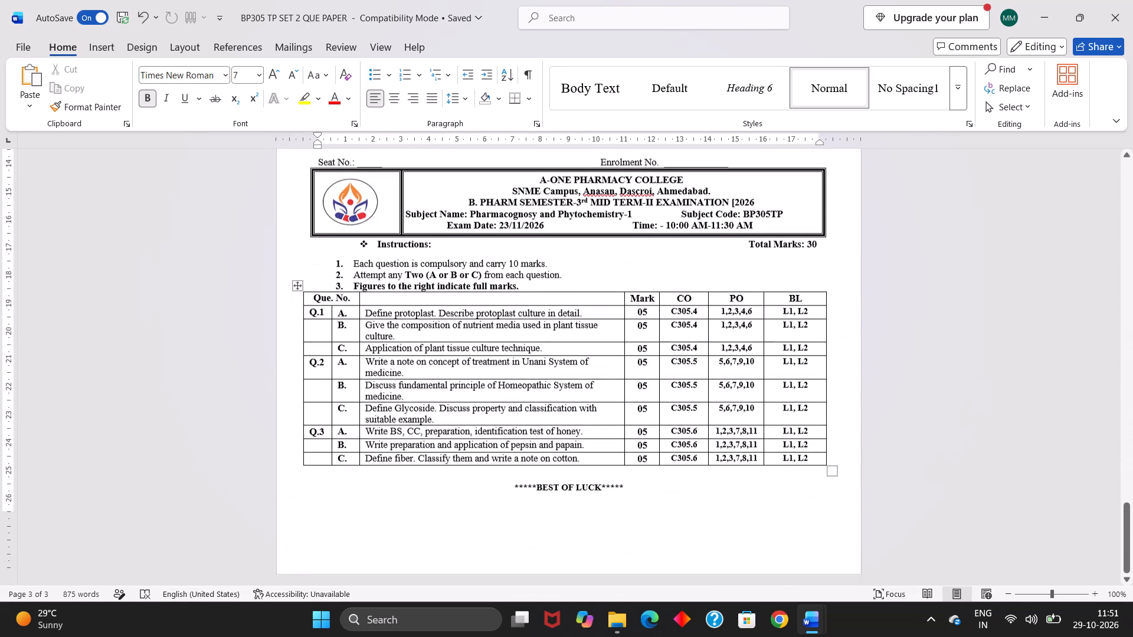
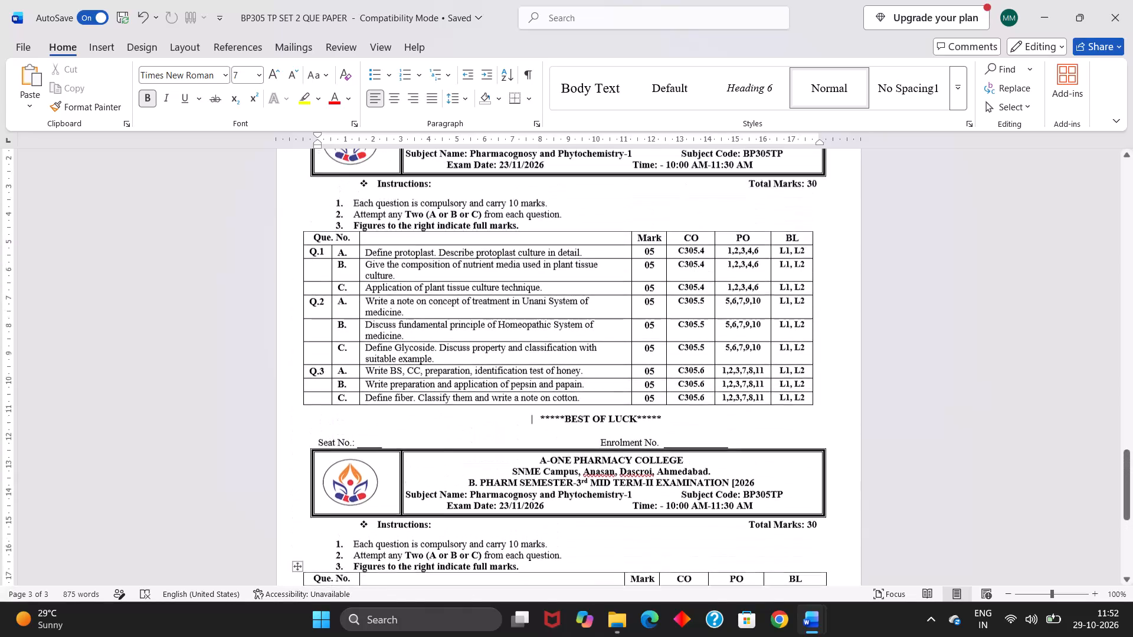
Delete the empty lines above the first copy's seat number line at the top of page 3.
scroll(673, 393, down, 1)
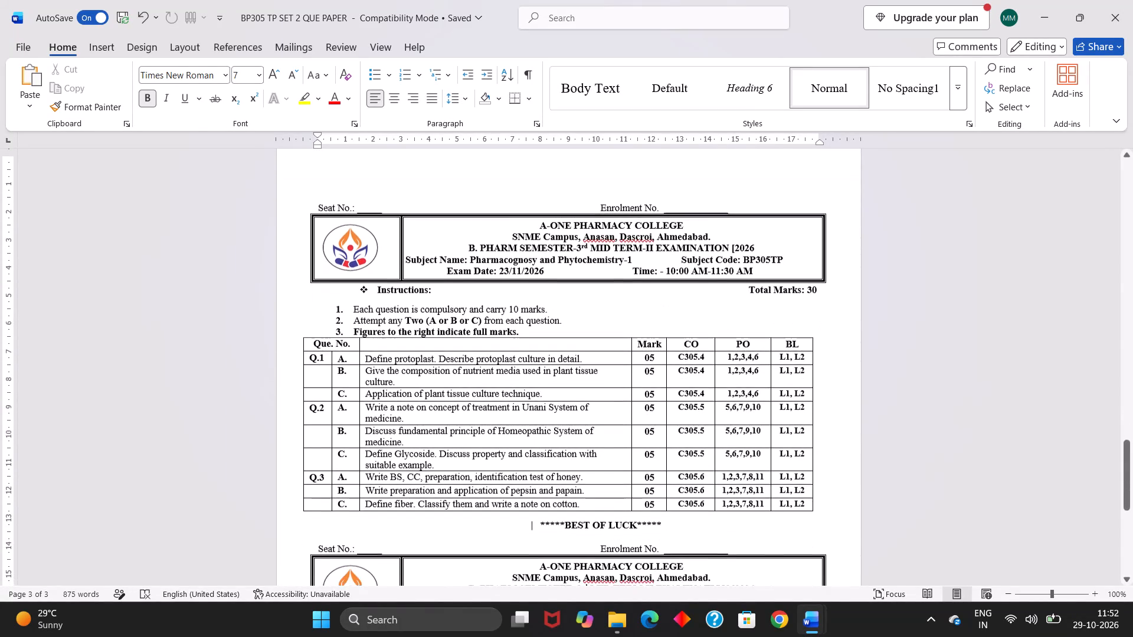
scroll(673, 393, down, 1)
scroll(568, 238, up, 1)
right_click(568, 238)
click(568, 238)
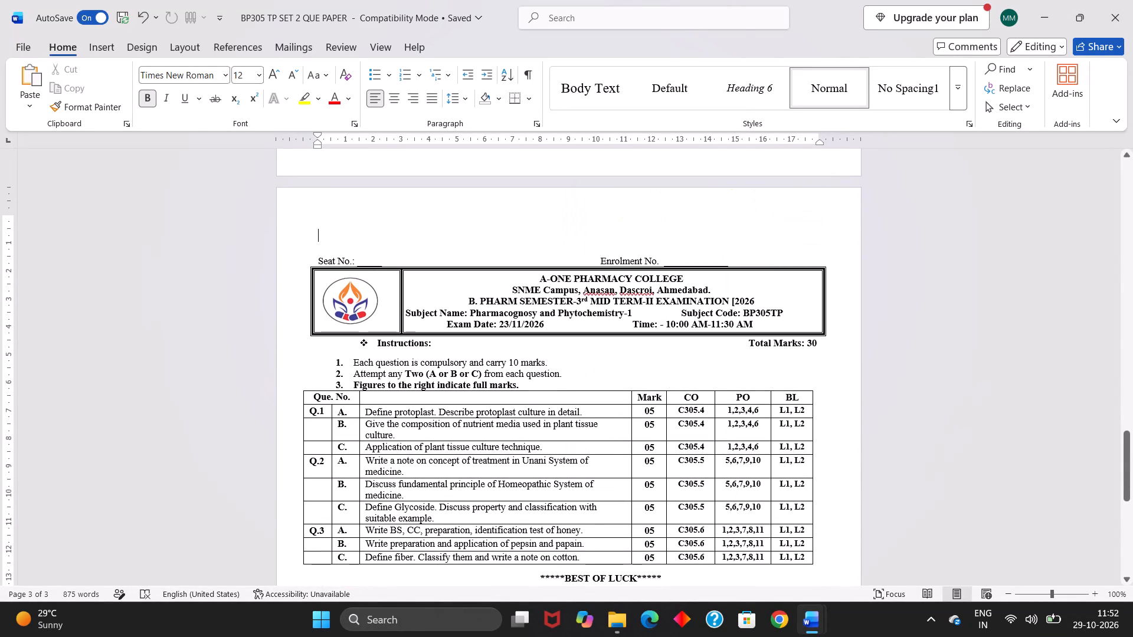
key(BackSpace)
key(BackSpace)
scroll(568, 238, down, 1)
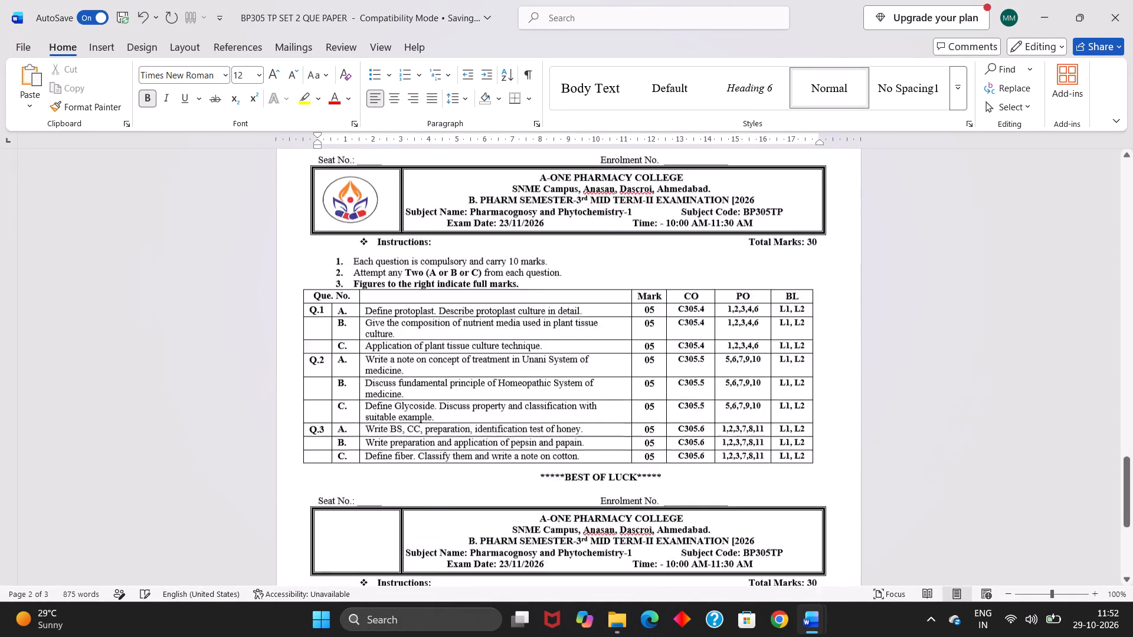
scroll(568, 238, down, 2)
scroll(568, 238, up, 1)
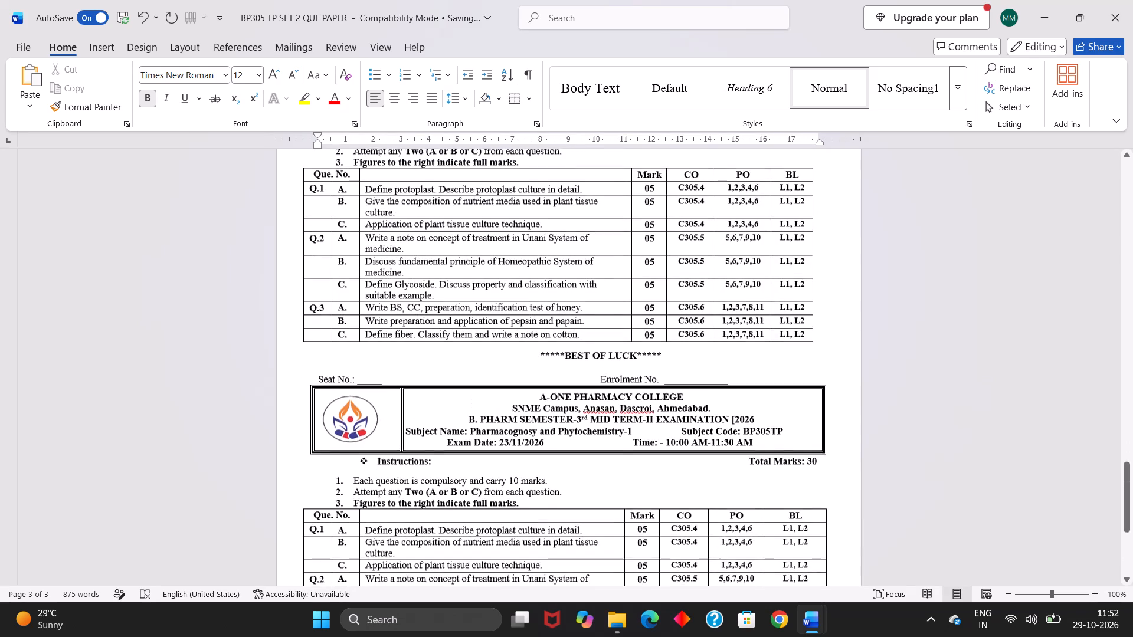
Insert an unnumbered blank line between the first copy's third instruction and its question table.
scroll(568, 238, up, 1)
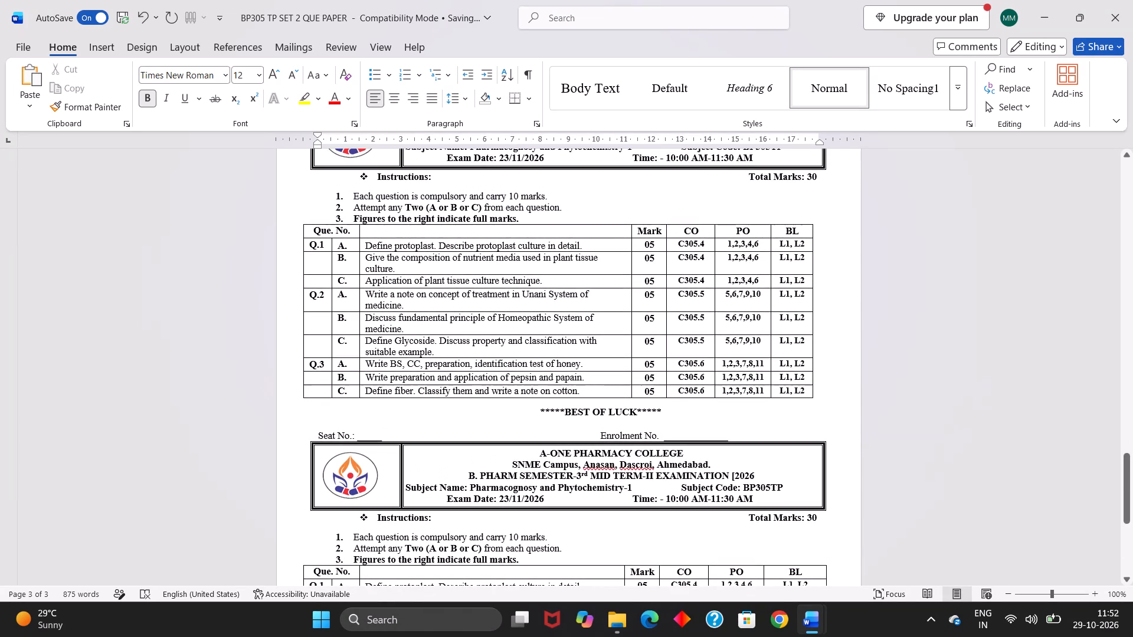
click(552, 220)
key(Return)
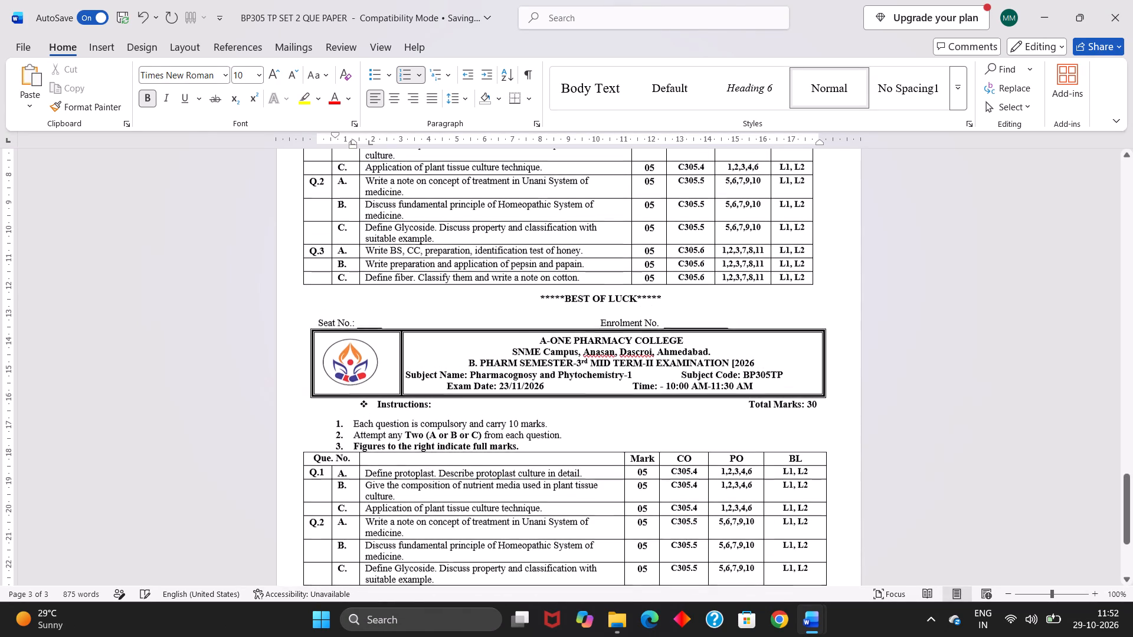
scroll(552, 220, up, 1)
key(BackSpace)
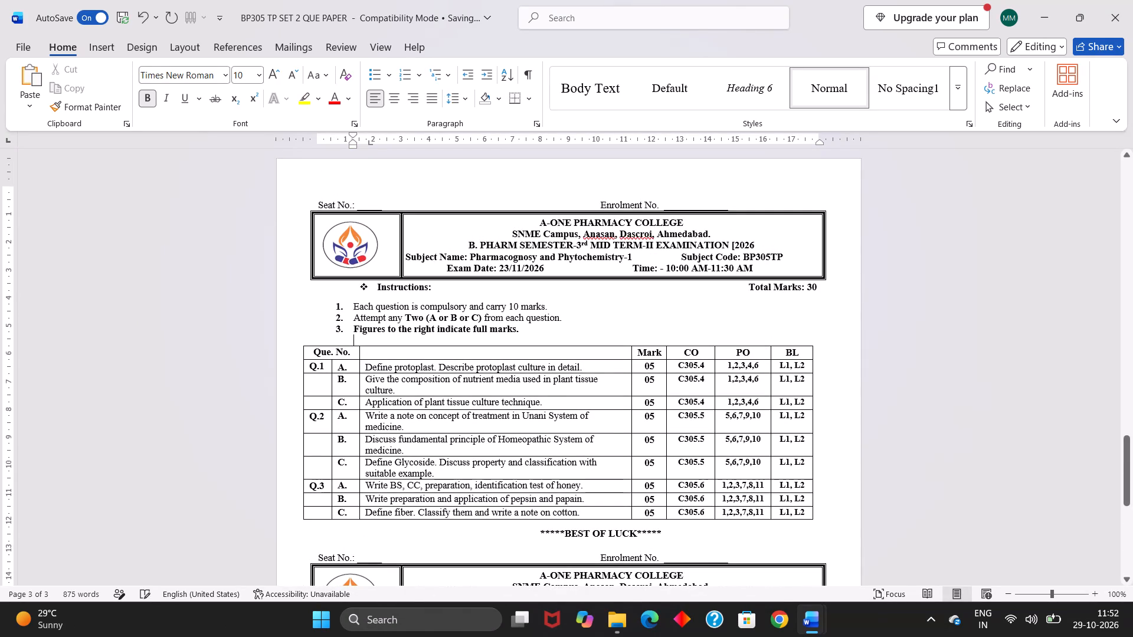
Insert an unnumbered blank line between the second copy's third instruction and its question table.
scroll(552, 220, down, 2)
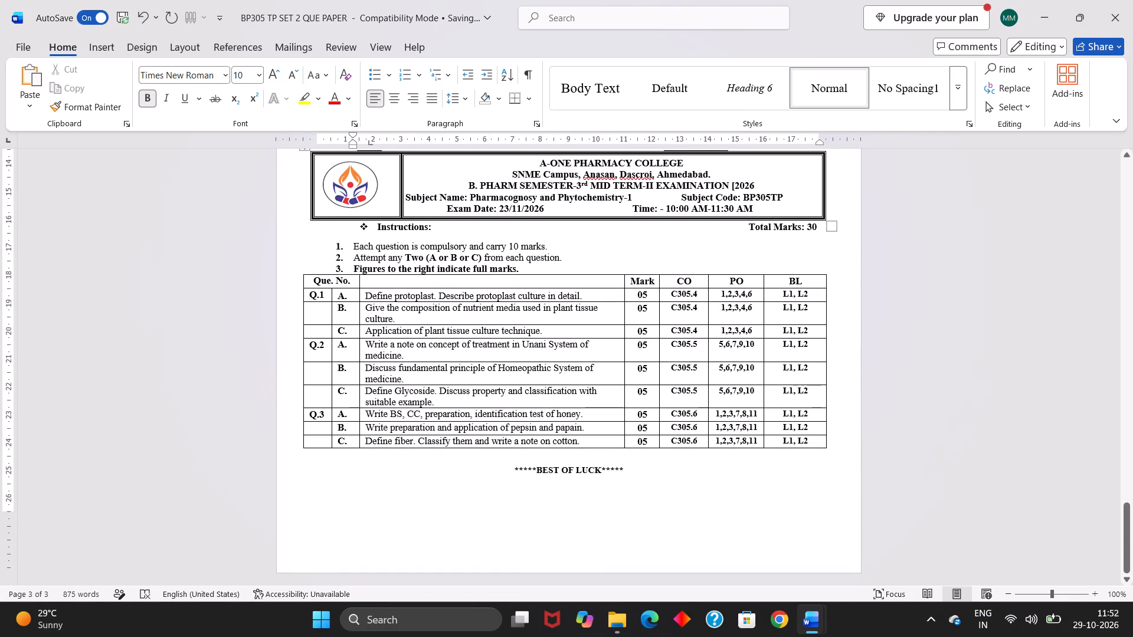
click(531, 269)
key(Return)
key(BackSpace)
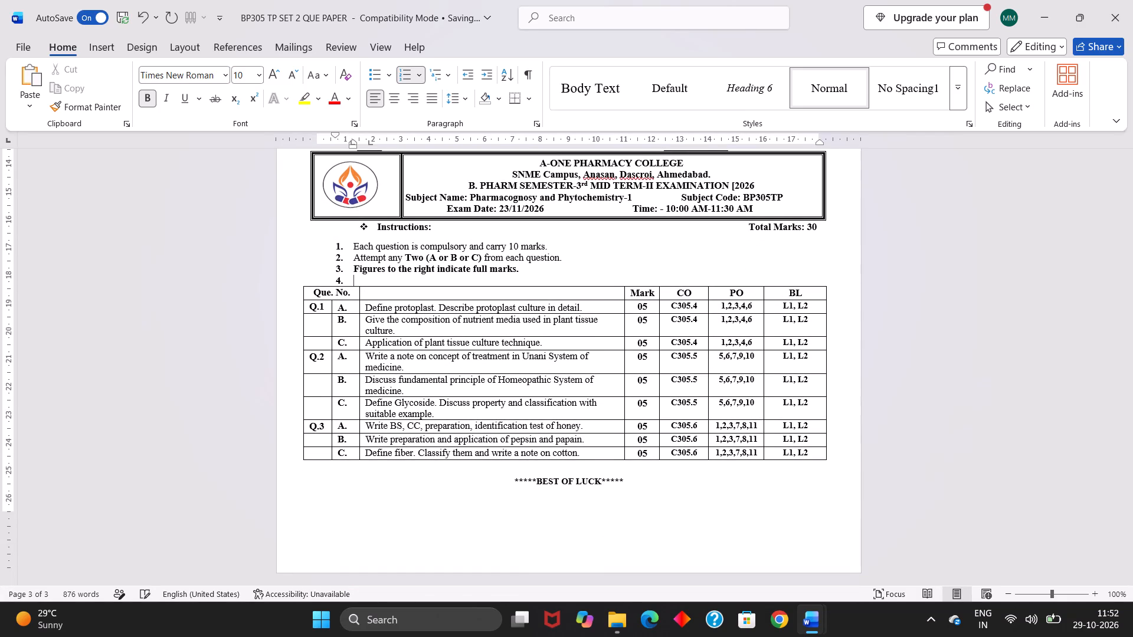
Increase the font size of all question texts in the first copy's table on page 3 to 11.
scroll(531, 269, down, 1)
scroll(531, 269, up, 1)
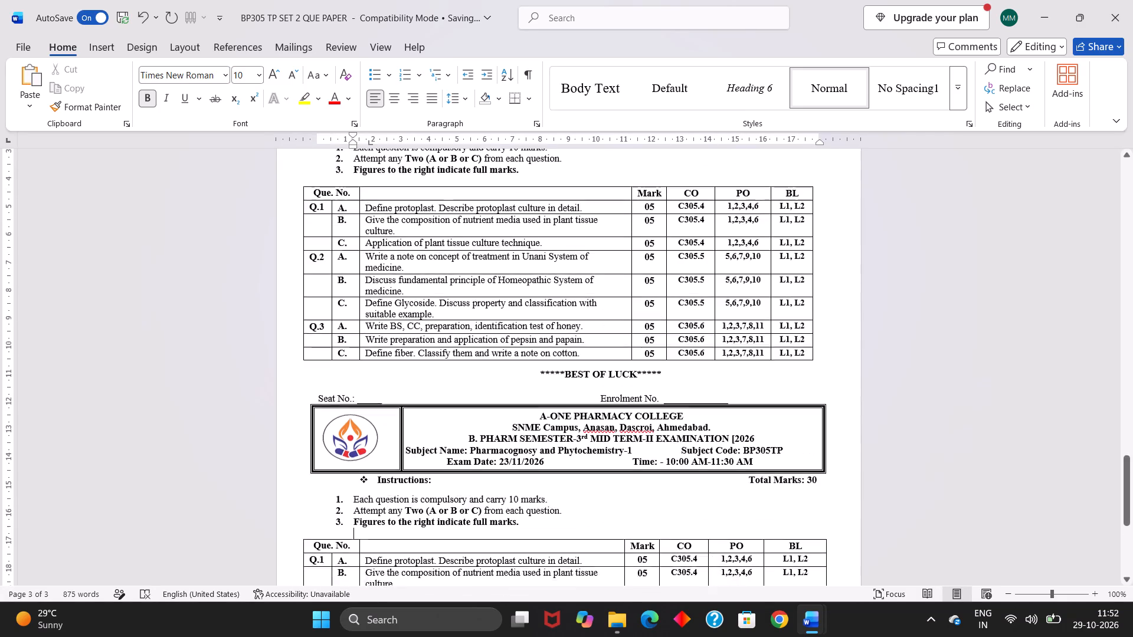
scroll(531, 269, up, 1)
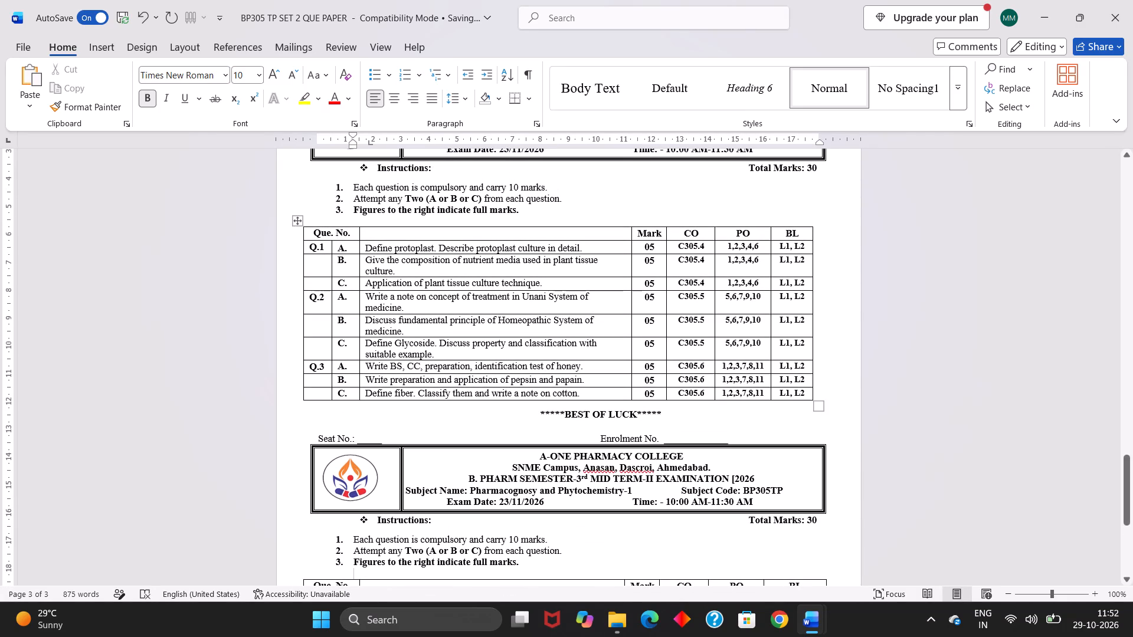
drag(366, 245, 487, 327)
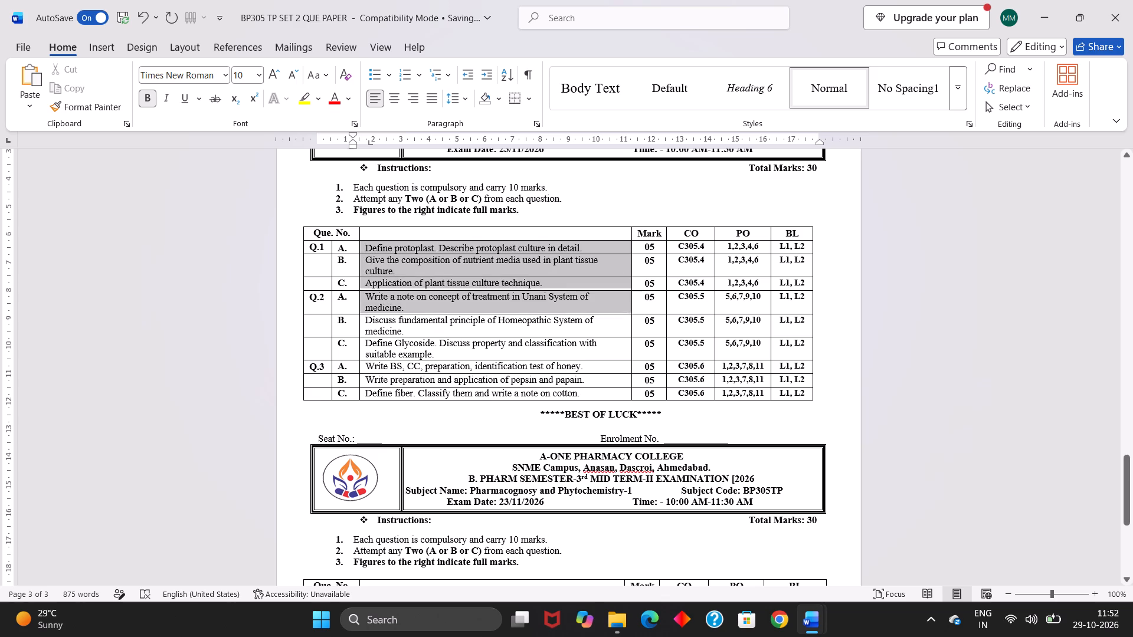
drag(487, 327, 575, 390)
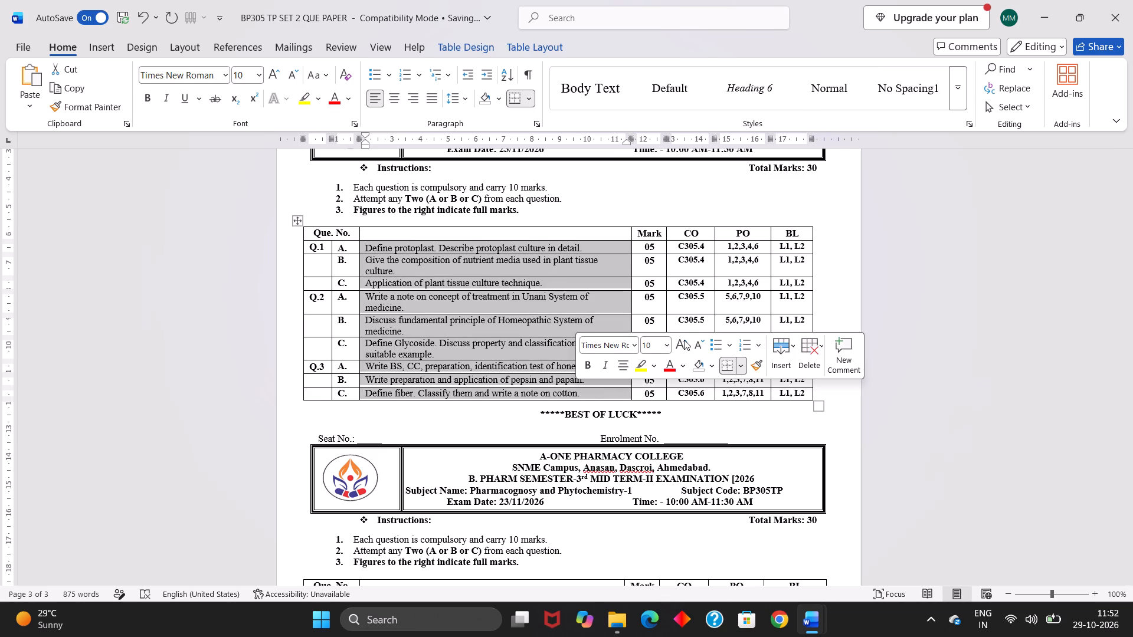
click(684, 340)
Increase the font size of all question texts in the second copy's table on page 3 to 11.
scroll(558, 311, down, 3)
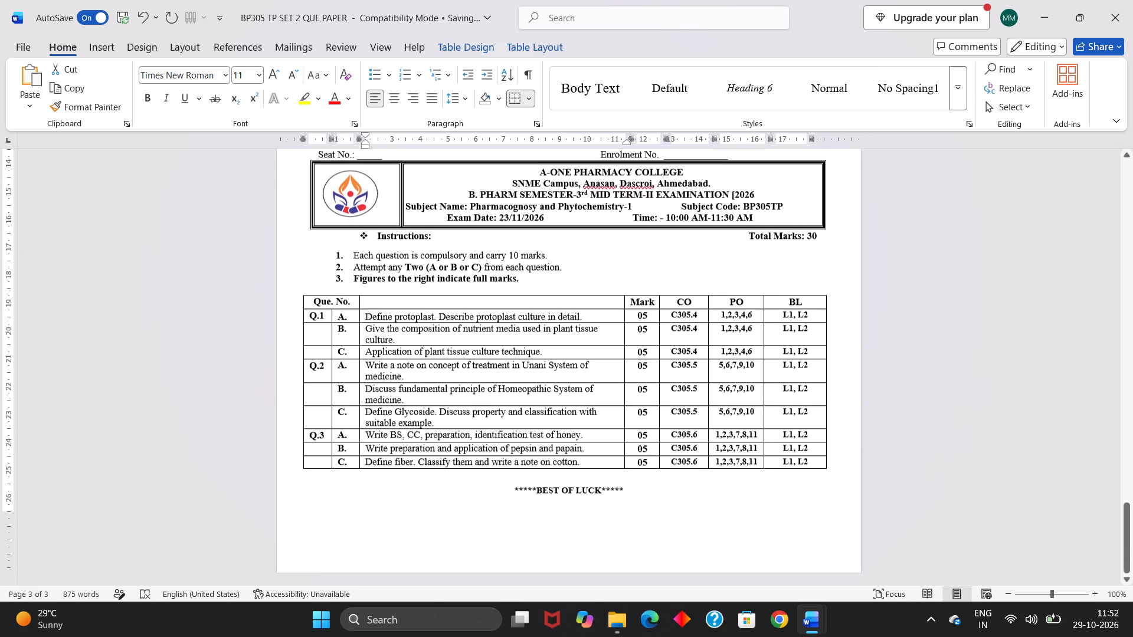
click(368, 314)
drag(368, 314, 374, 315)
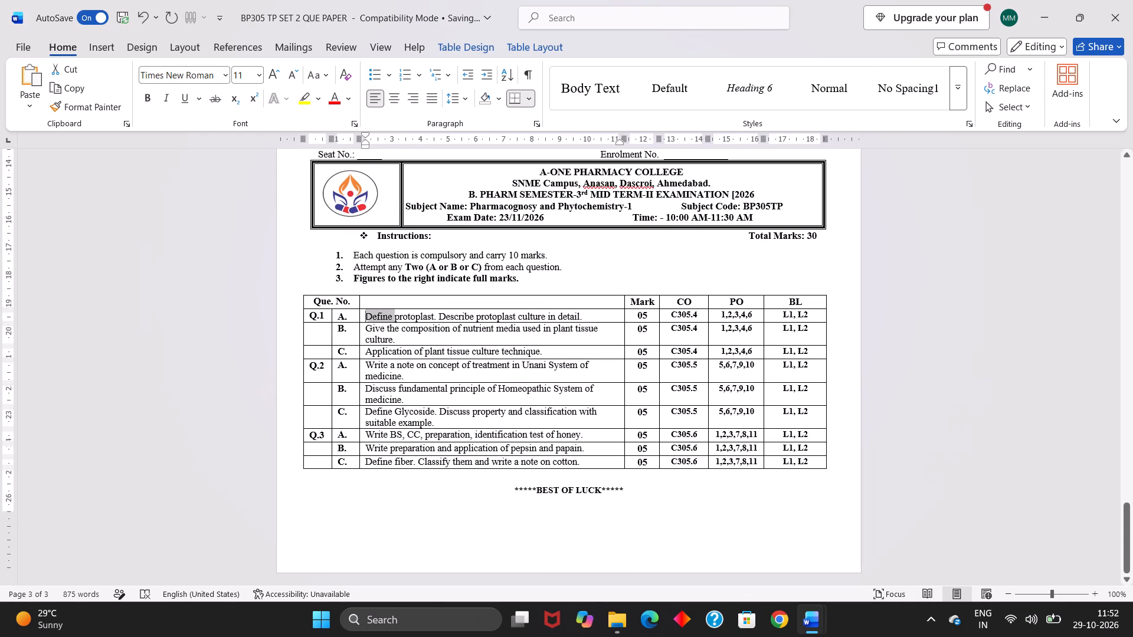
drag(374, 315, 533, 457)
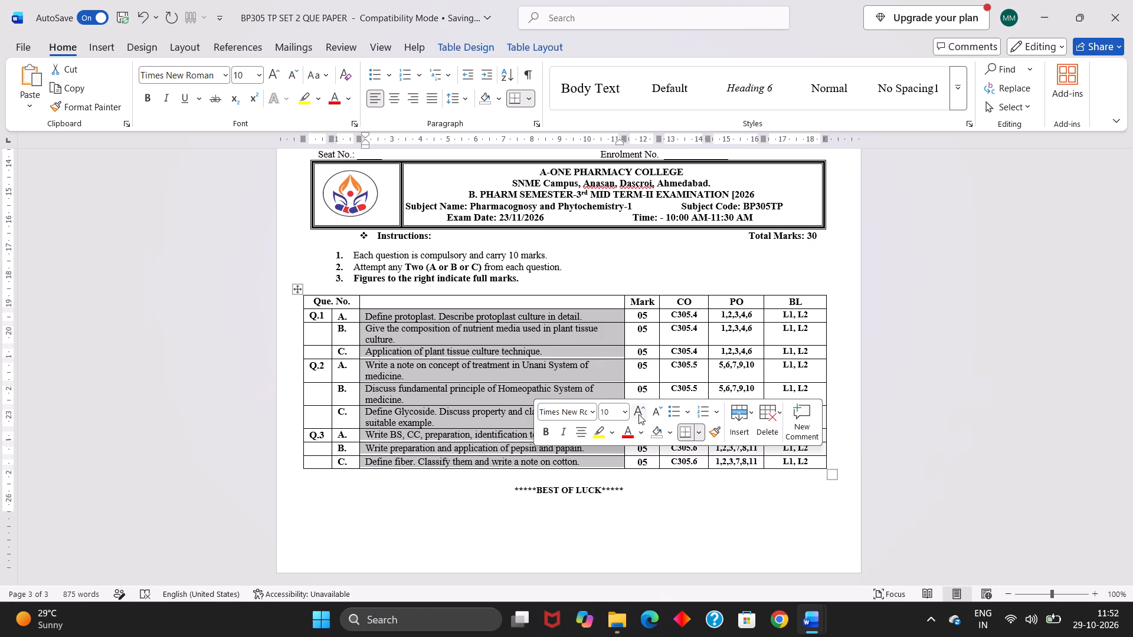
click(640, 412)
click(533, 353)
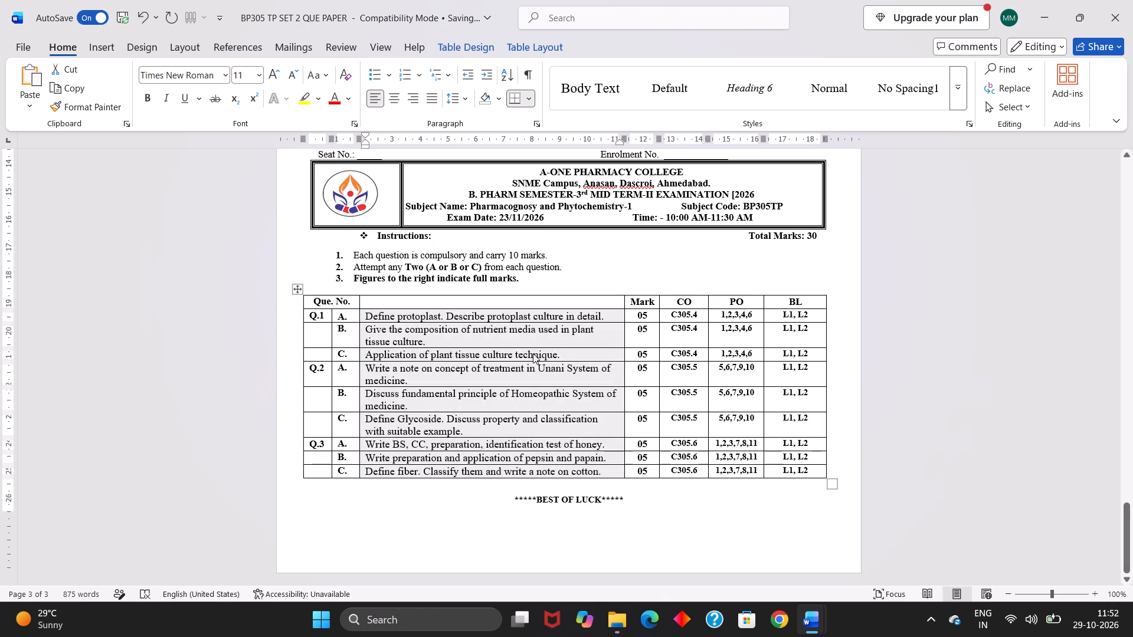
Check the layout of both copies on page 3 and save the BP305 TP Set 2 question paper.
scroll(533, 353, up, 5)
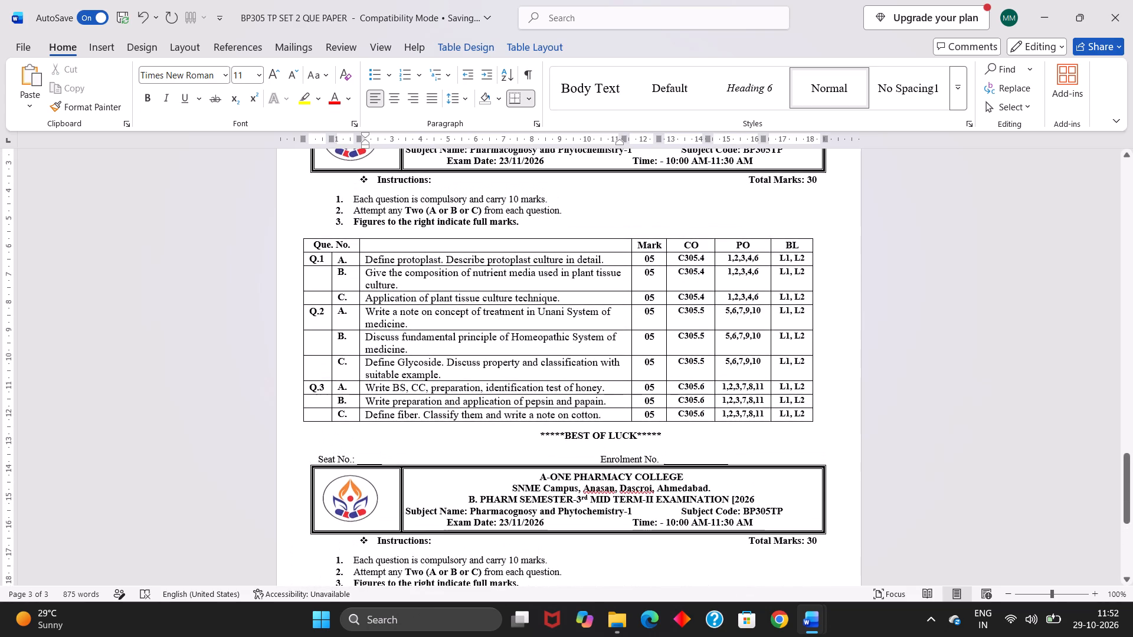
scroll(533, 353, up, 1)
scroll(533, 353, down, 1)
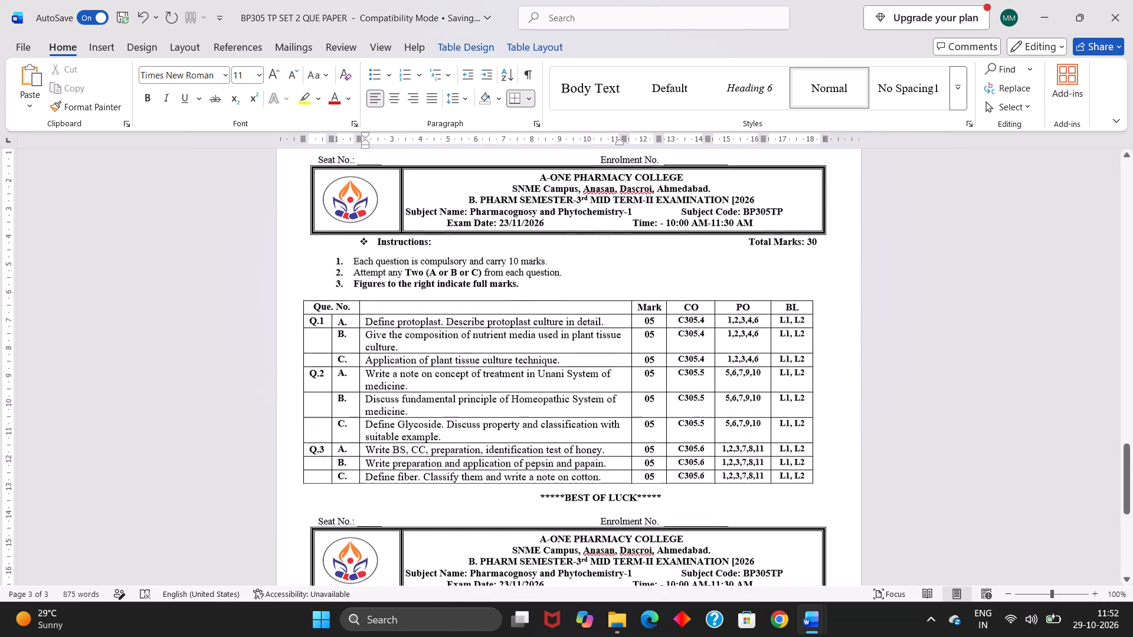
scroll(533, 353, down, 3)
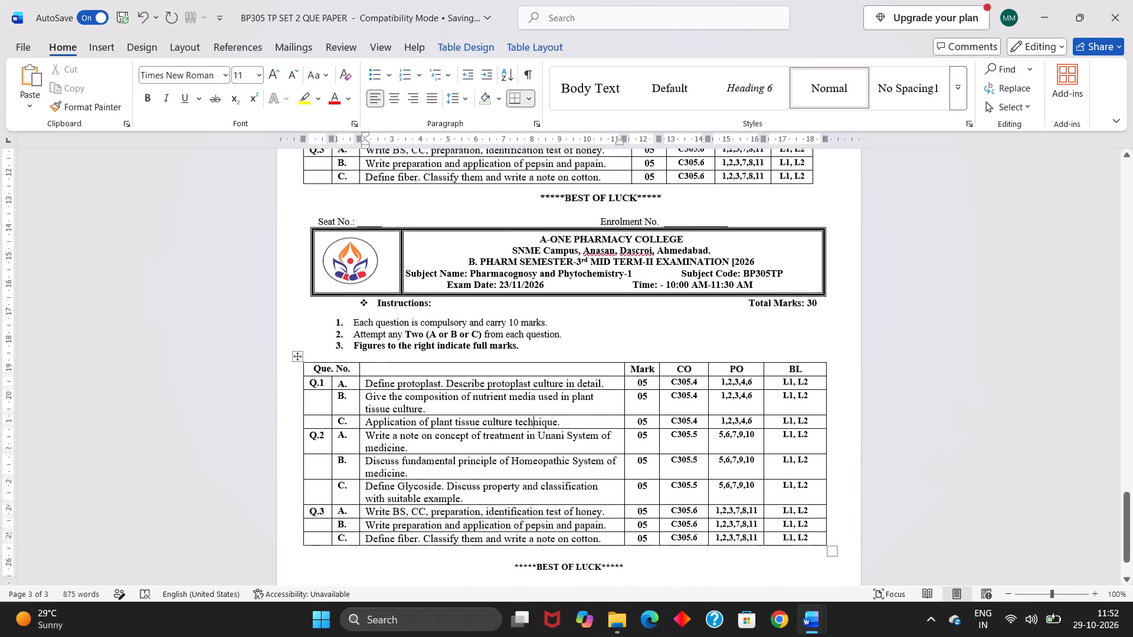
scroll(533, 353, down, 1)
scroll(533, 353, up, 1)
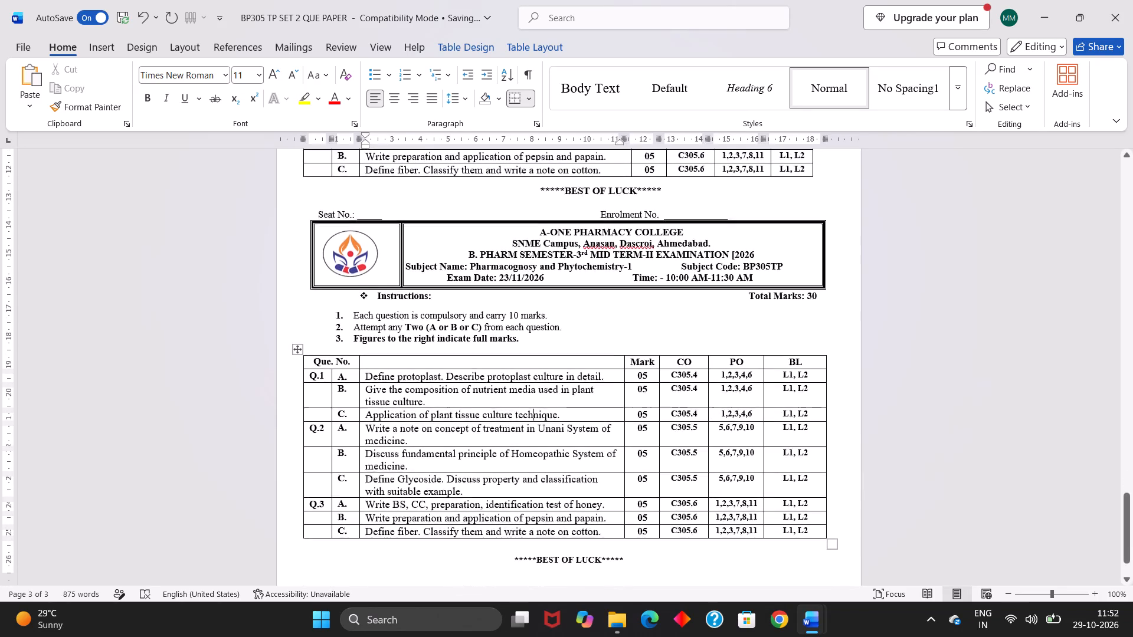
scroll(533, 353, up, 3)
scroll(533, 353, down, 1)
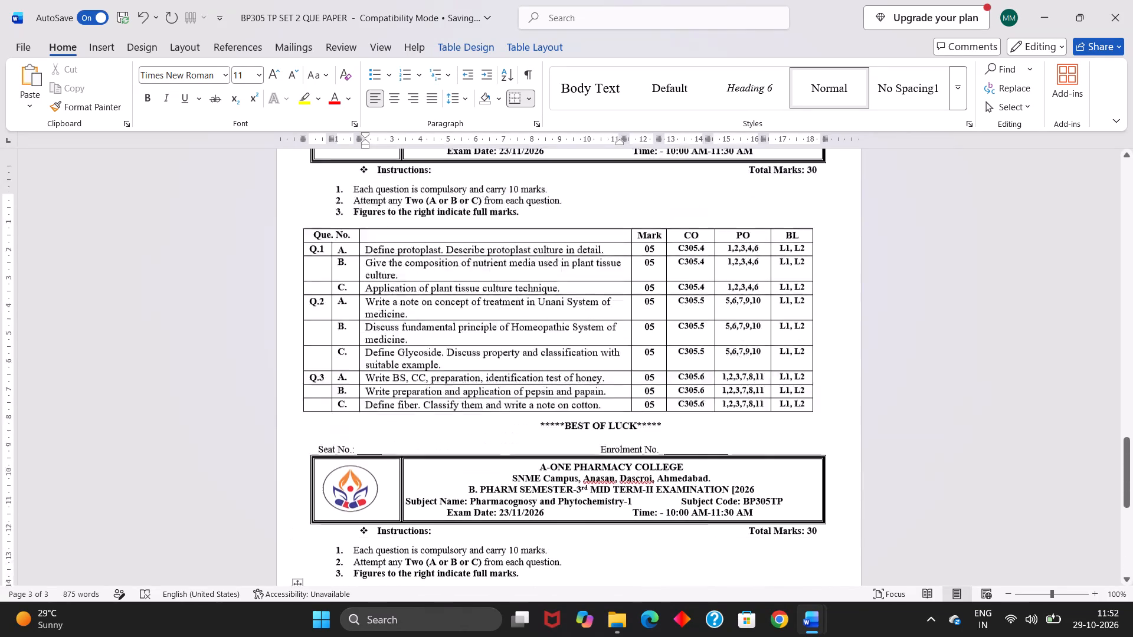
scroll(533, 353, down, 3)
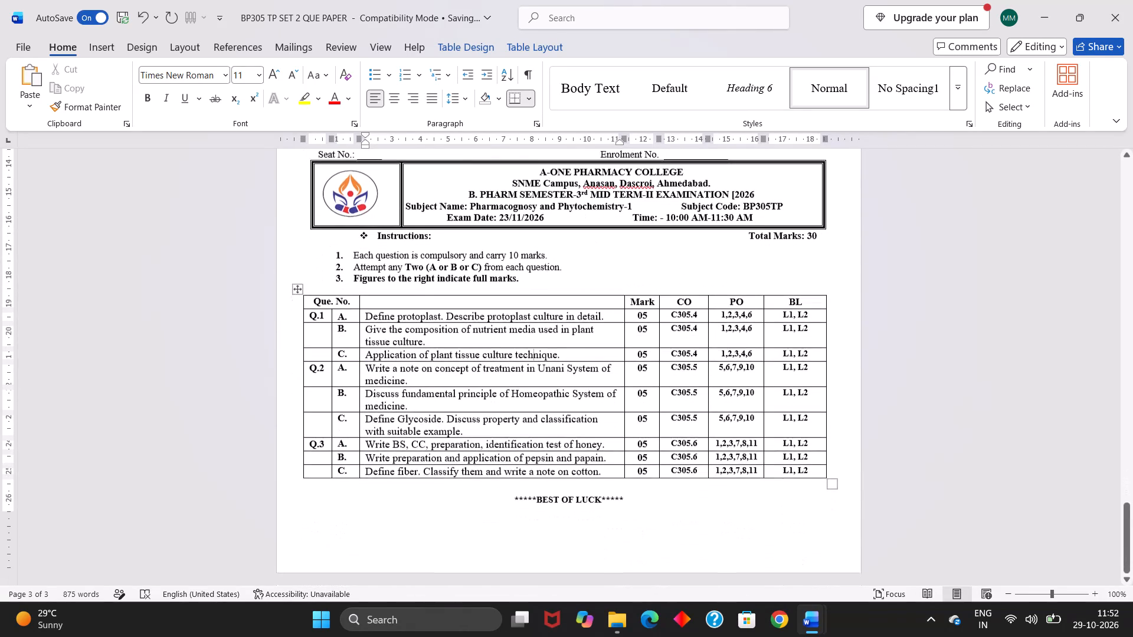
key(ctrl+s)
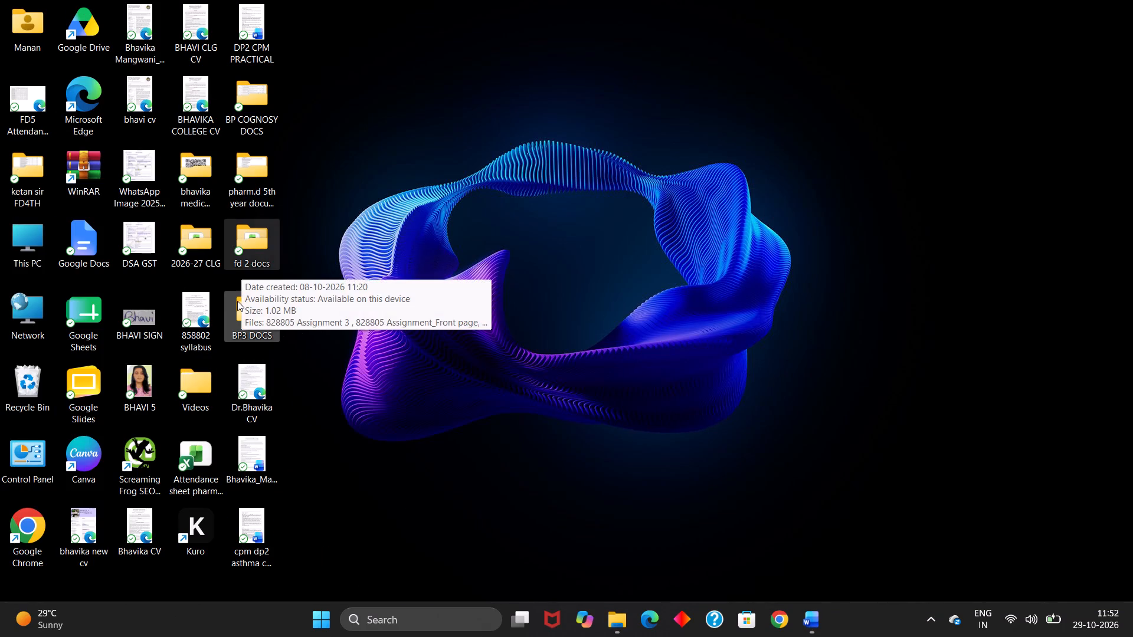
Open the BP305 TP SET 1 QUE PAPER document from the BP3 DOCS folder on the desktop.
click(237, 301)
click(237, 301)
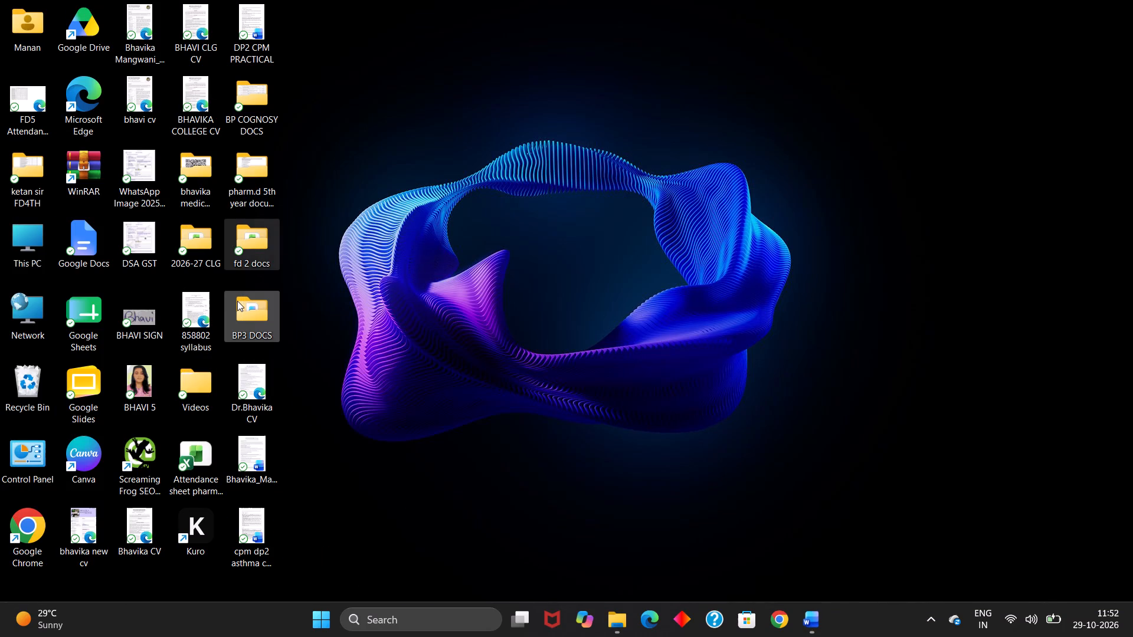
click(258, 308)
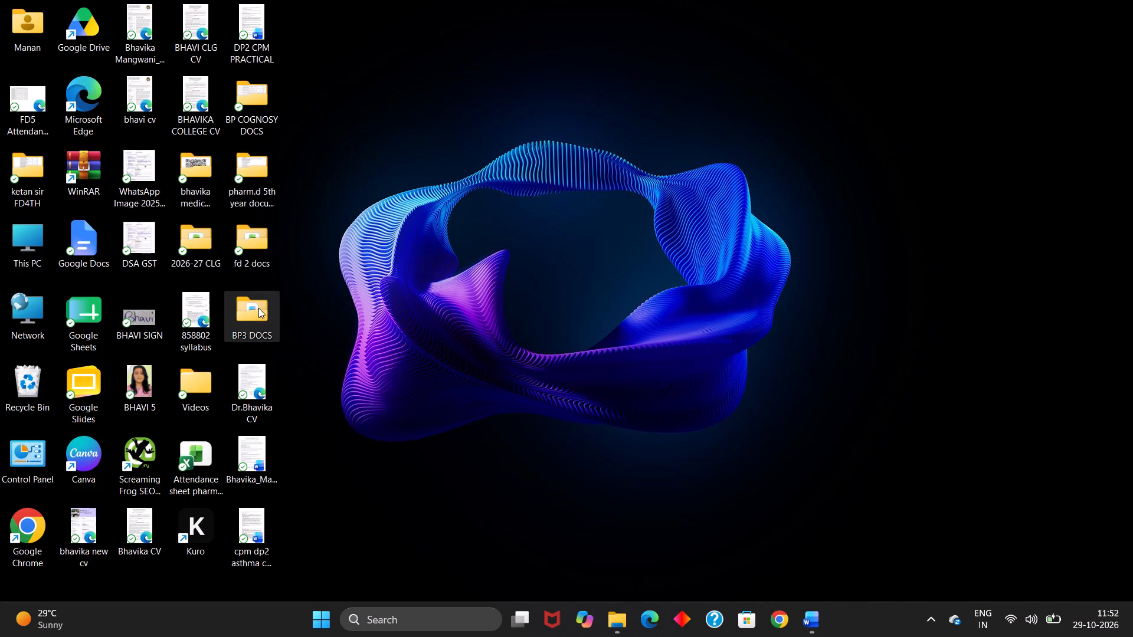
double_click(252, 318)
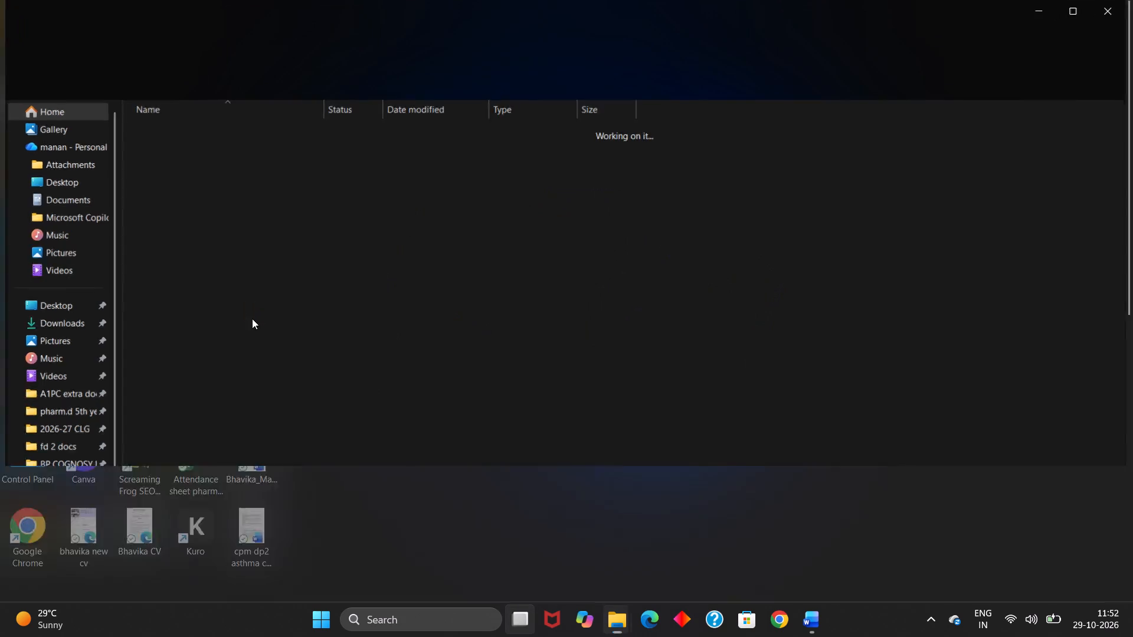
click(236, 154)
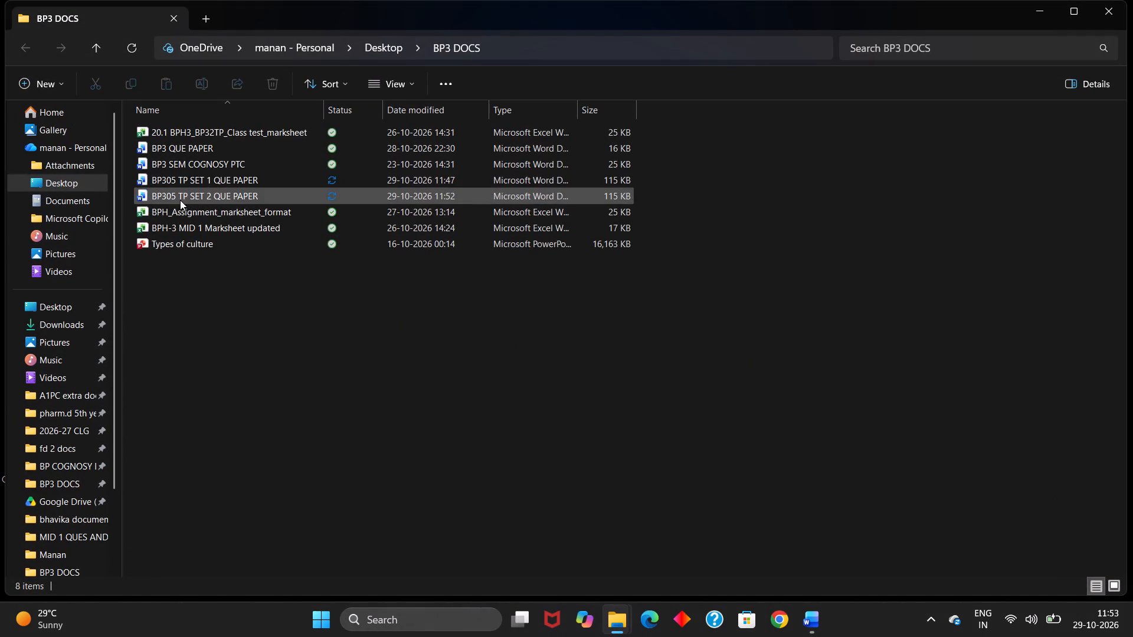
double_click(192, 183)
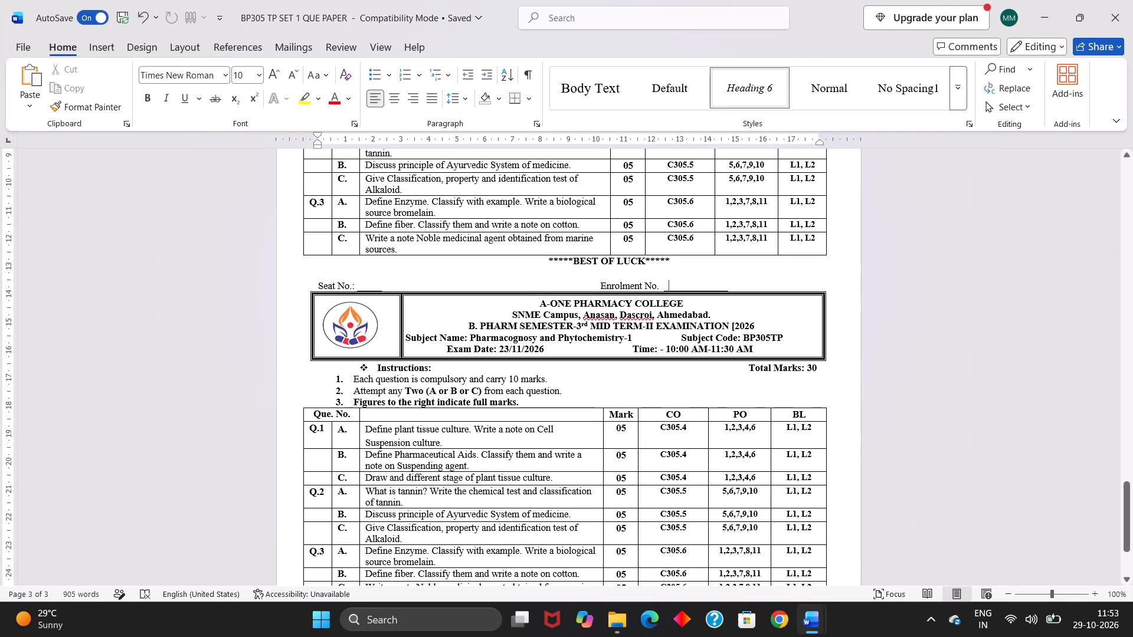
Delete the empty lines above the first copy's seat number line at the top of page 3 in Set 1.
scroll(192, 183, up, 1)
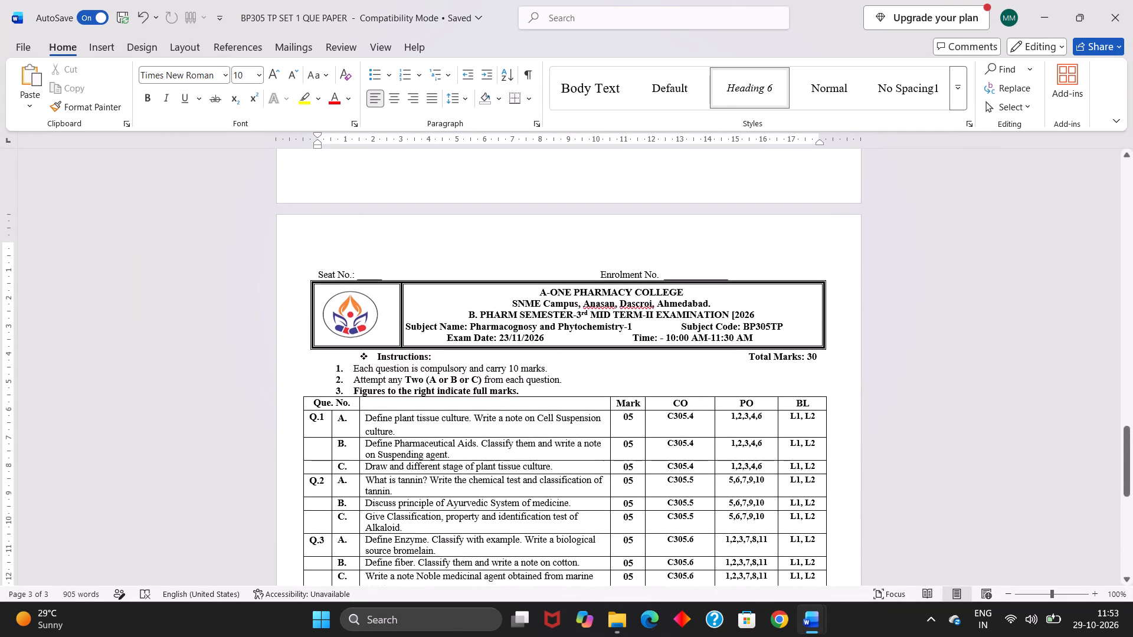
click(323, 239)
key(BackSpace)
key(BackSpace)
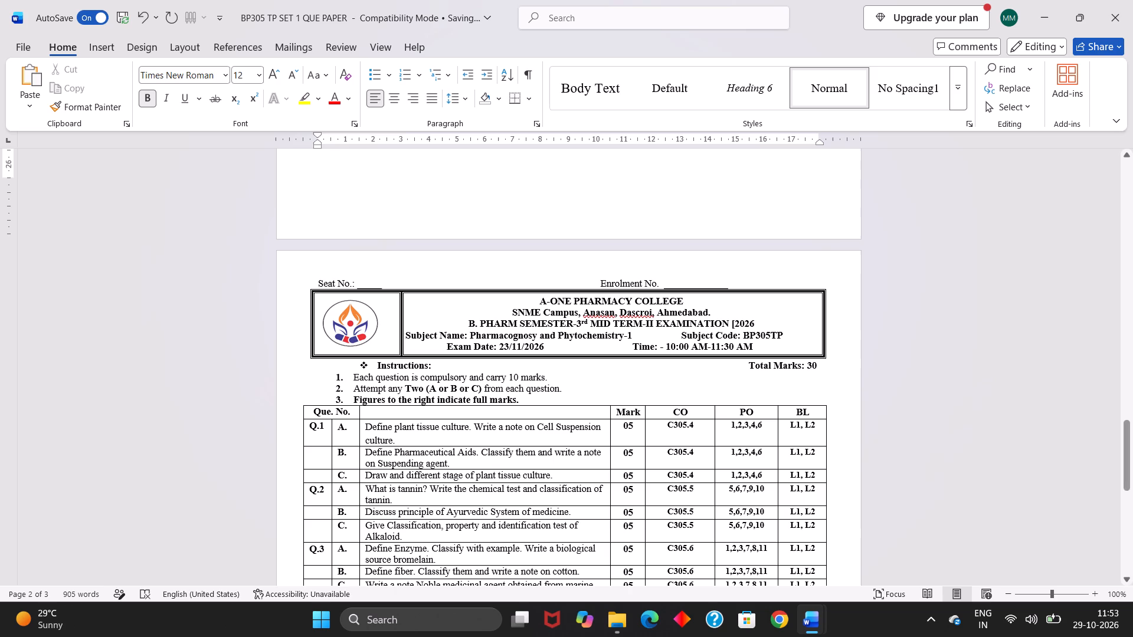
Insert an unnumbered blank line between the third instruction and the question table of Set 1's first copy on page 3.
click(523, 397)
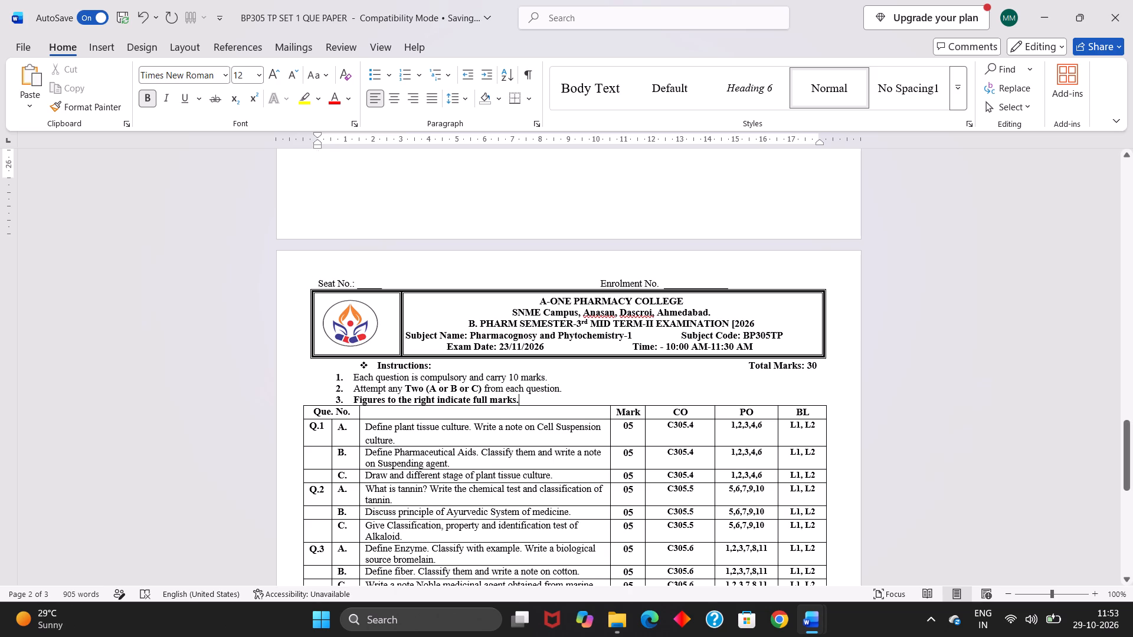
key(Return)
key(BackSpace)
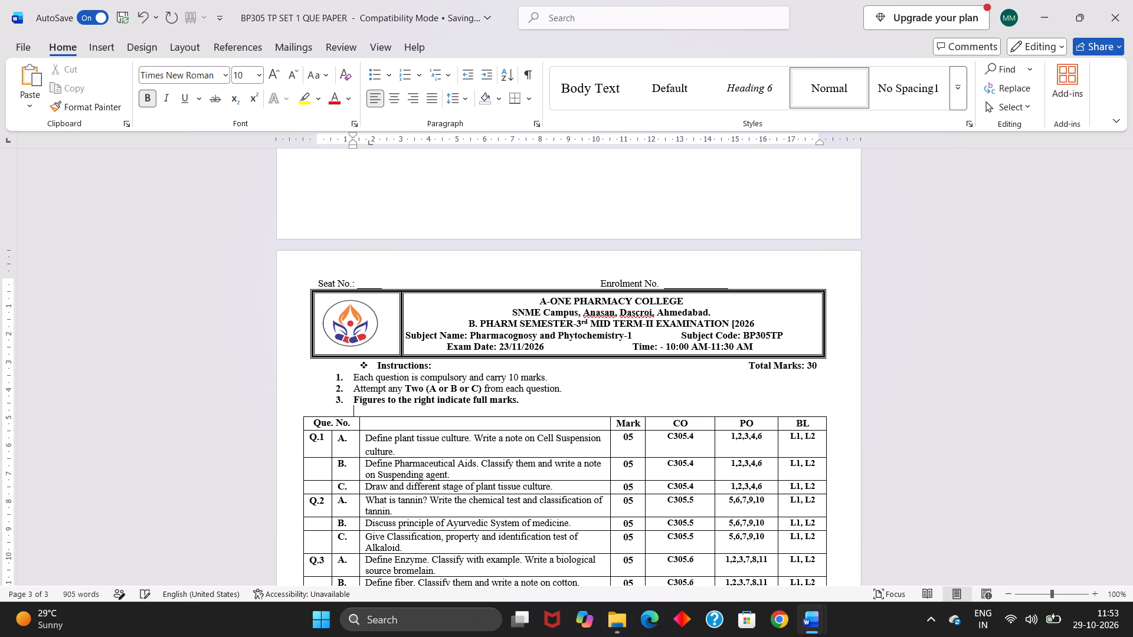
Insert an unnumbered blank line between the third instruction and the question table of the second copy on page 3.
scroll(523, 397, down, 3)
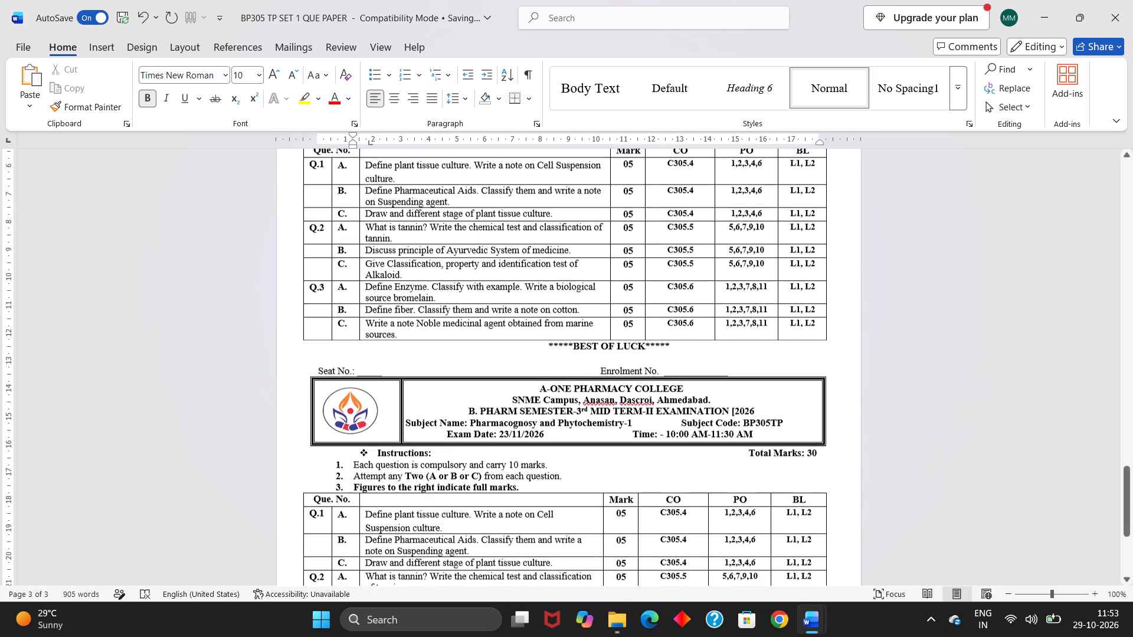
scroll(523, 397, down, 1)
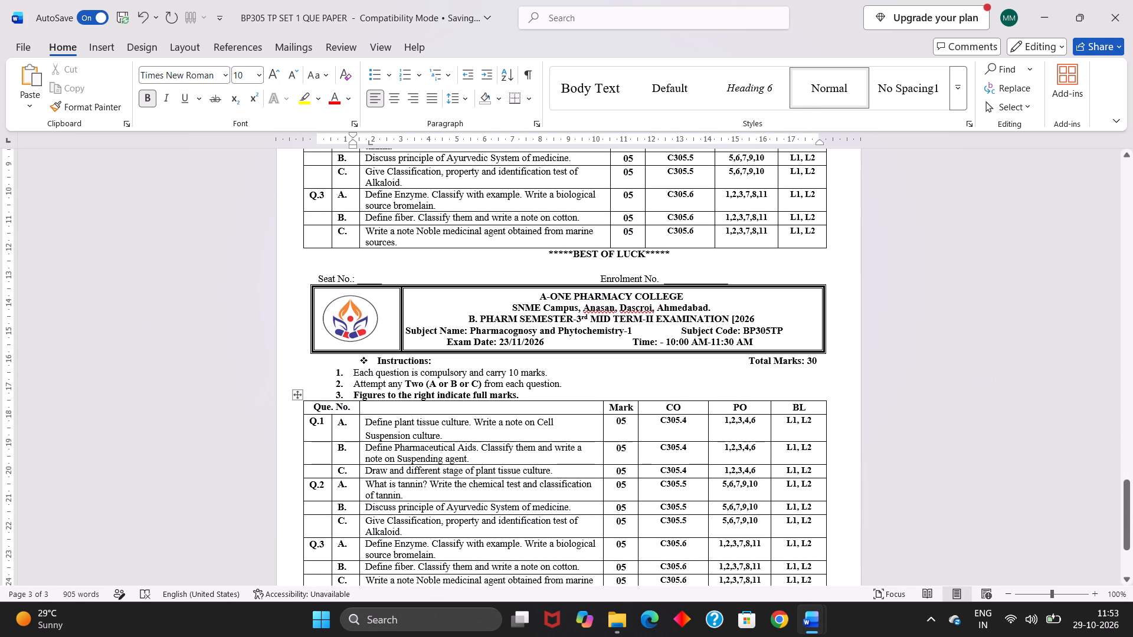
click(539, 396)
key(Return)
key(BackSpace)
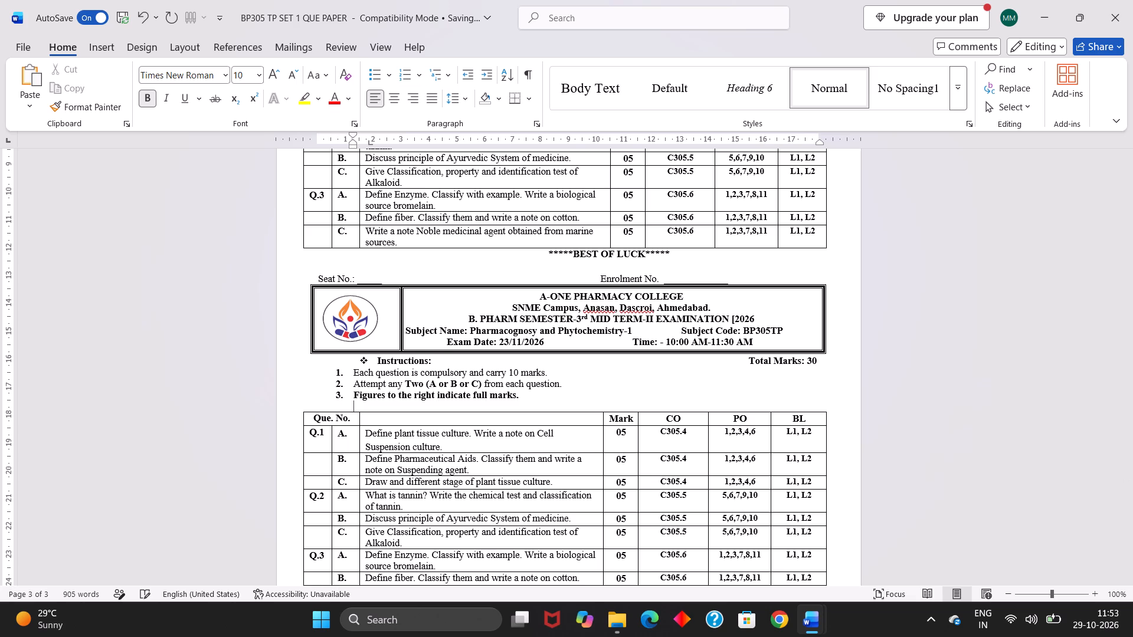
Increase the font size of all question texts, Q.1 A to Q.3 C, in the first copy's table on page 3 to 11.
scroll(539, 396, down, 1)
scroll(539, 396, up, 1)
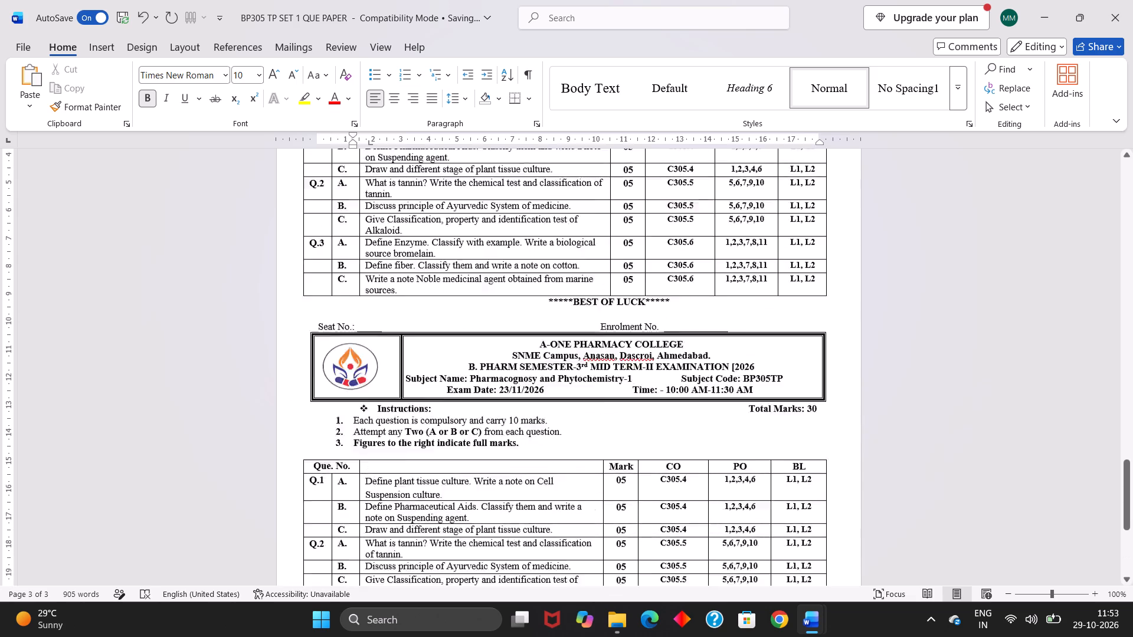
scroll(539, 396, up, 1)
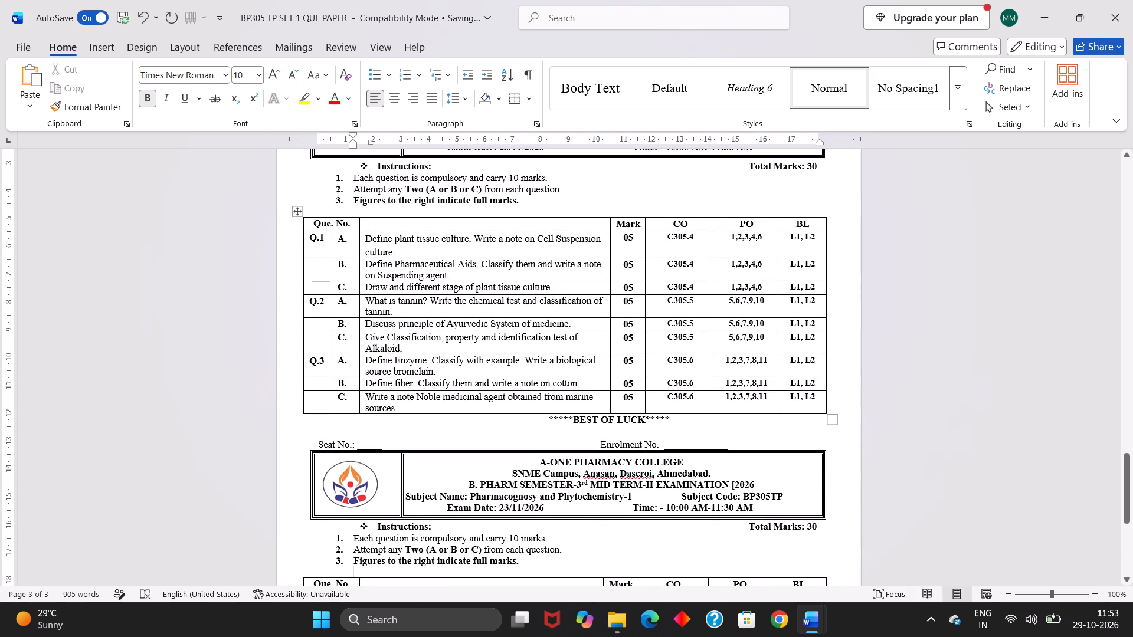
drag(366, 235, 415, 405)
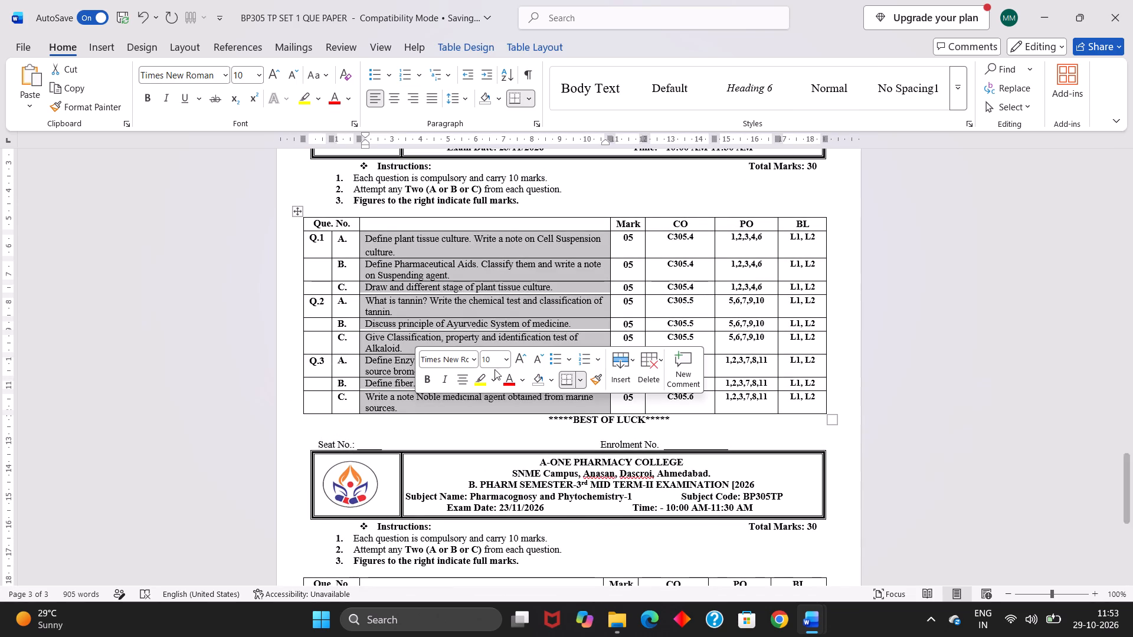
click(516, 363)
click(515, 311)
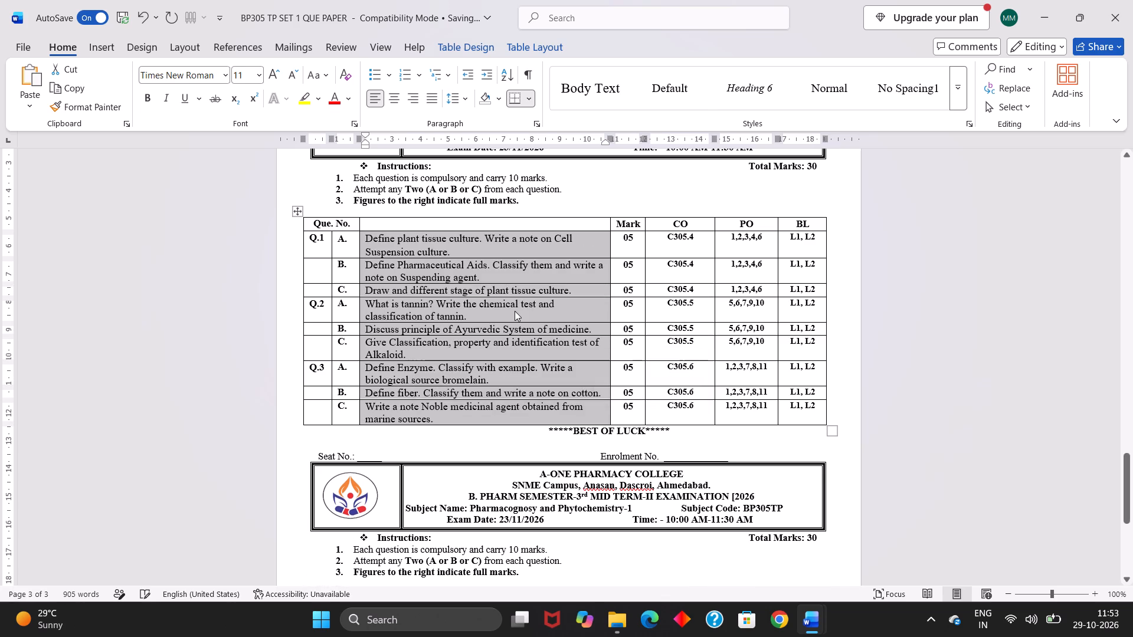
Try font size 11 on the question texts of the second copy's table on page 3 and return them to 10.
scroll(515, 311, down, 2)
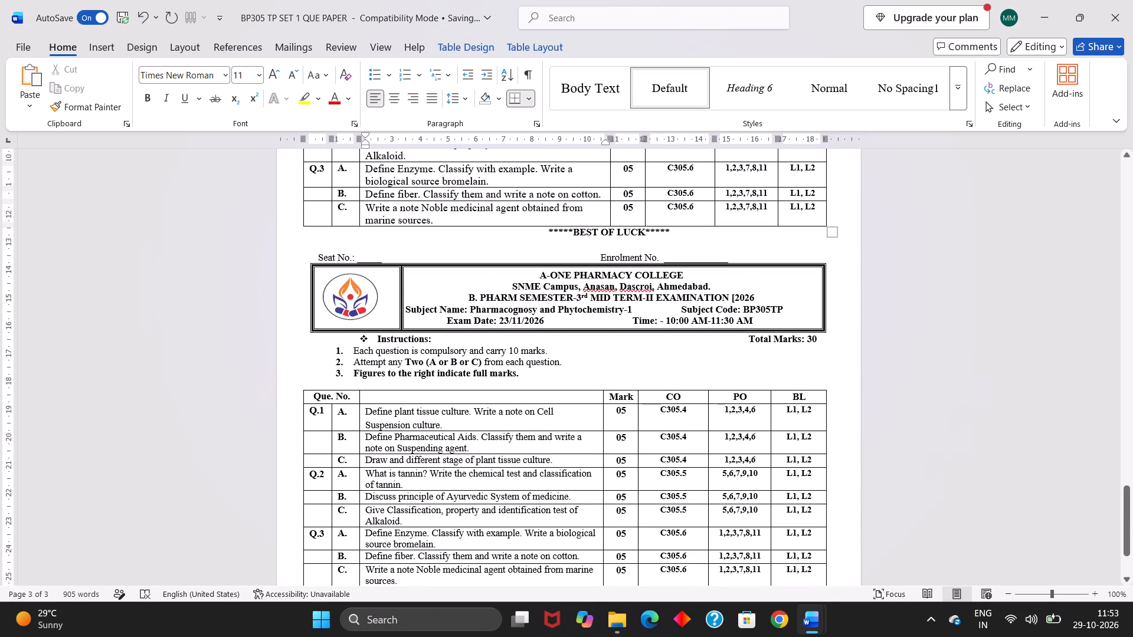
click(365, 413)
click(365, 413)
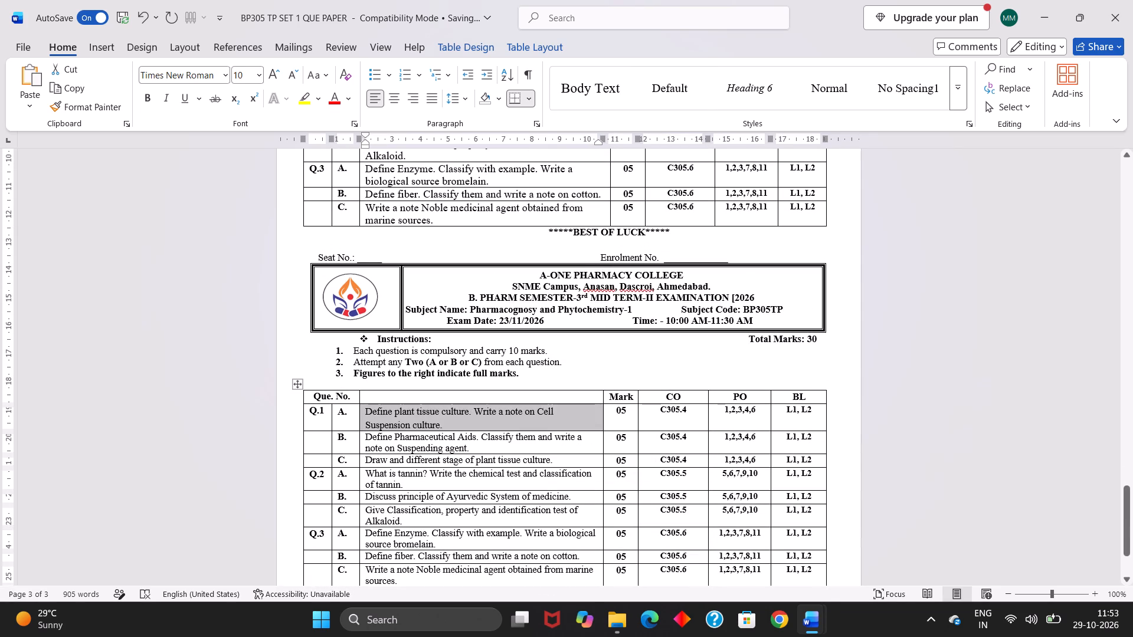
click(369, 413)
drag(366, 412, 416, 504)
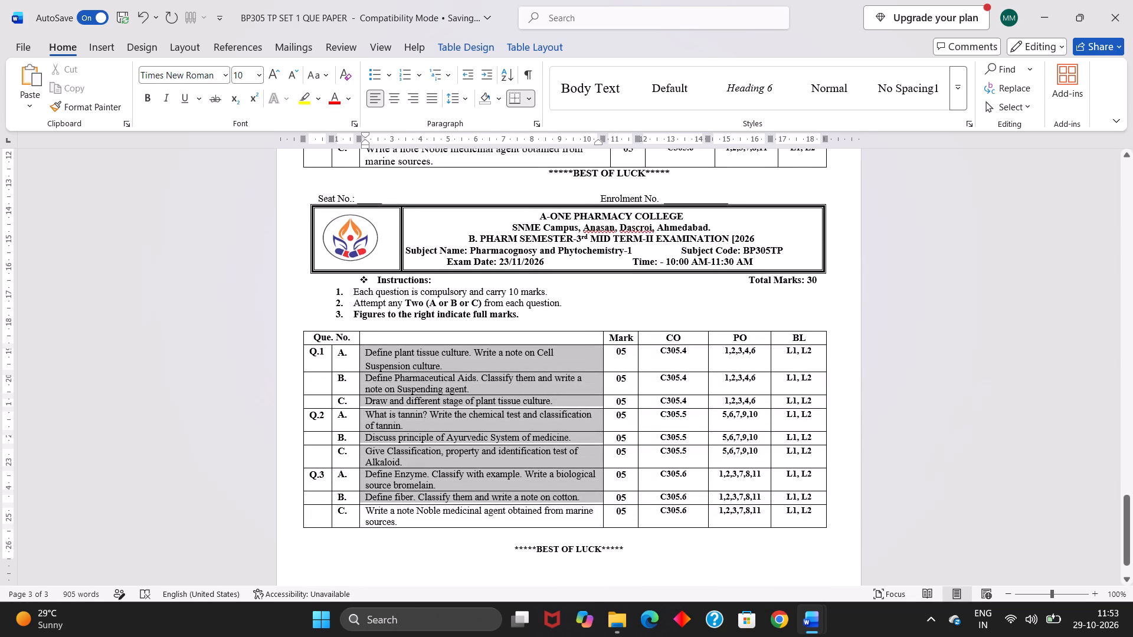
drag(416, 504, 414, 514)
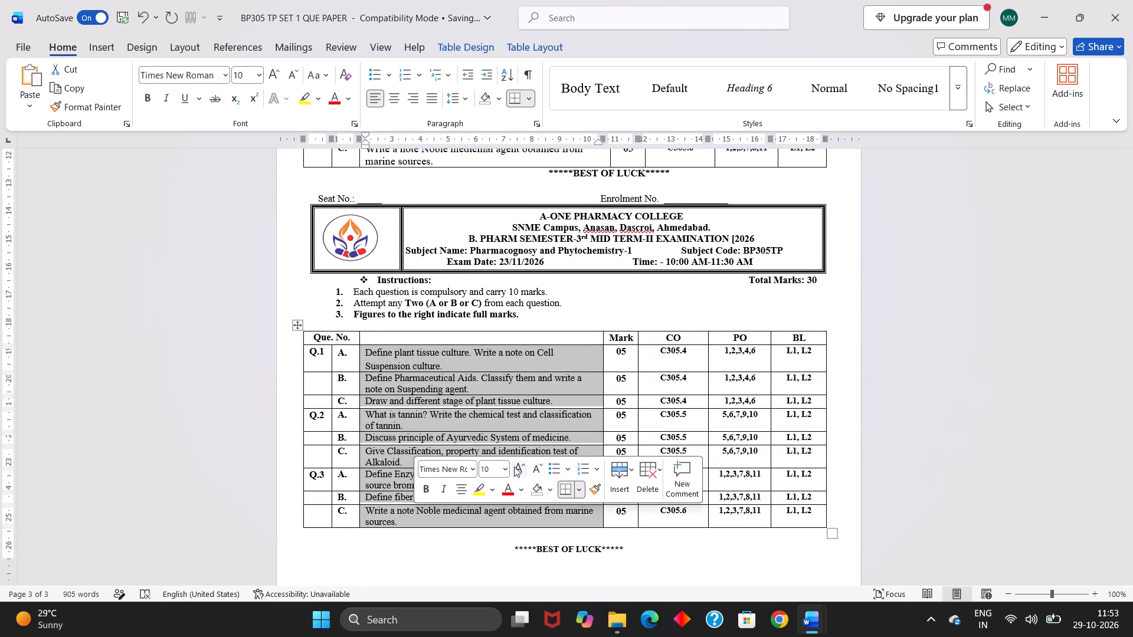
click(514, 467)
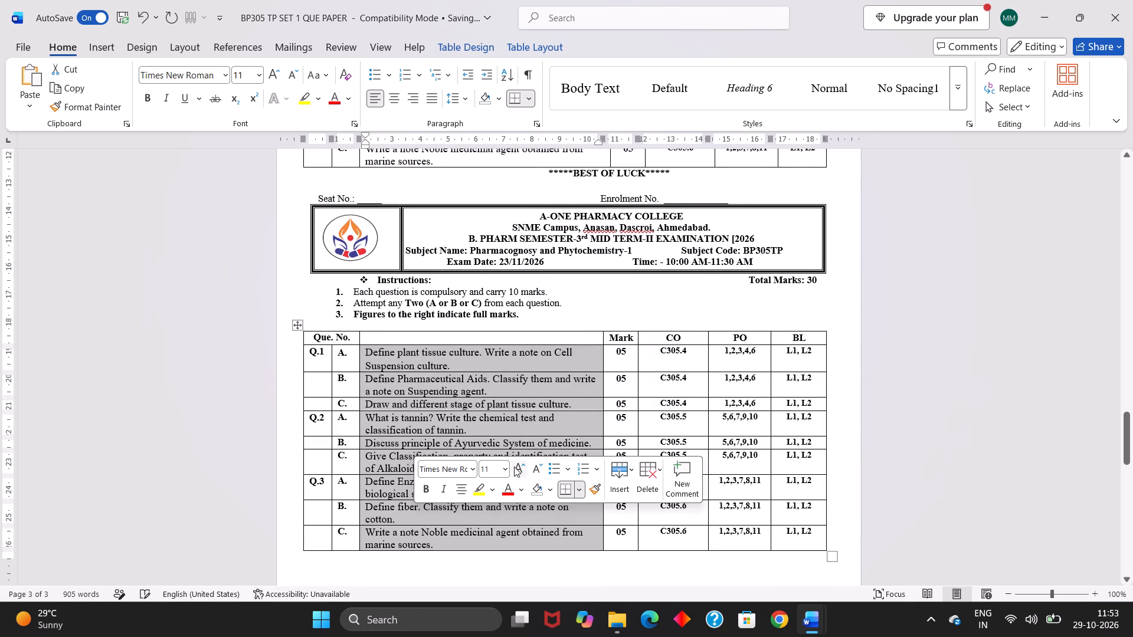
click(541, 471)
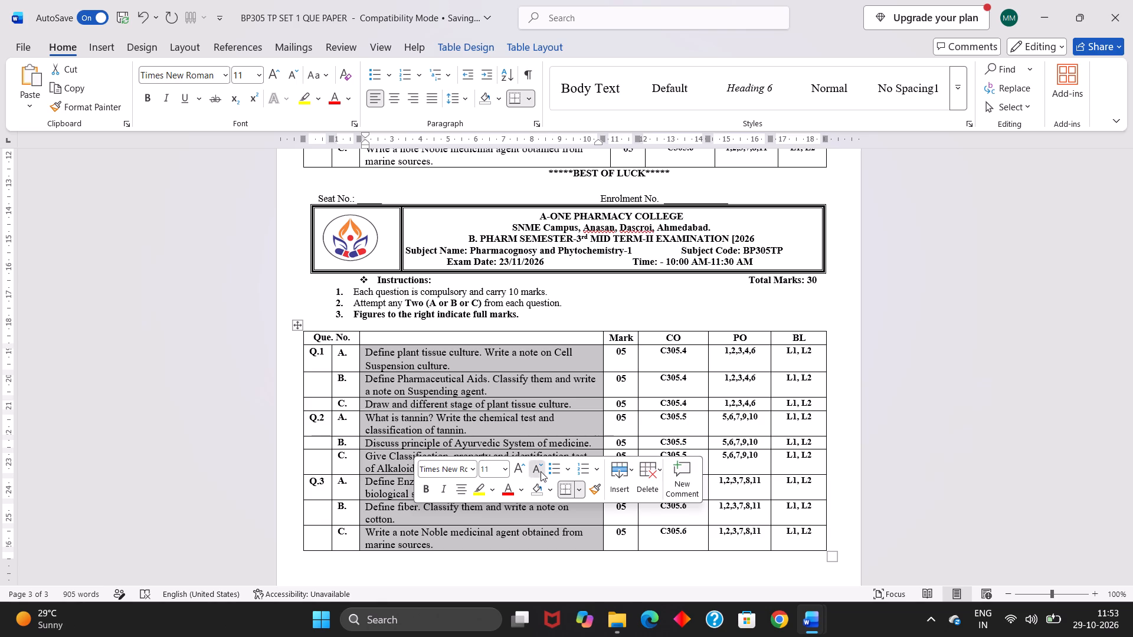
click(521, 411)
Review the layout of the Set 1 paper, comparing the full question paper on page 1 with both copies on page 3.
scroll(521, 411, down, 1)
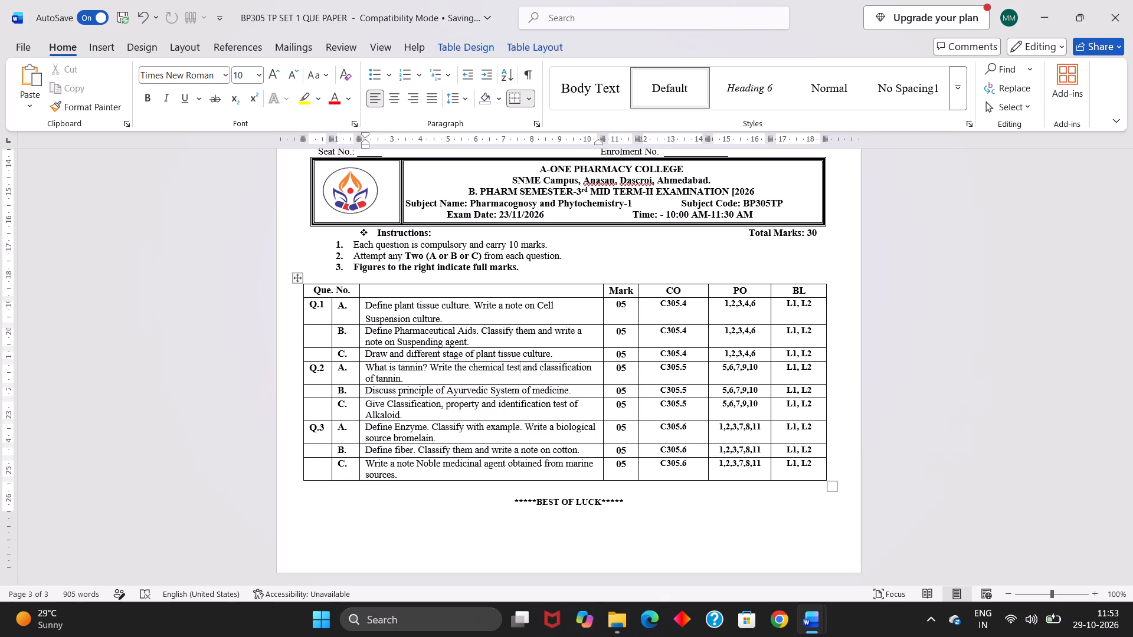
scroll(521, 411, up, 7)
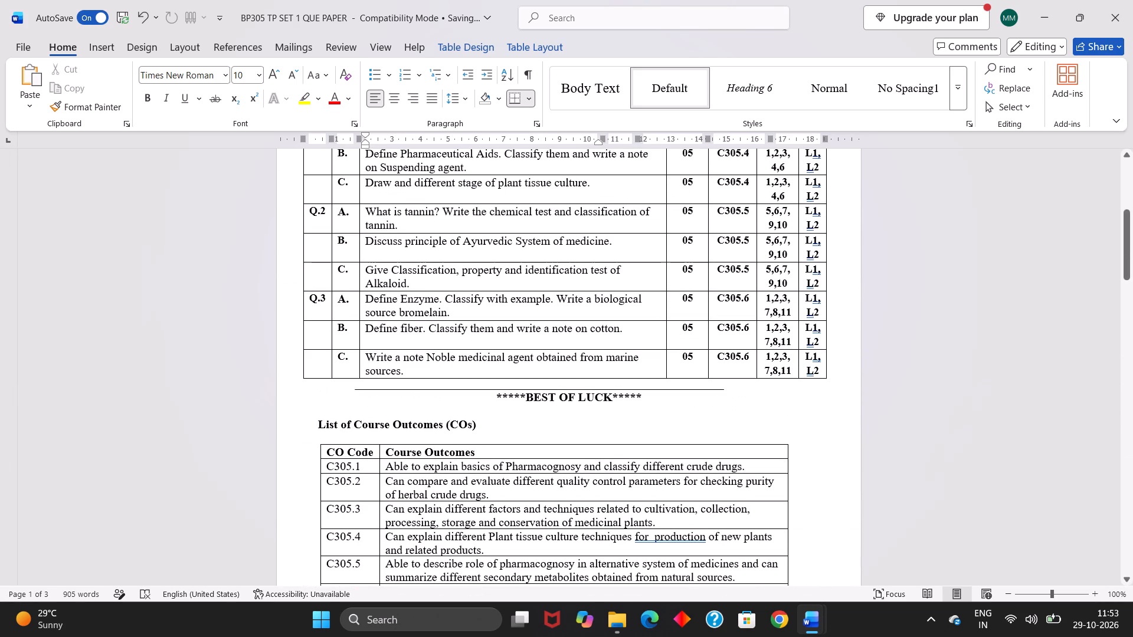
scroll(521, 411, up, 4)
scroll(521, 411, down, 2)
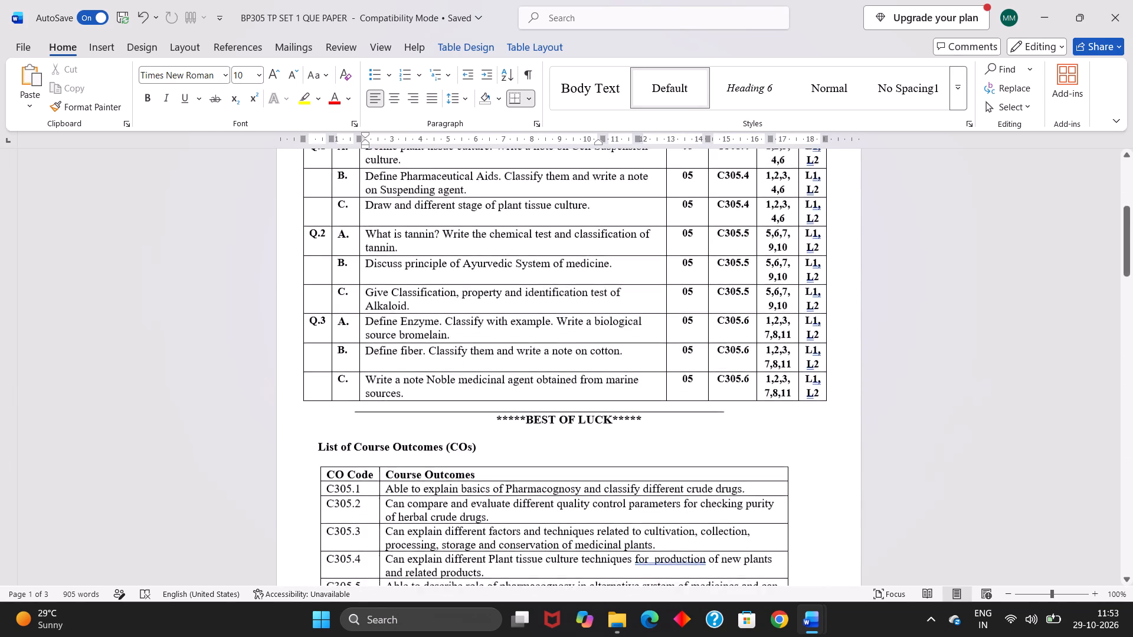
scroll(521, 411, down, 4)
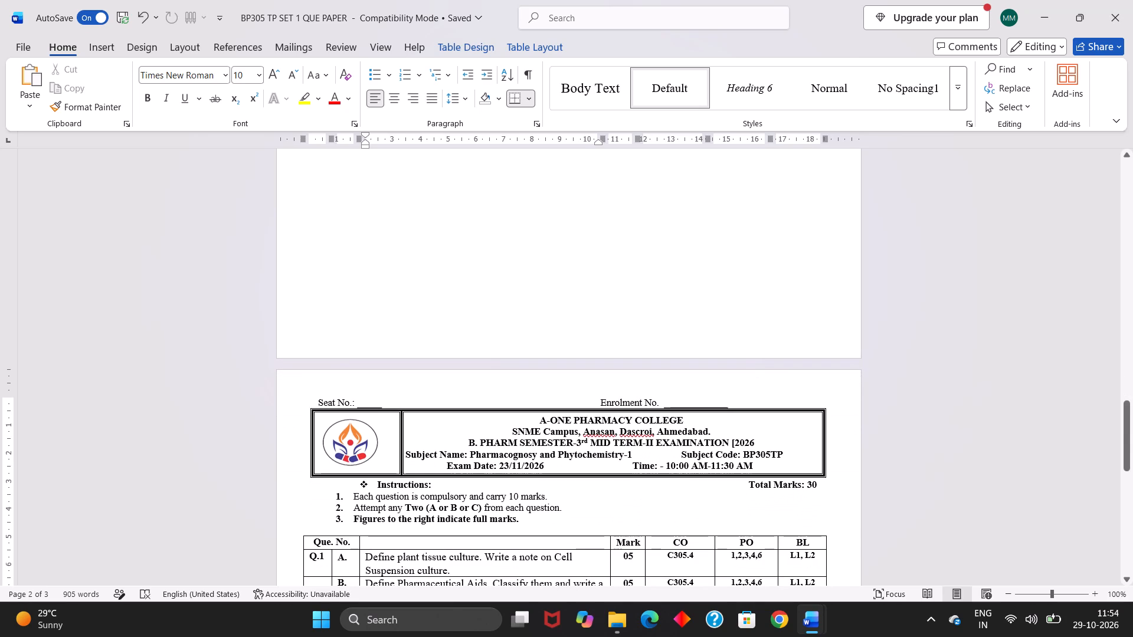
scroll(521, 411, down, 1)
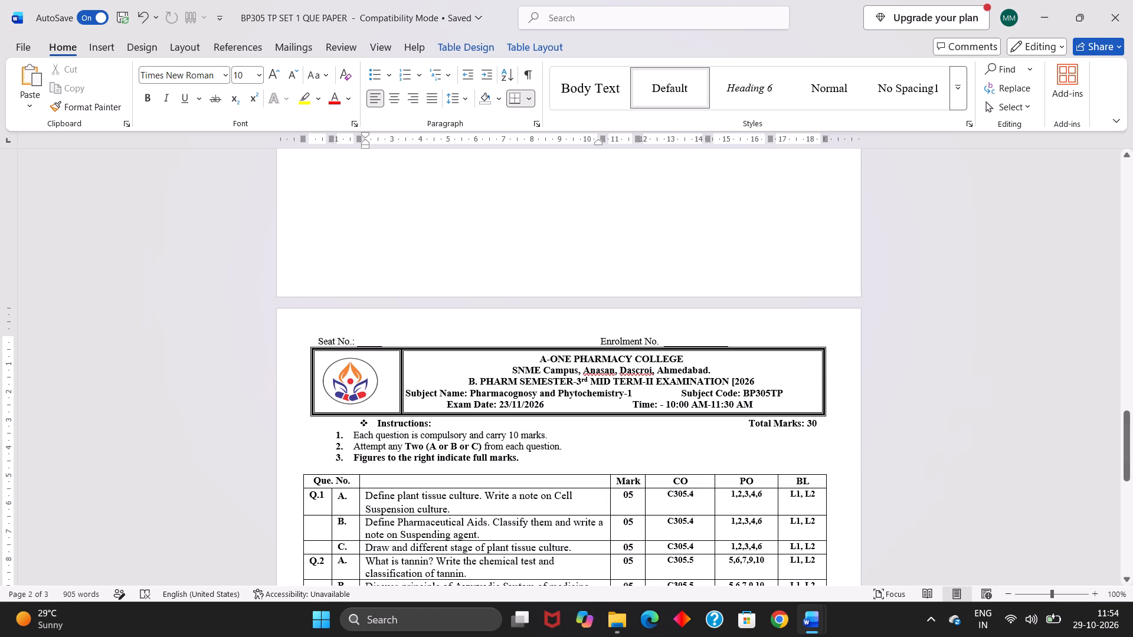
scroll(440, 373, down, 2)
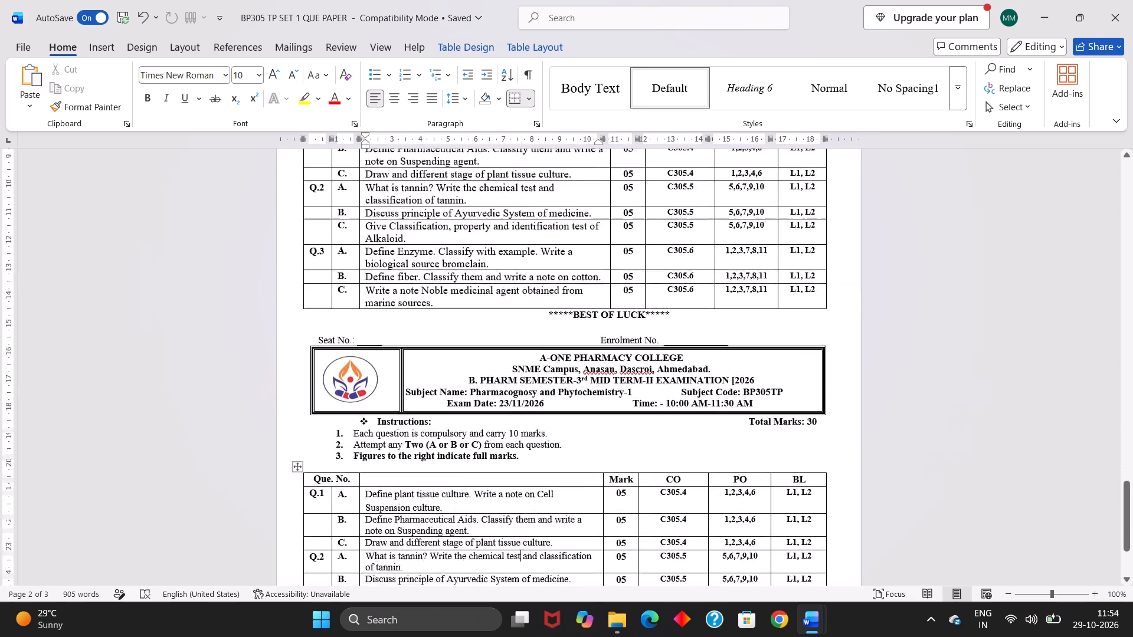
scroll(440, 373, down, 2)
scroll(440, 373, up, 9)
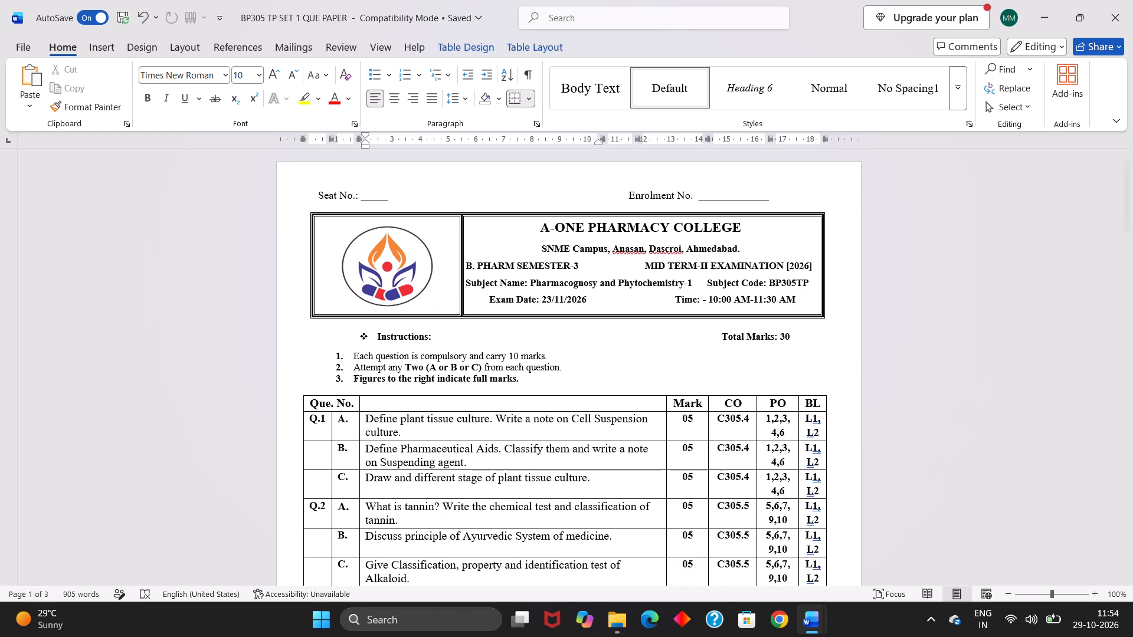
scroll(440, 373, up, 1)
scroll(542, 306, down, 3)
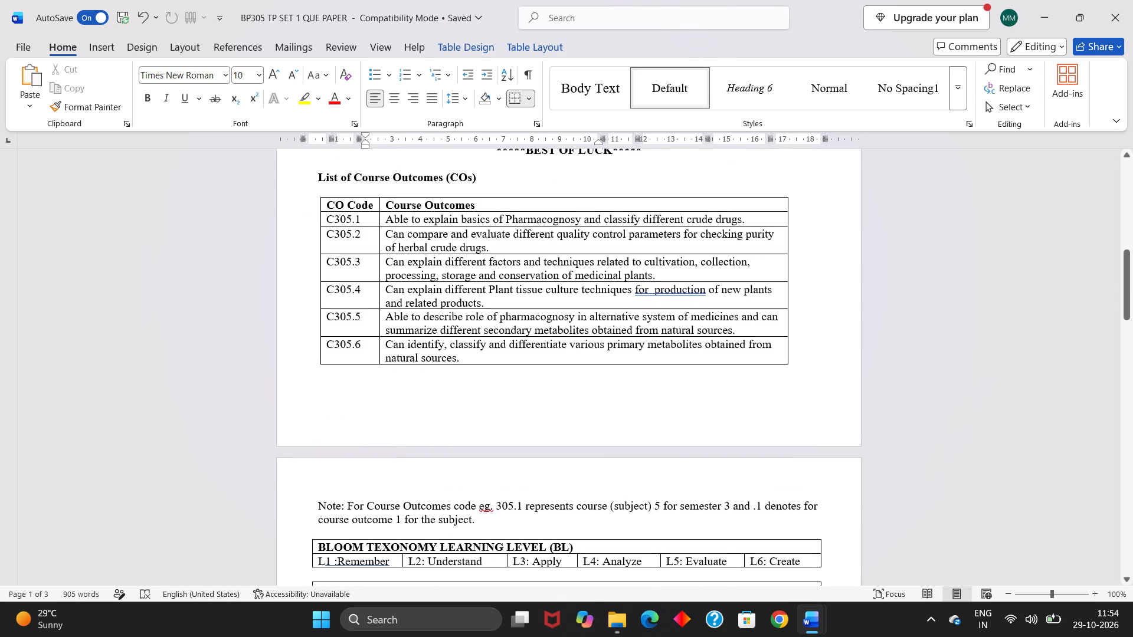
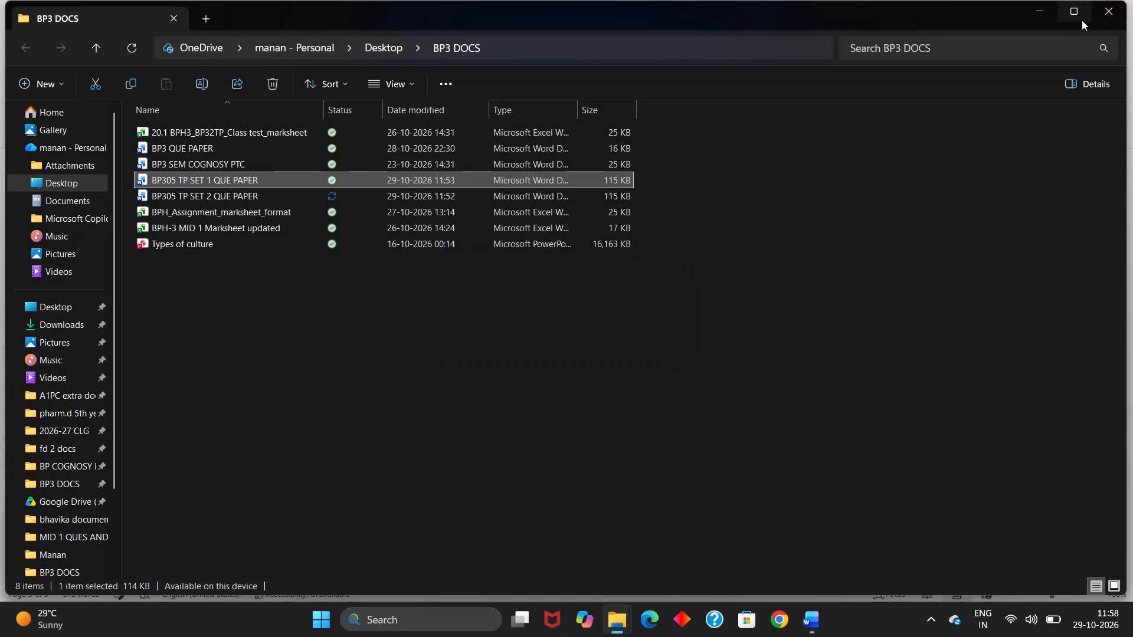
Close the BP305 TP Set 1 question paper and the leftover BP3 DOCS and BP COGNOSY DOCS folder windows.
click(1110, 8)
click(1110, 8)
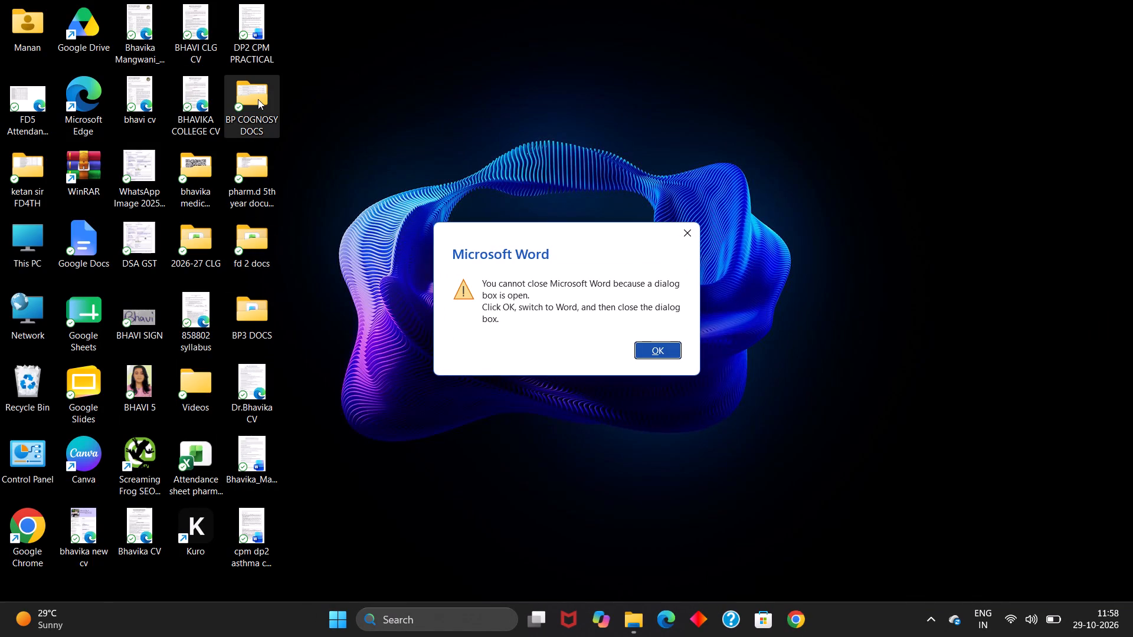
click(255, 94)
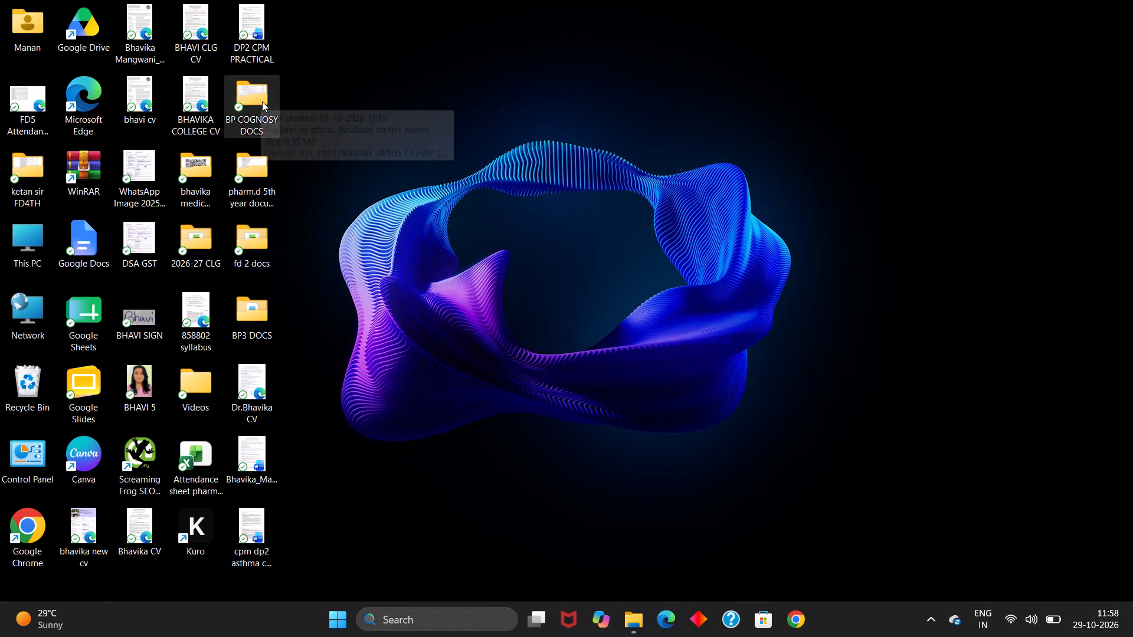
click(262, 101)
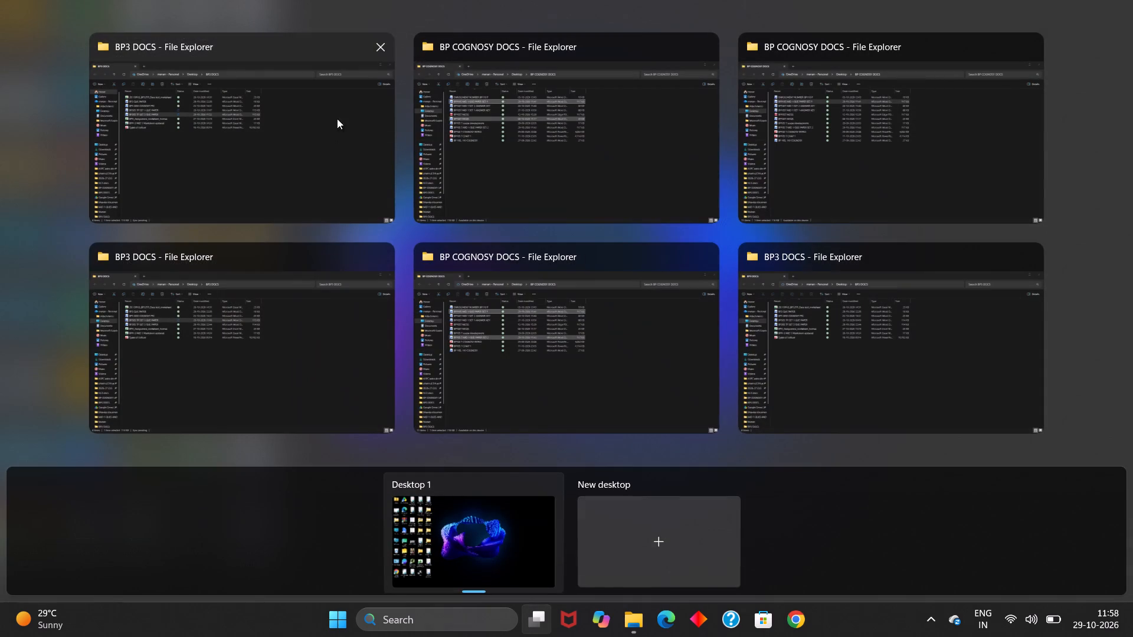
click(388, 40)
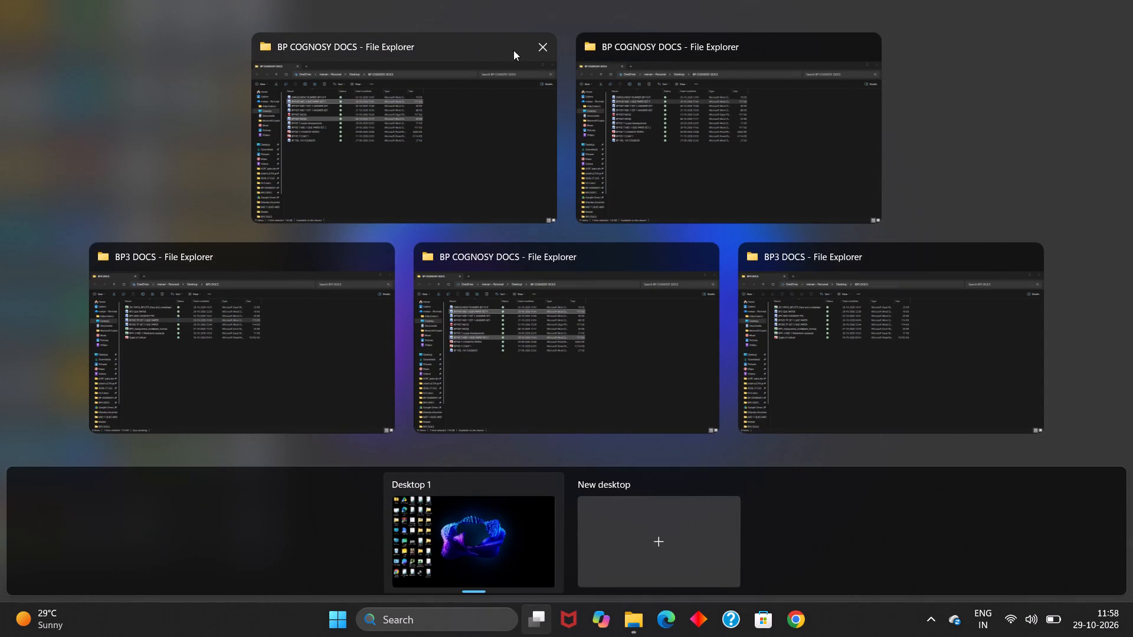
drag(561, 46, 552, 46)
click(552, 46)
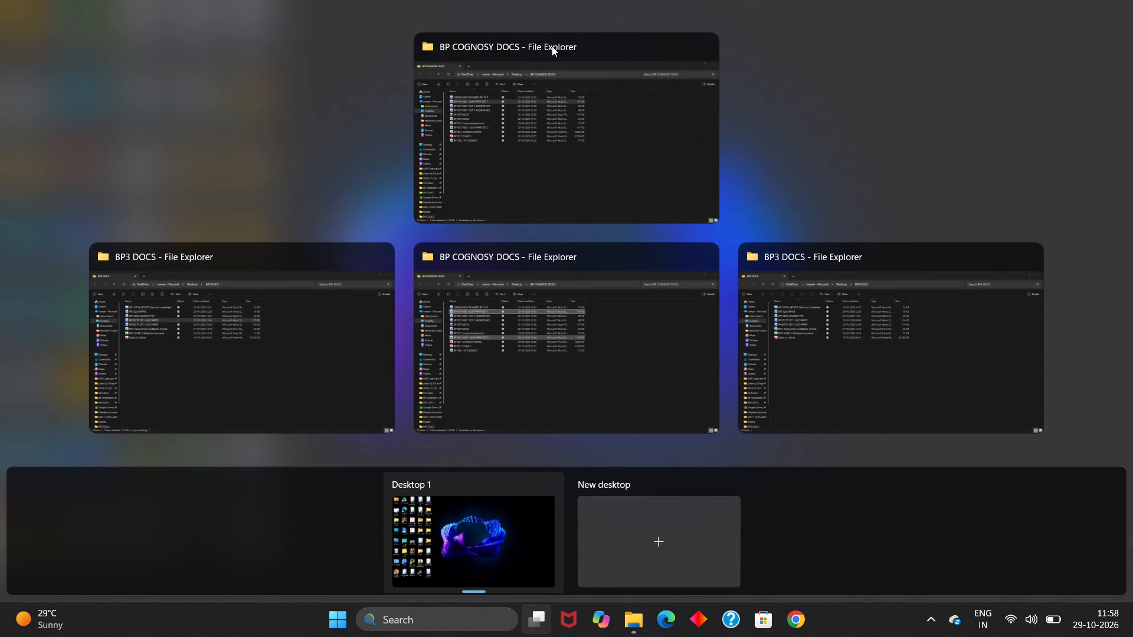
Open the BPP105 MID 1 QUE PAPER SET 1 document from the BP COGNOSY DOCS folder on the desktop.
double_click(257, 84)
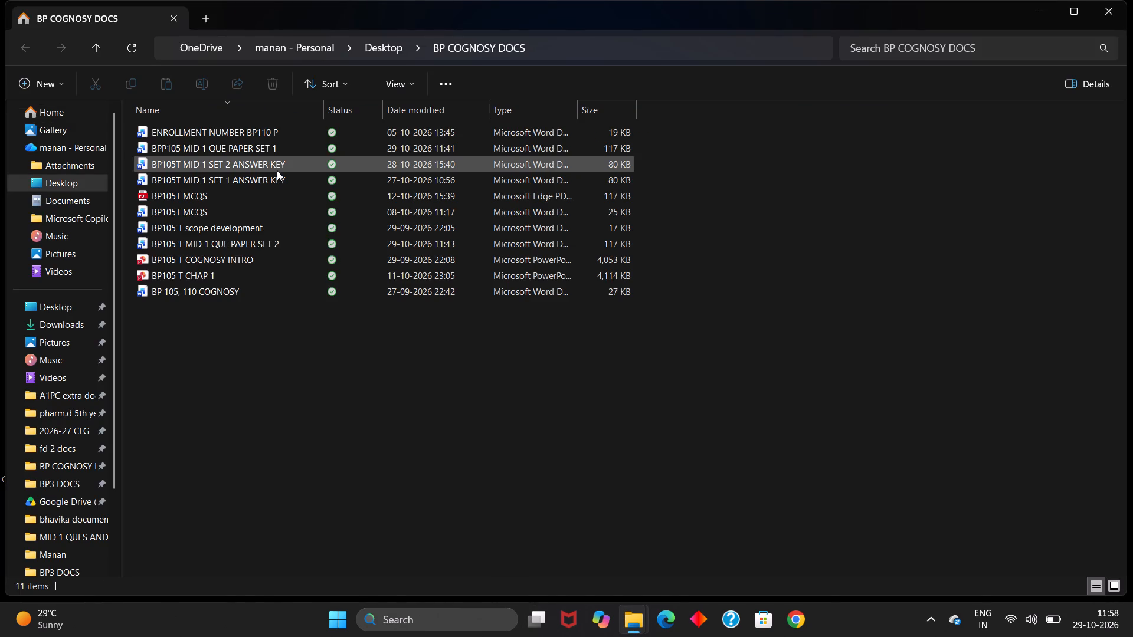
double_click(273, 153)
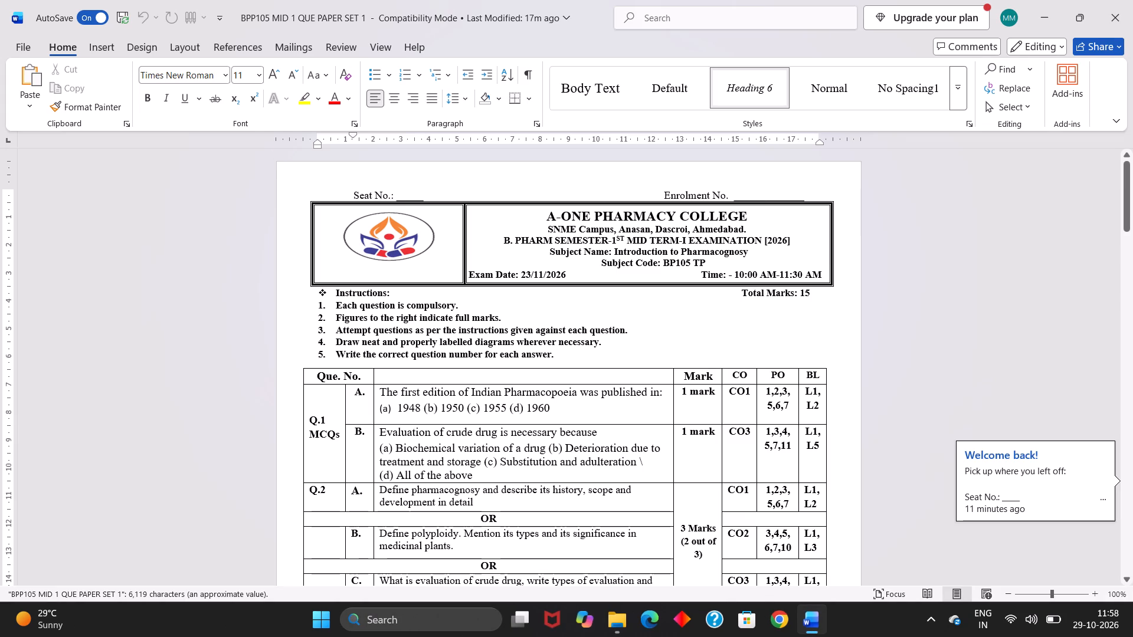
Print one copy of all pages of the BPP105 Set 1 question paper on the Hewlett-Packard LaserJet.
scroll(514, 337, down, 5)
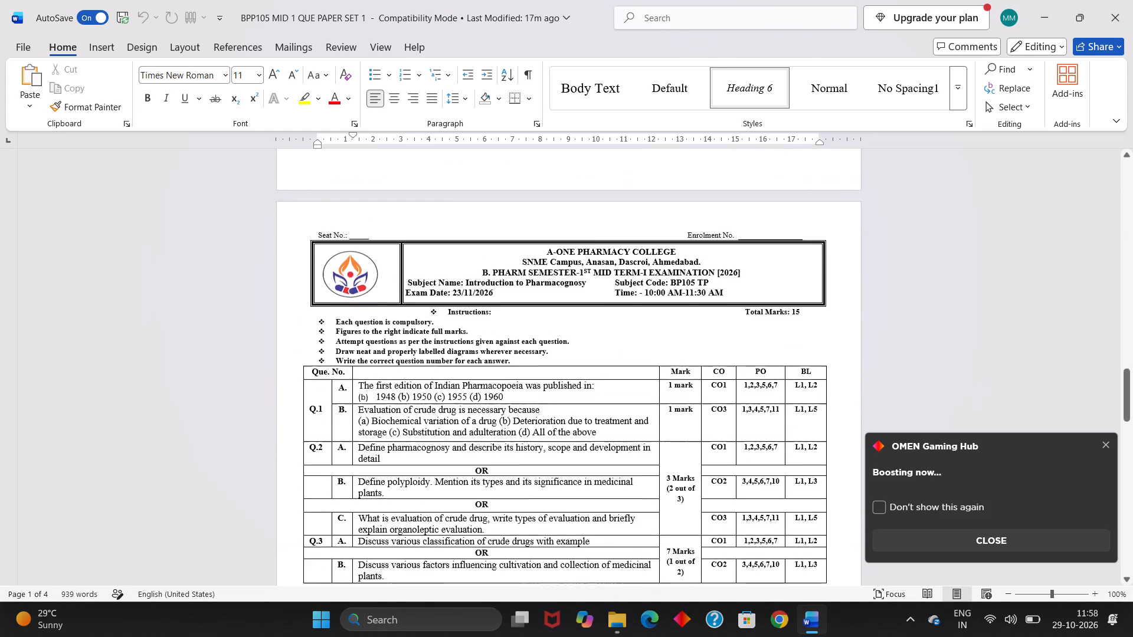
key(ctrl+p)
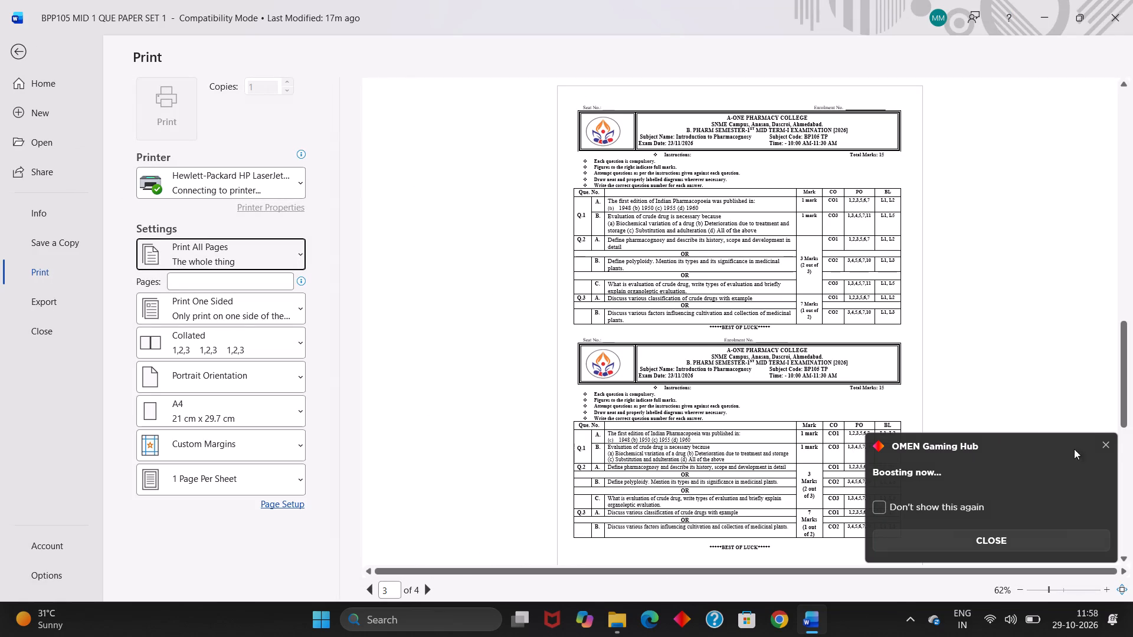
click(1099, 449)
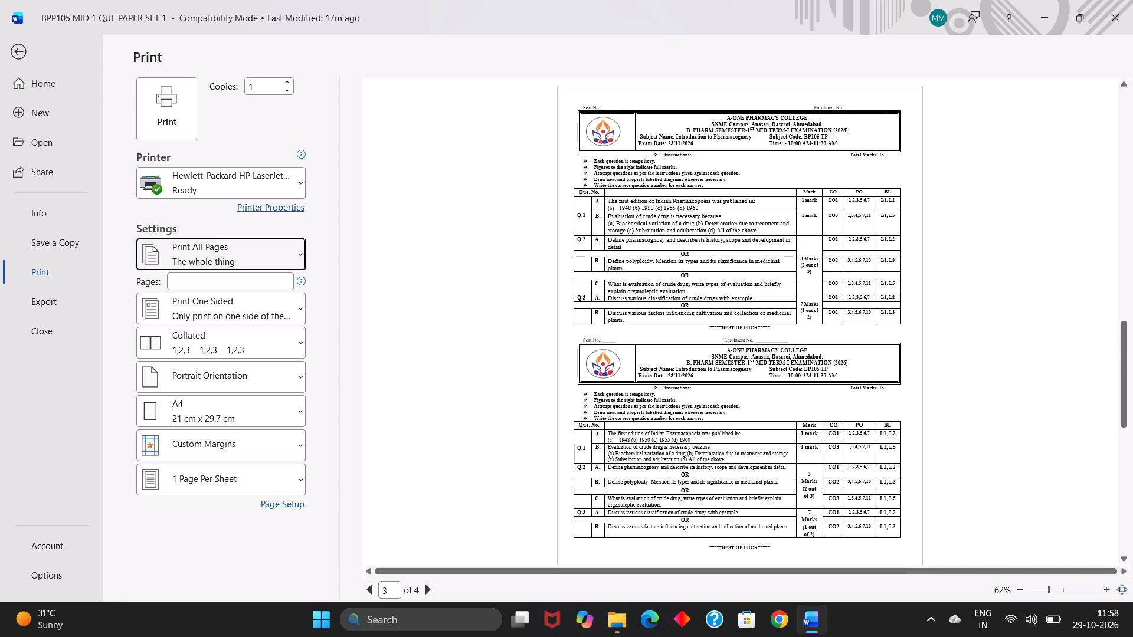
click(178, 102)
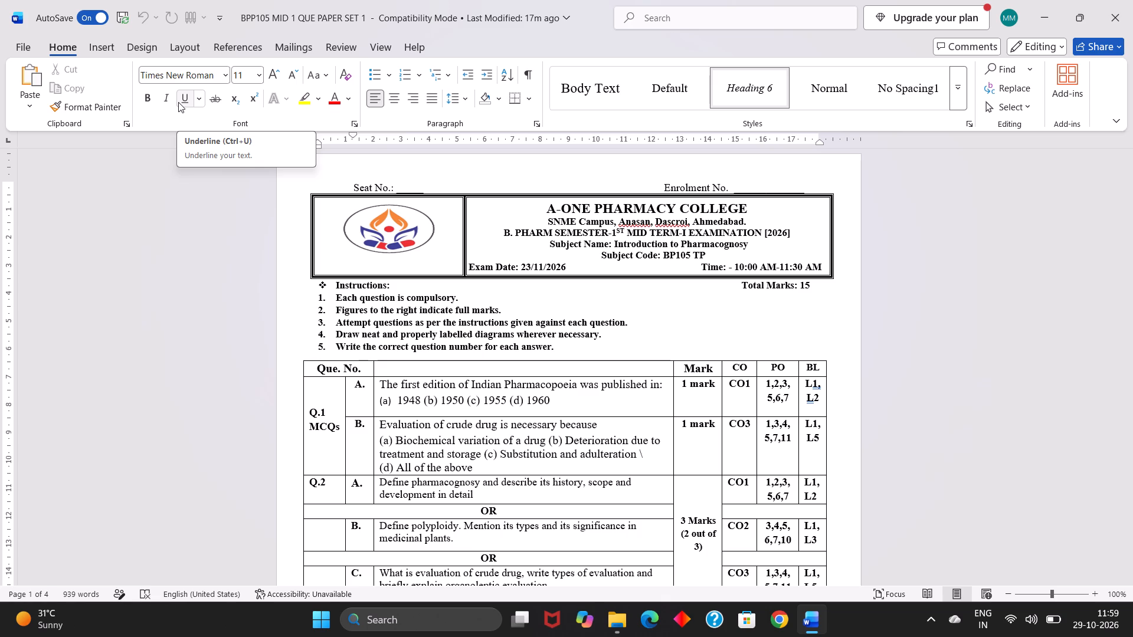
Print one copy of only page 3, the two-copy question sheet, using the Print Current Page setting.
key(ctrl+p)
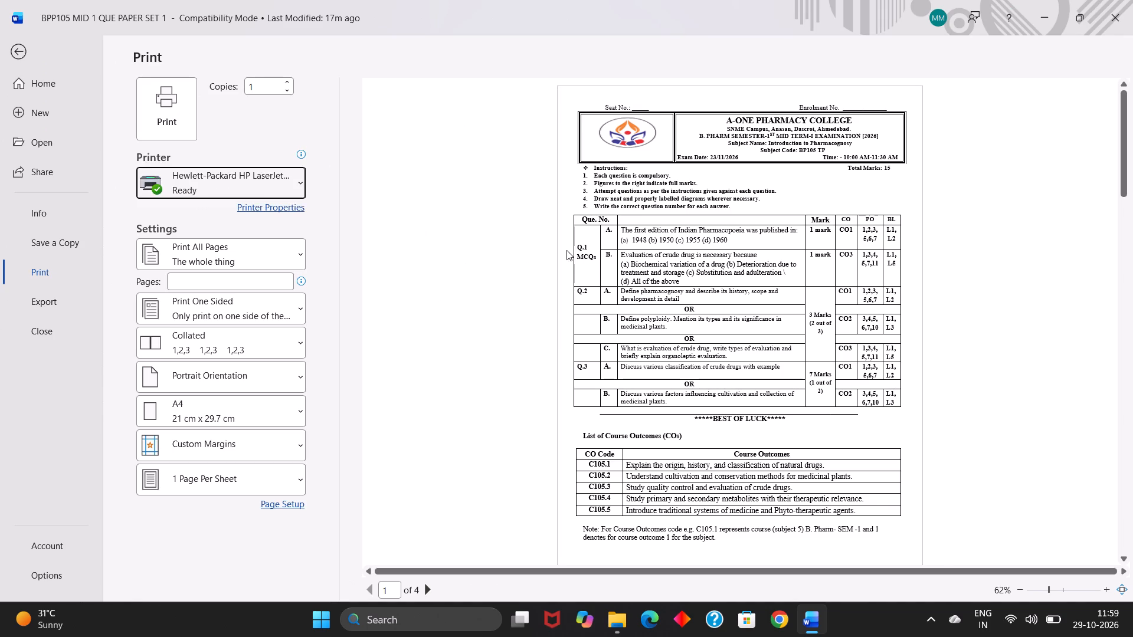
scroll(566, 250, down, 4)
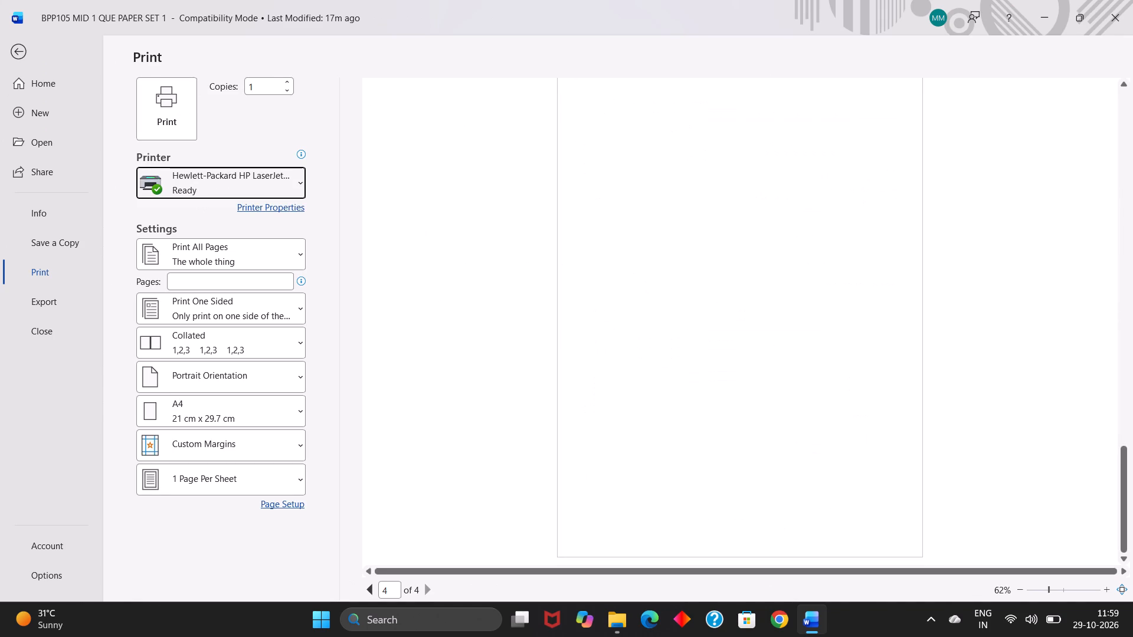
scroll(794, 309, down, 1)
scroll(794, 309, up, 1)
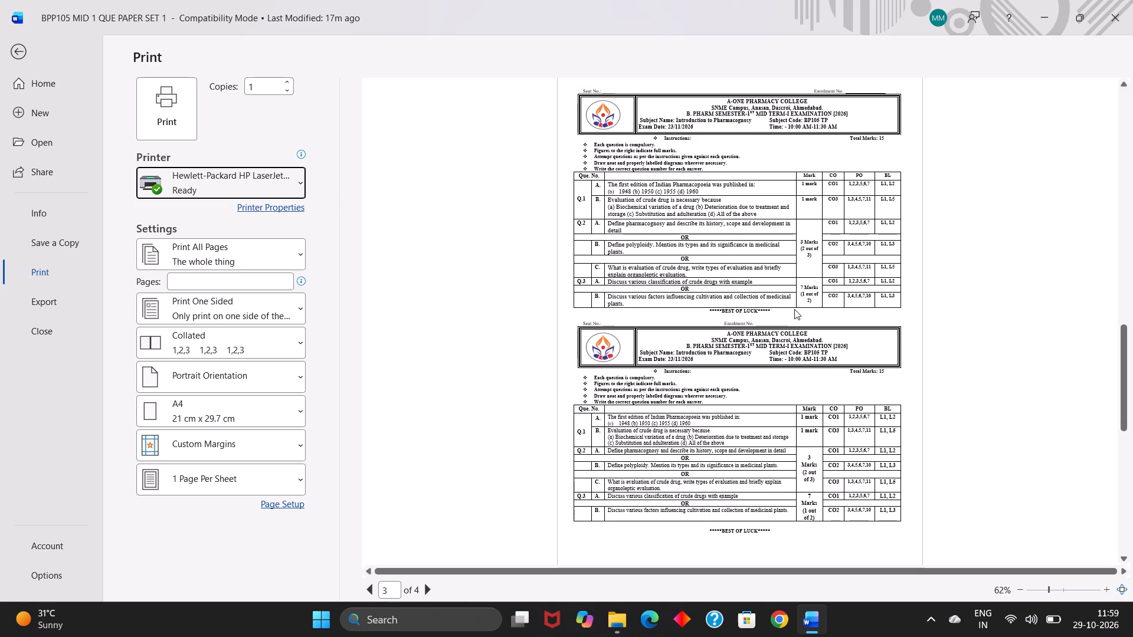
scroll(296, 259, down, 1)
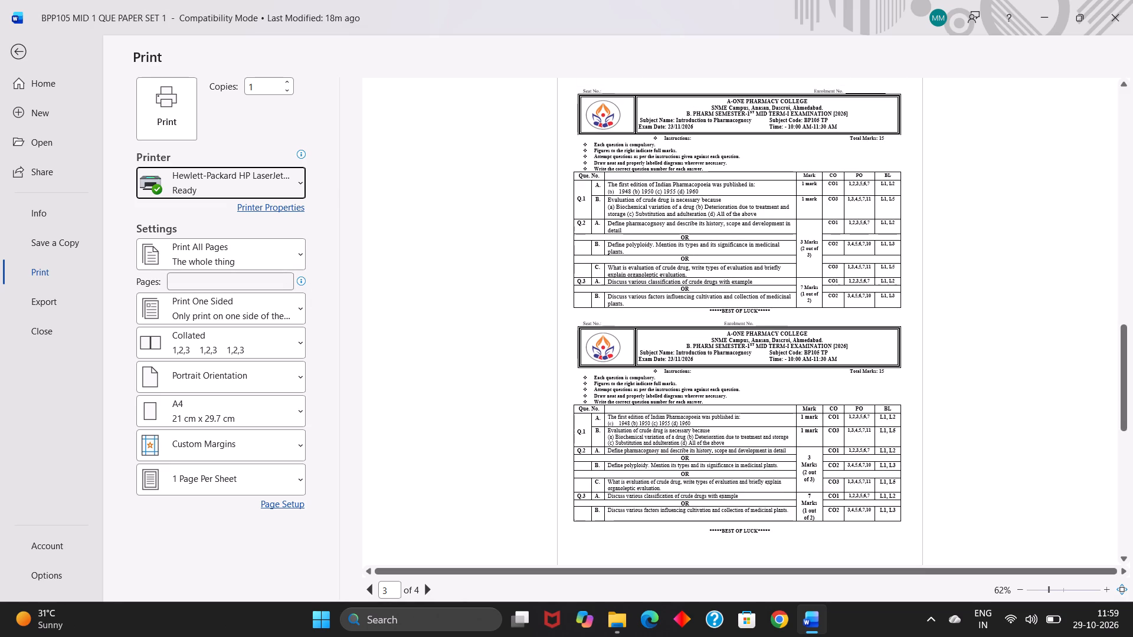
scroll(282, 274, down, 1)
click(301, 256)
click(259, 376)
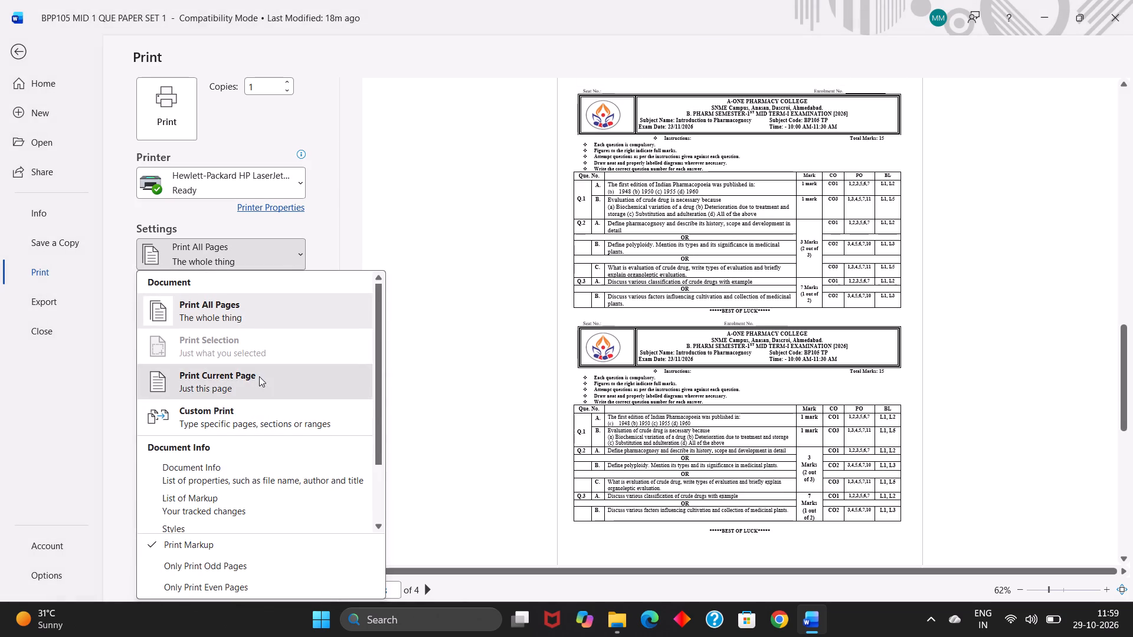
click(175, 93)
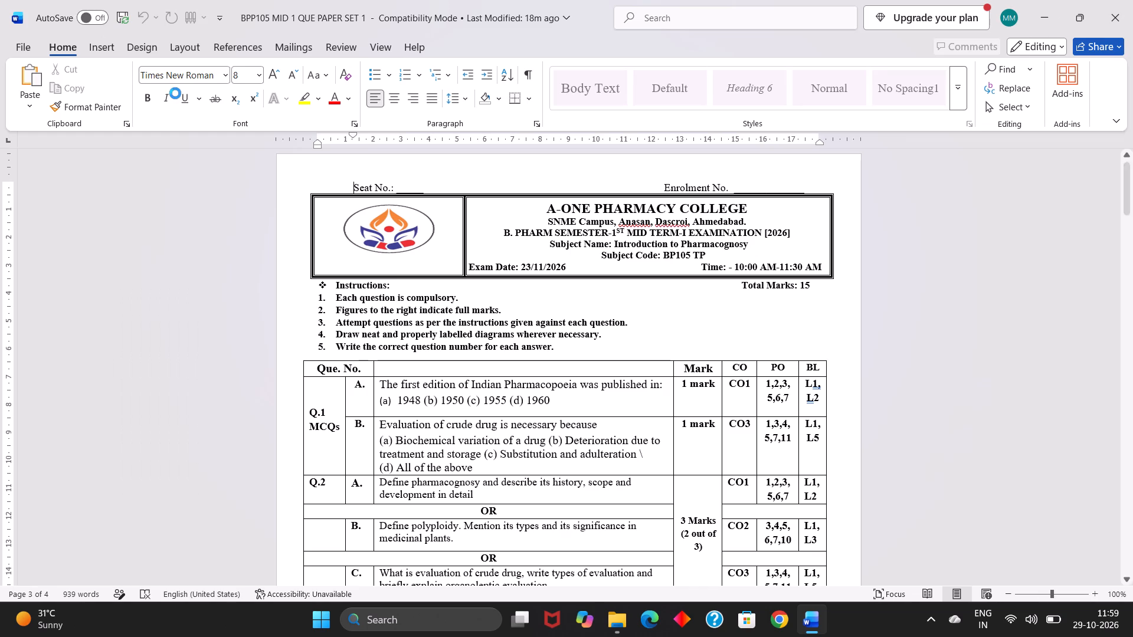
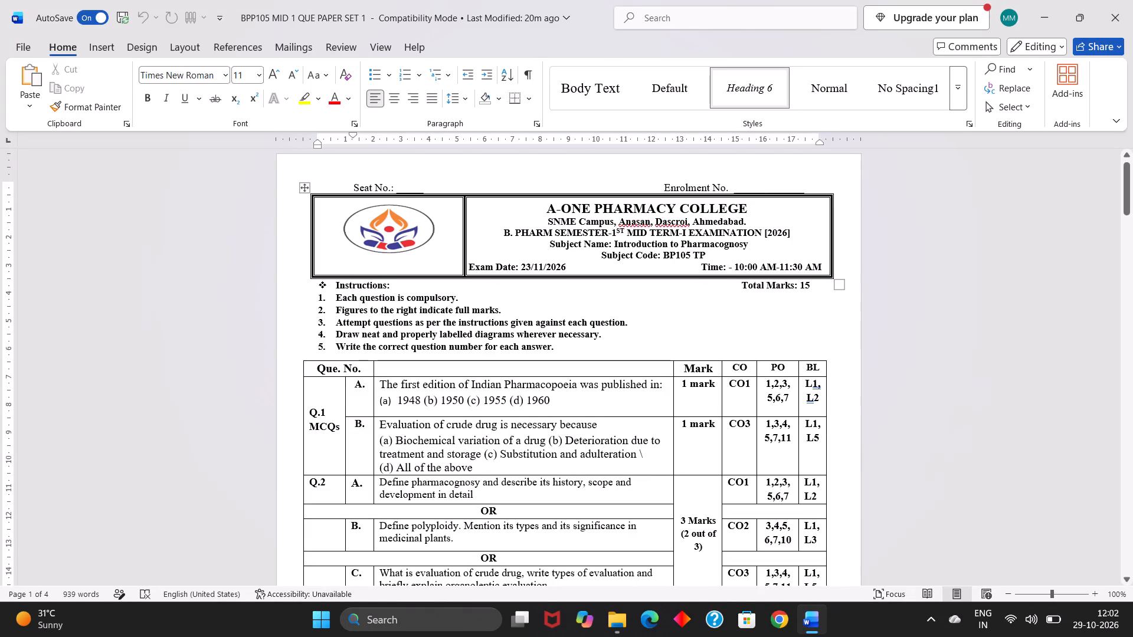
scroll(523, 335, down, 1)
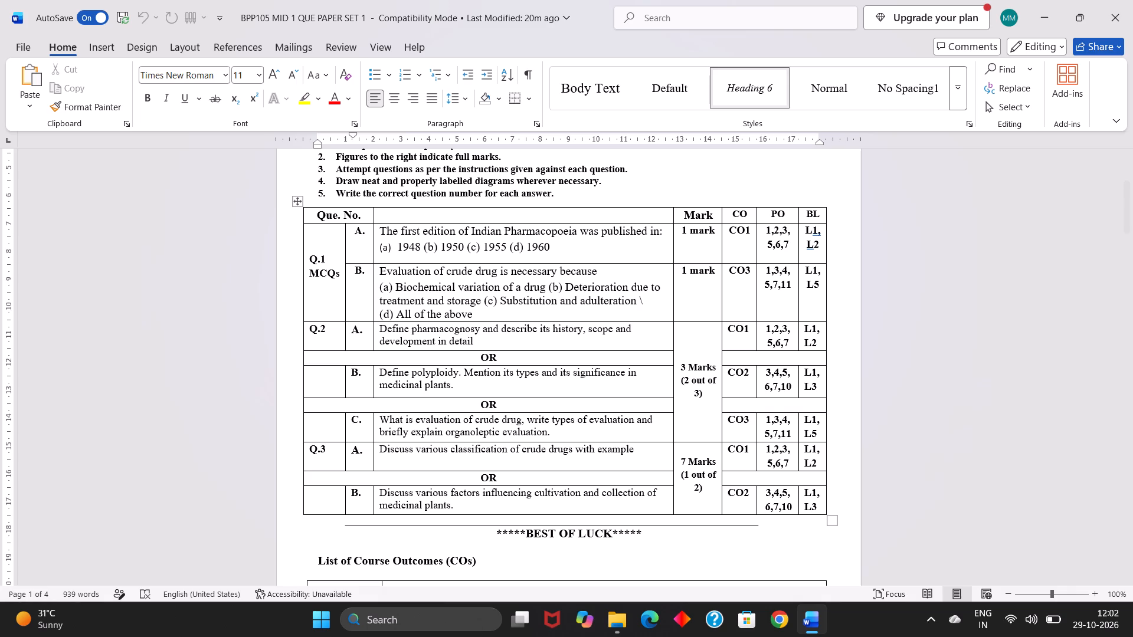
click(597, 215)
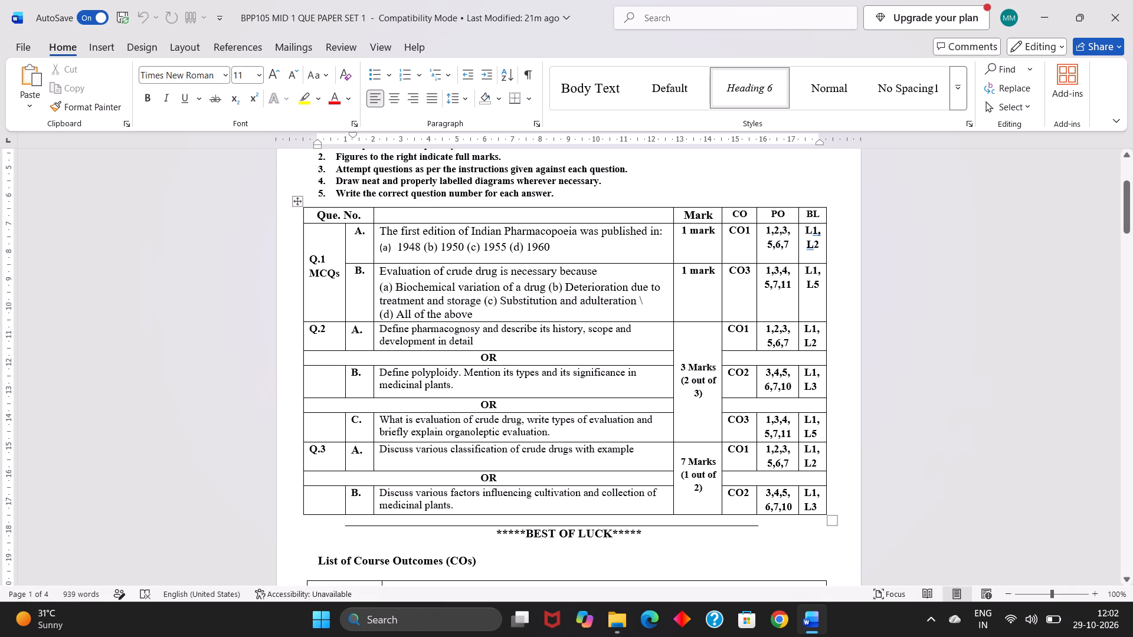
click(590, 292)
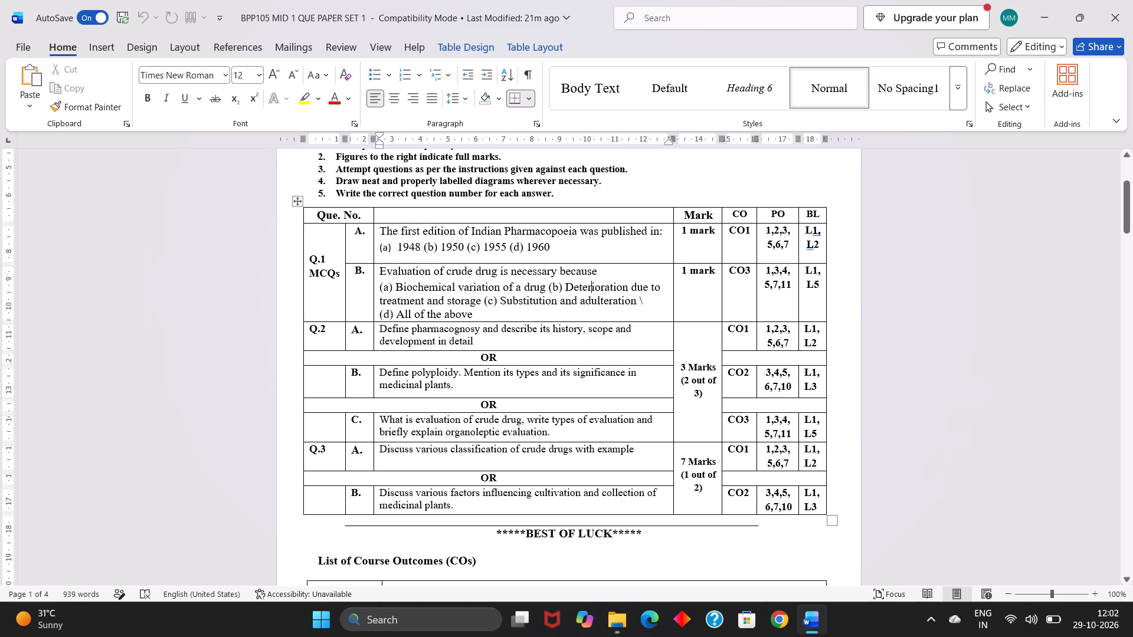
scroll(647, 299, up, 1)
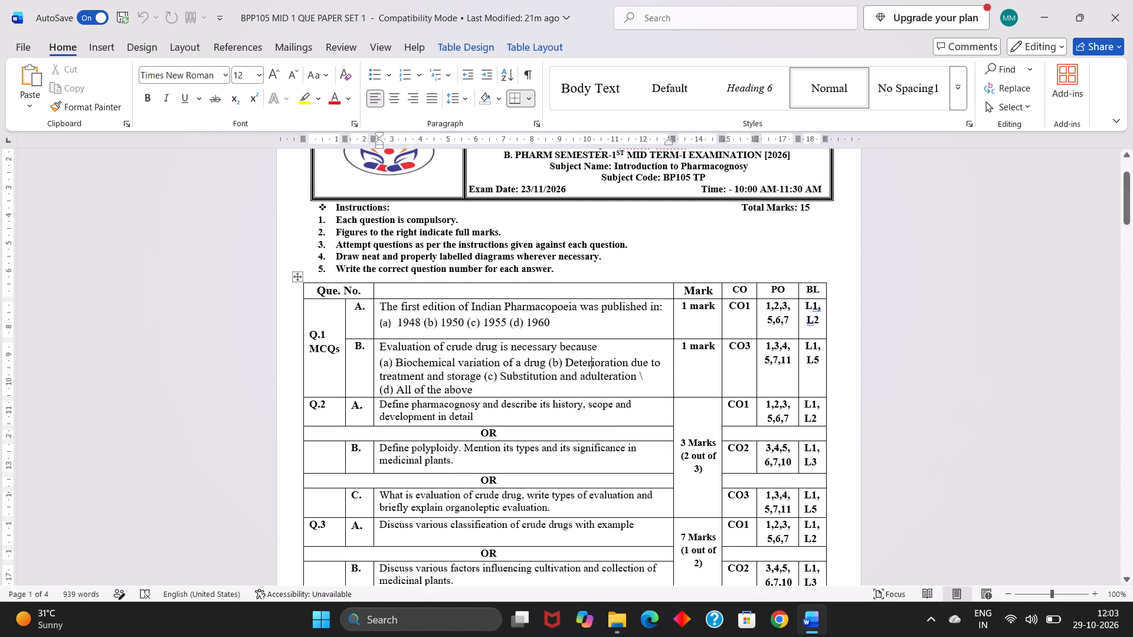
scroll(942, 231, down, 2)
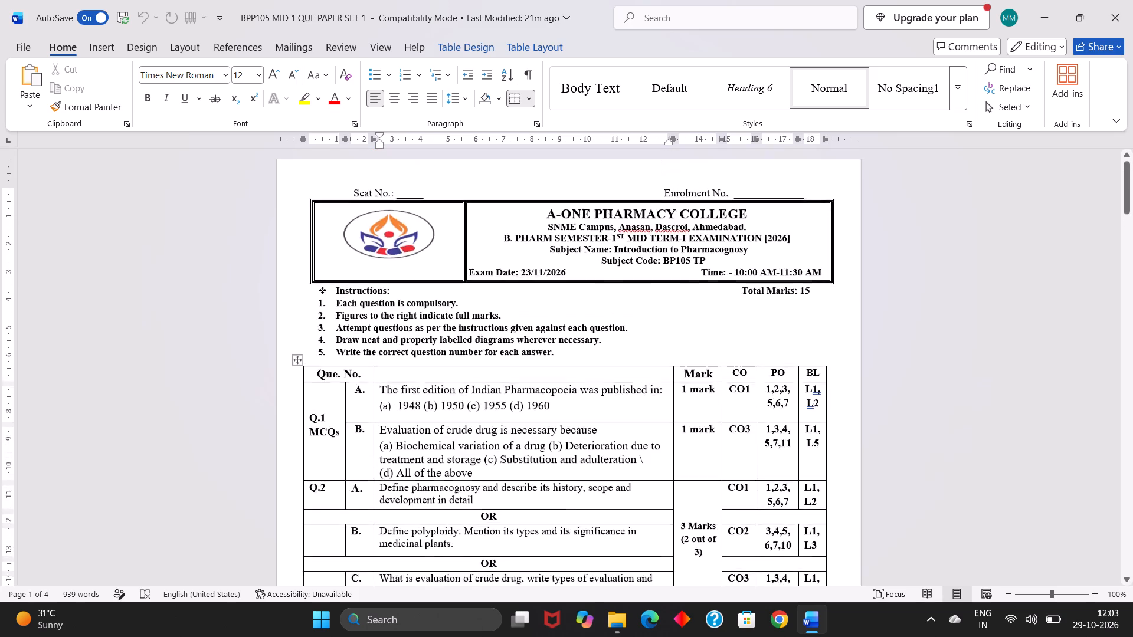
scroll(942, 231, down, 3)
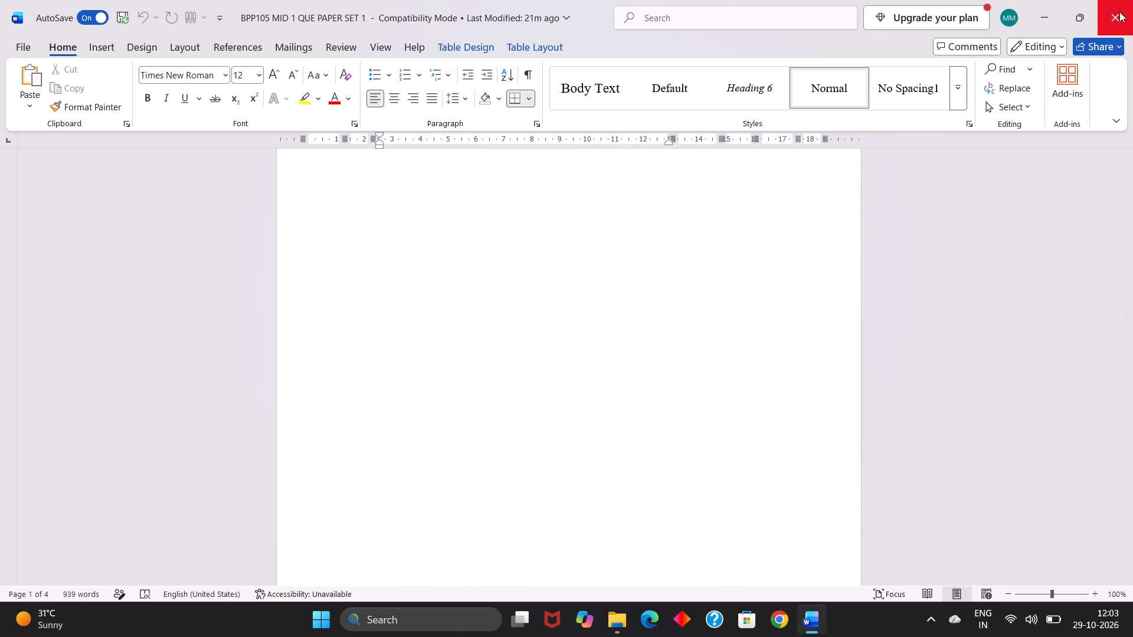
Close the BPP105 Set 1 paper and open BP105 T MID 1 QUE PAPER SET 2 from the BP COGNOSY DOCS folder.
click(1119, 12)
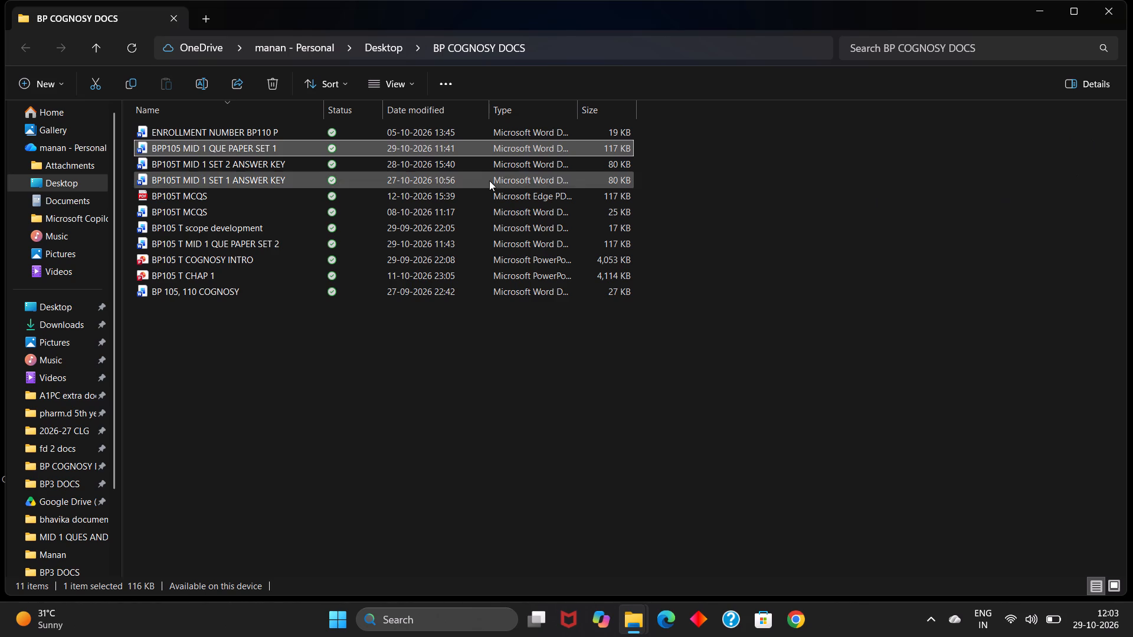
double_click(291, 246)
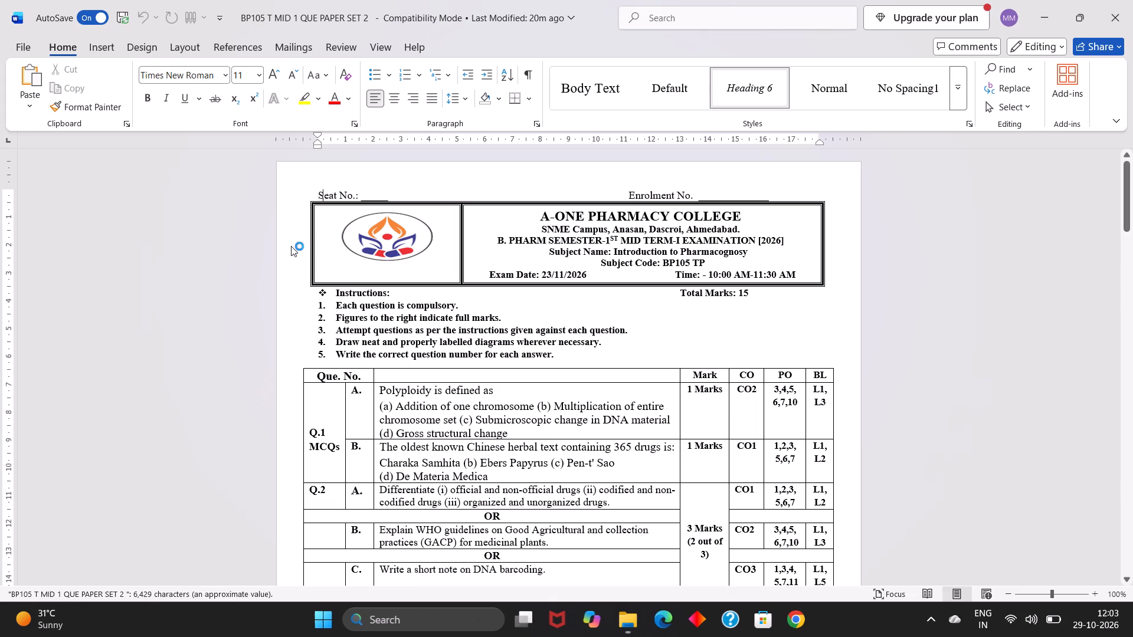
Print one copy of only page 3, the two-copy question sheet of BP105 T Set 2, using the Print Current Page setting.
scroll(553, 358, down, 2)
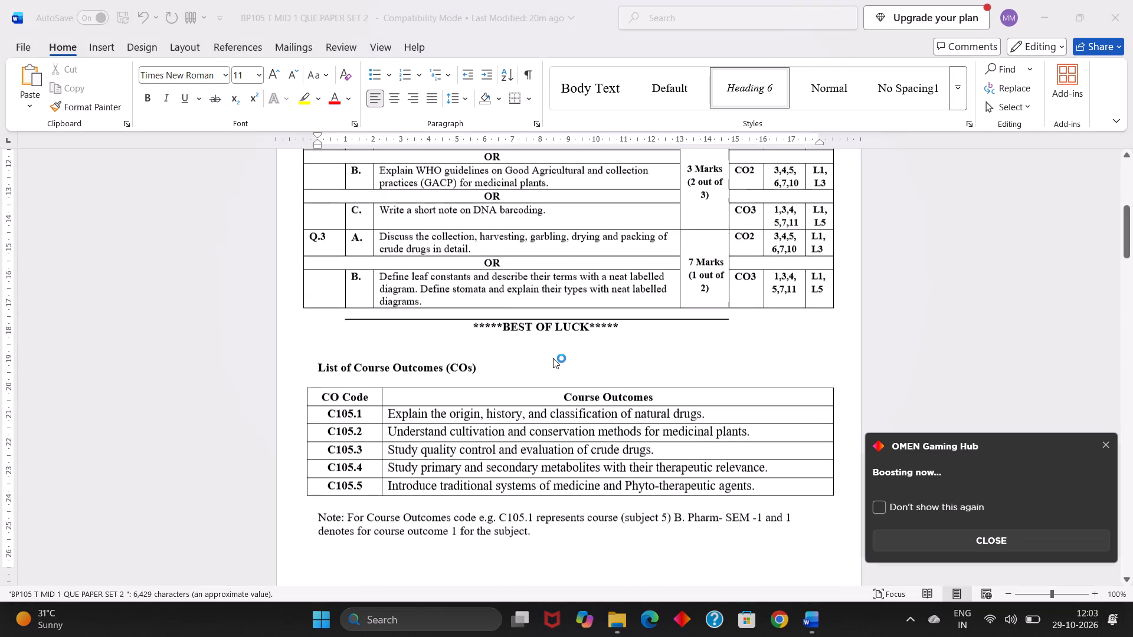
key(ctrl+p)
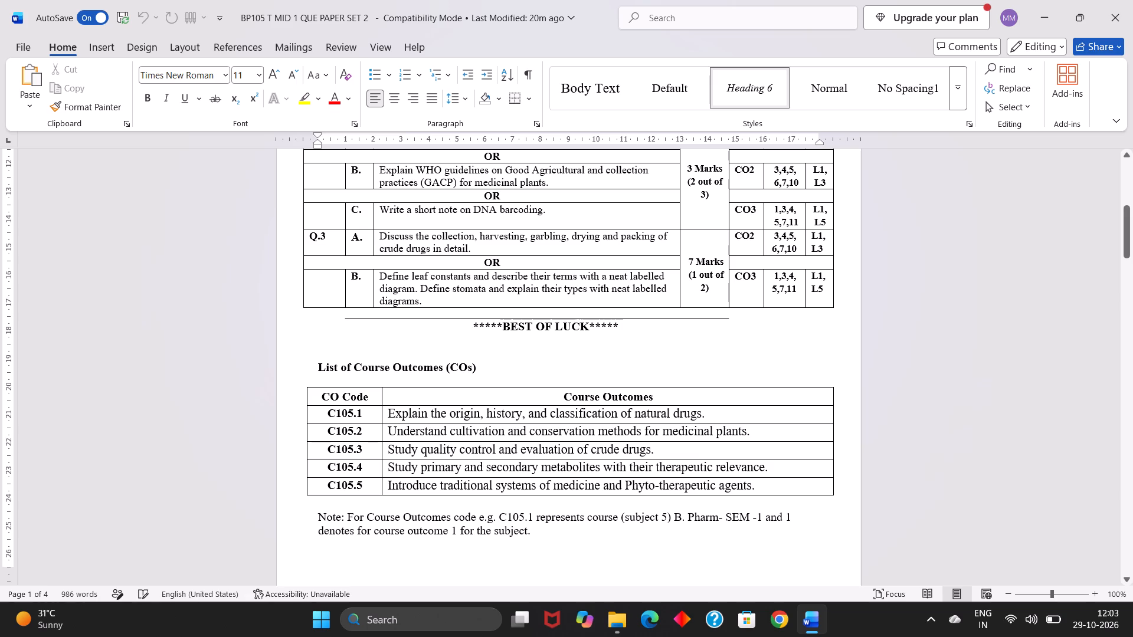
key(ctrl+p)
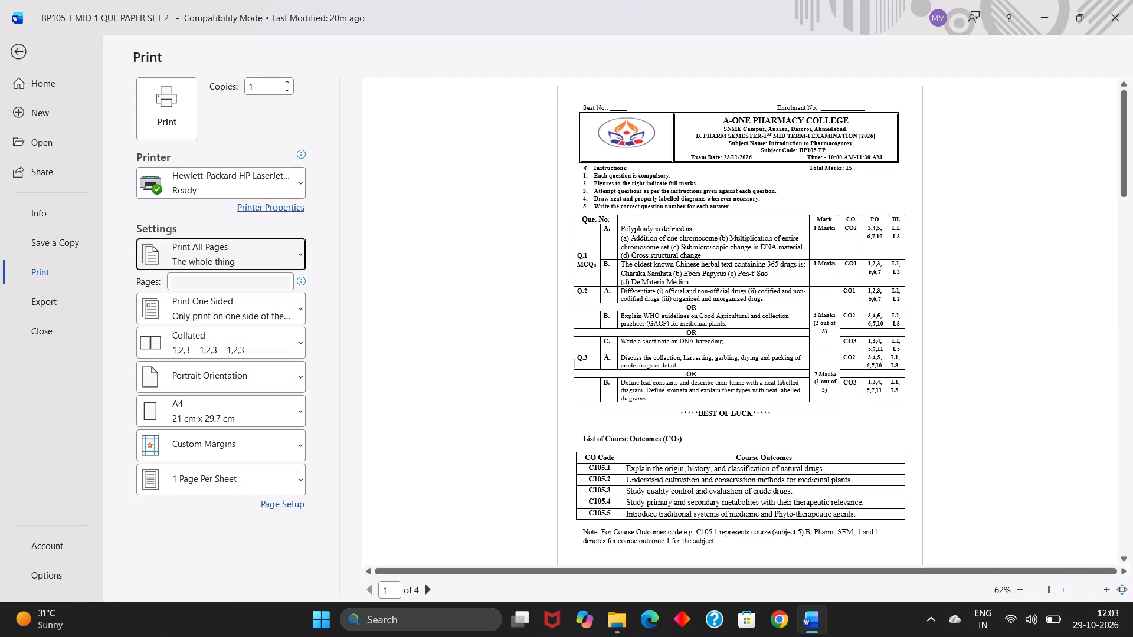
click(265, 280)
key(3)
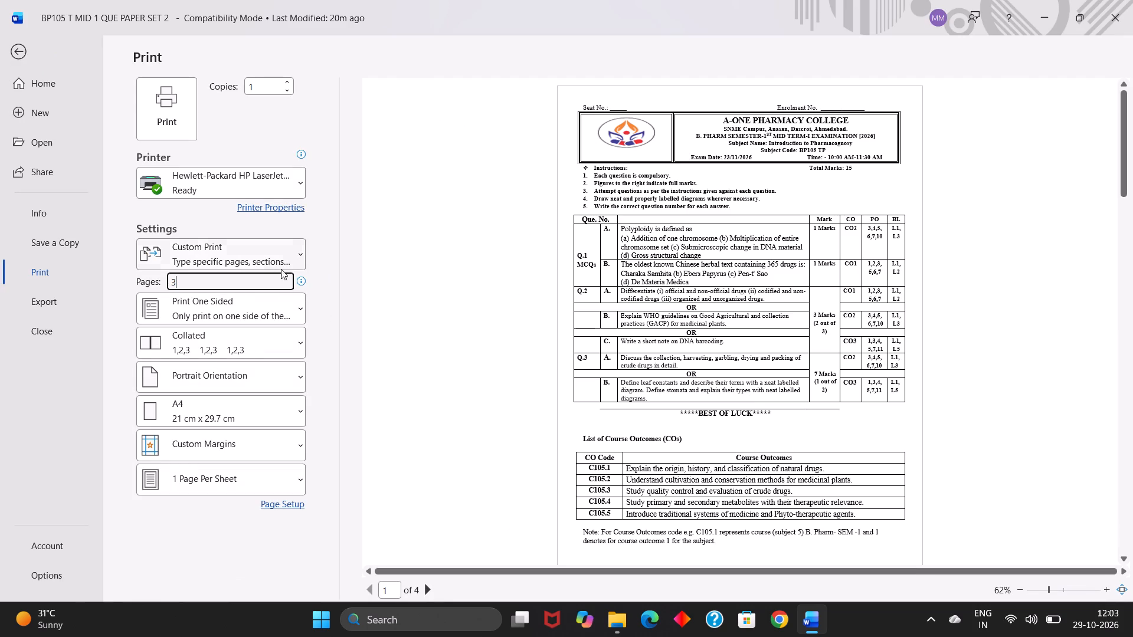
click(518, 312)
scroll(623, 336, down, 1)
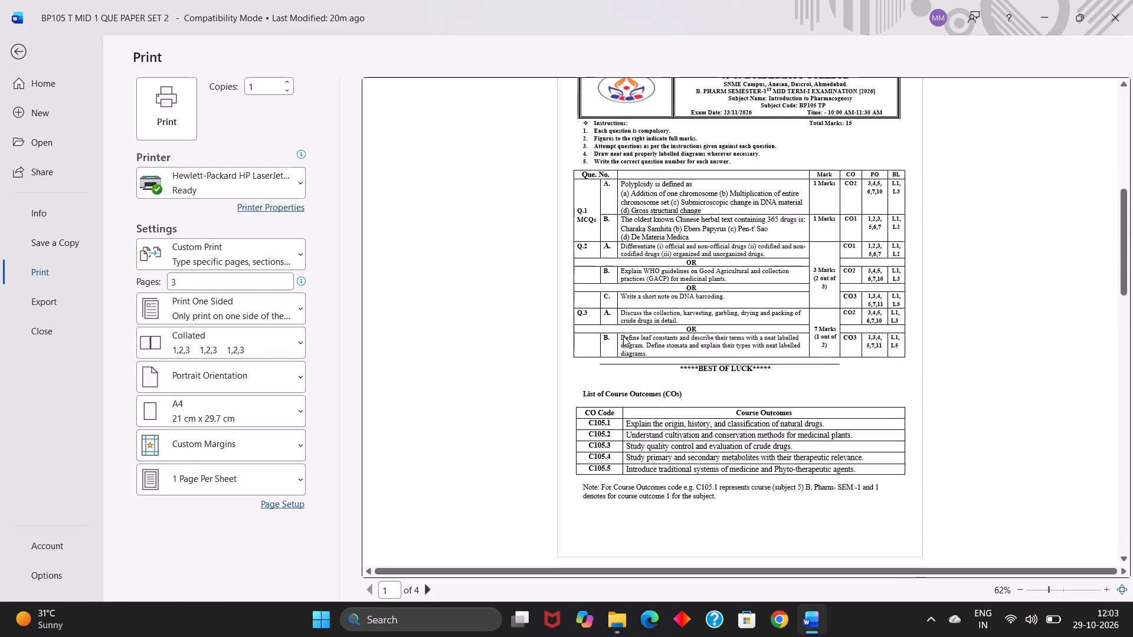
scroll(623, 336, down, 2)
scroll(623, 336, up, 1)
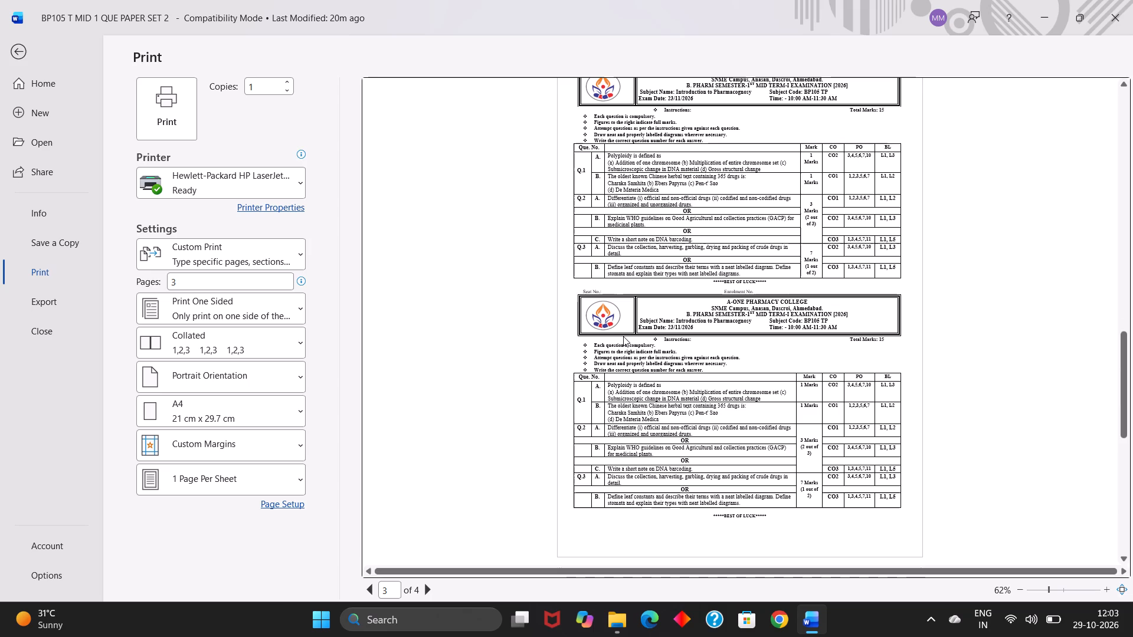
click(284, 245)
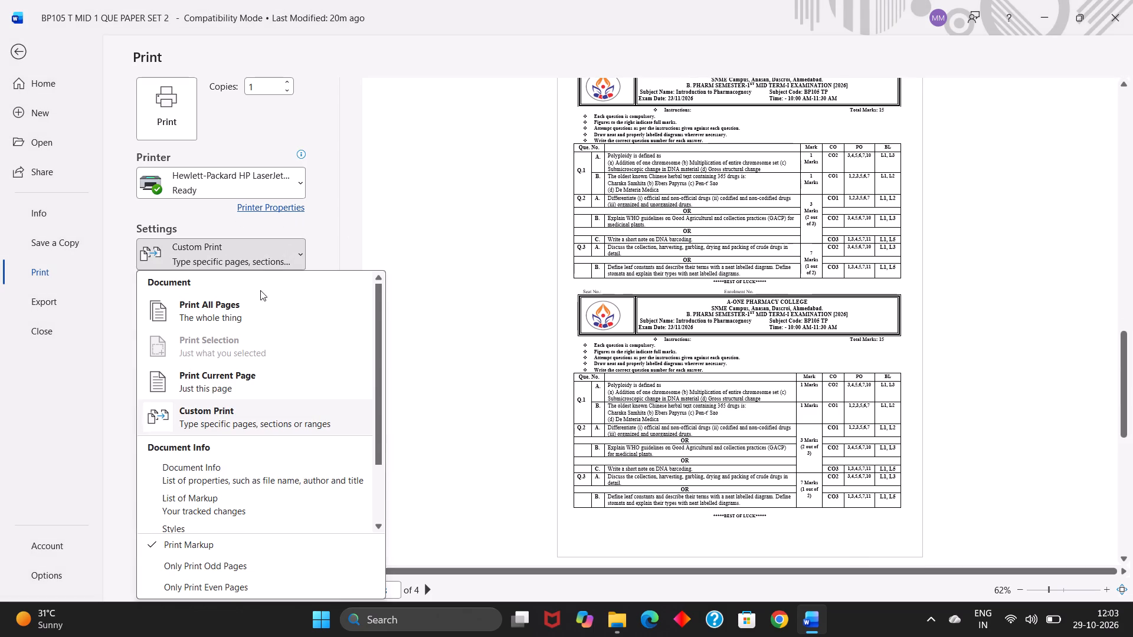
click(233, 382)
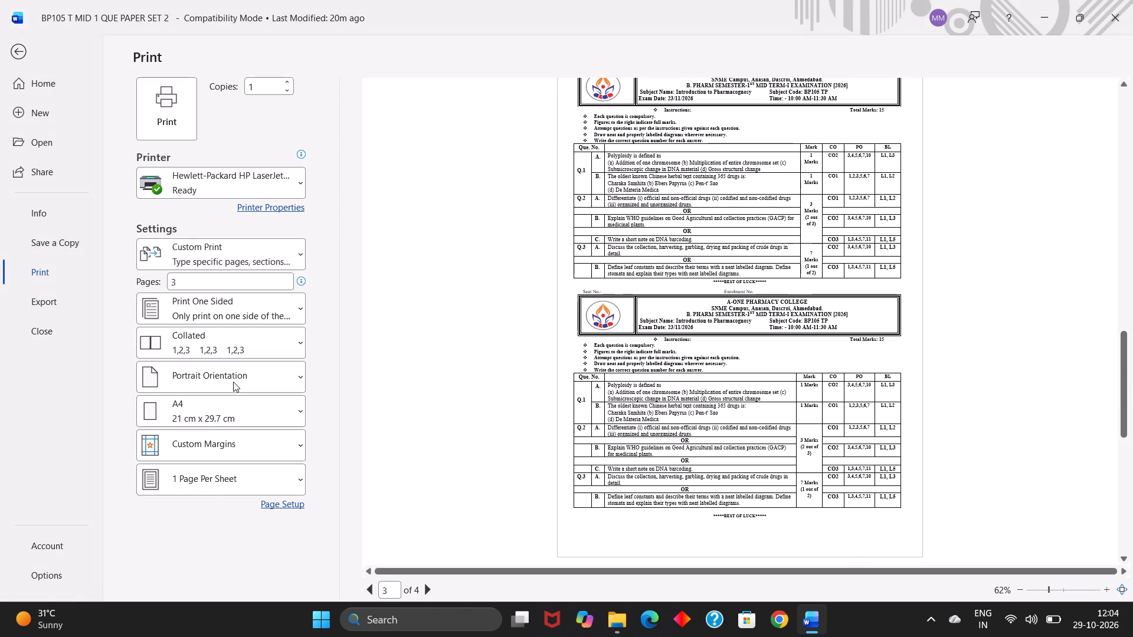
scroll(587, 374, up, 1)
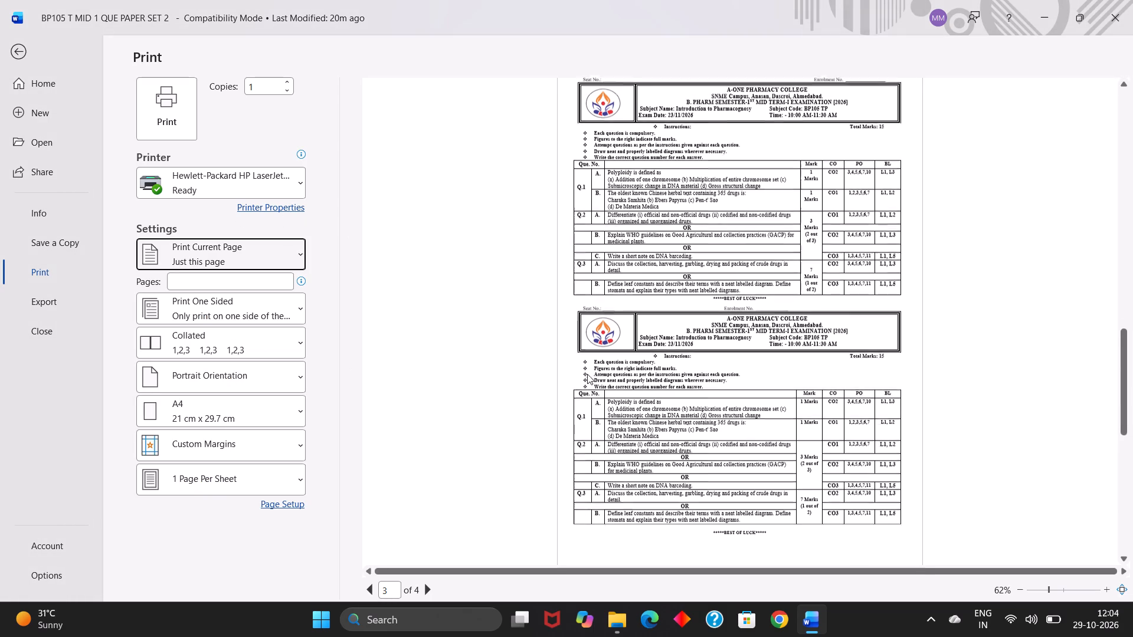
scroll(587, 374, up, 1)
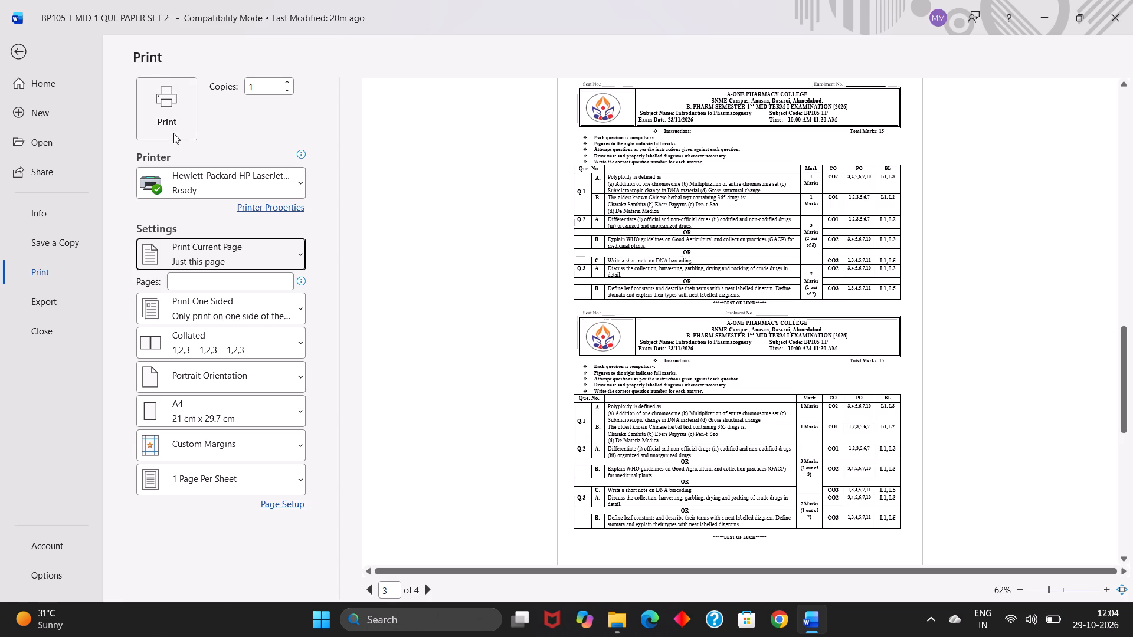
click(171, 127)
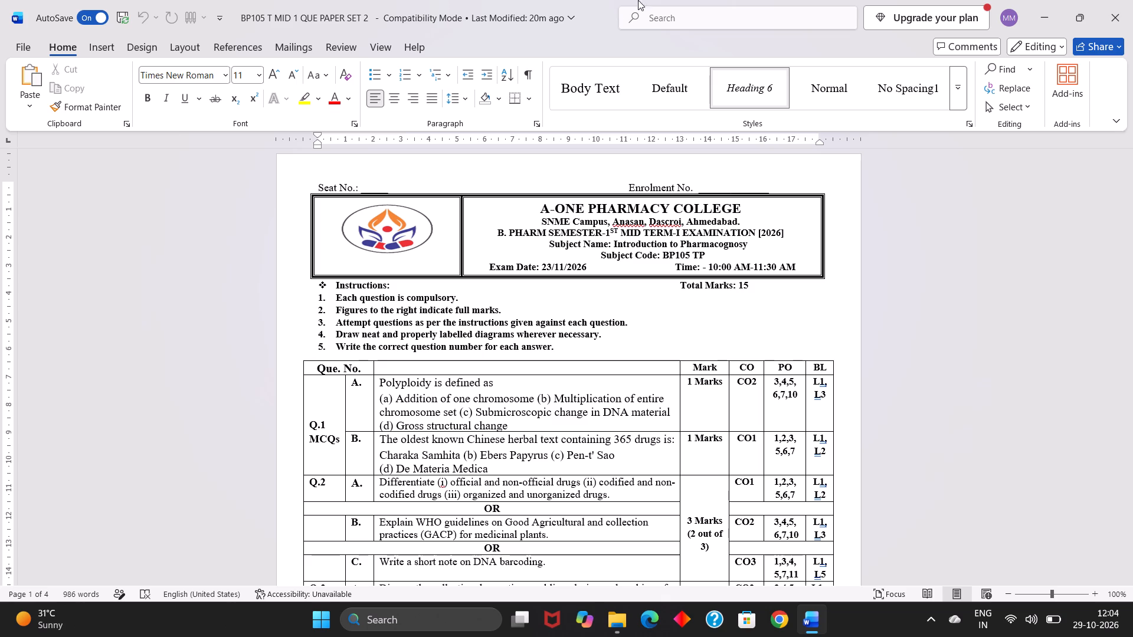
Close the BP105 T Set 2 question paper and the BP COGNOSY DOCS folder window.
click(1117, 15)
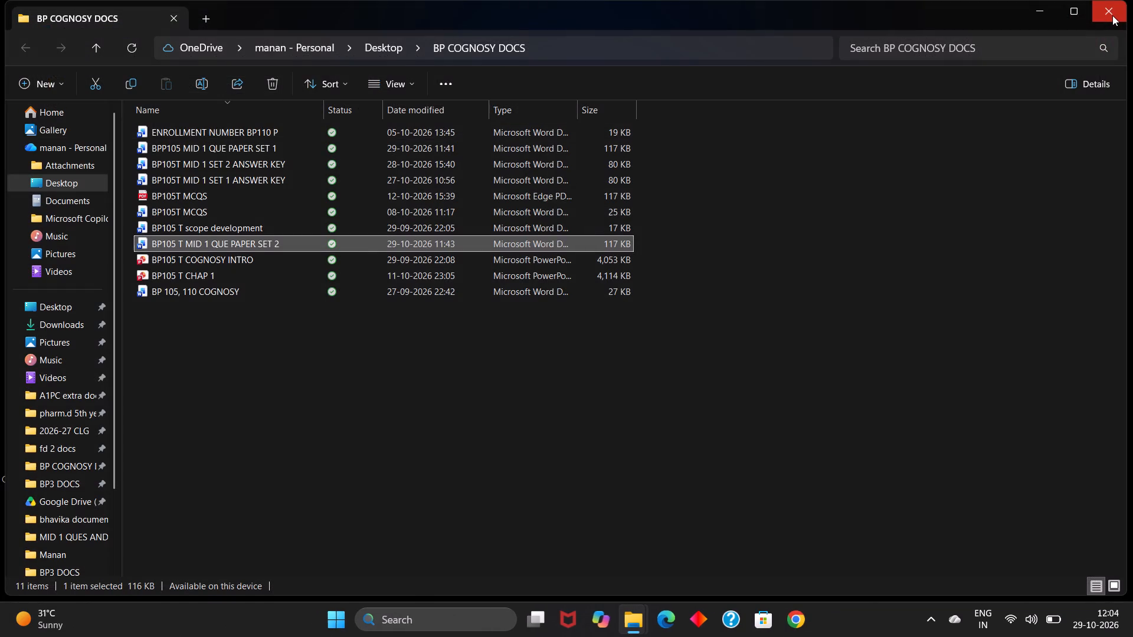
click(1112, 9)
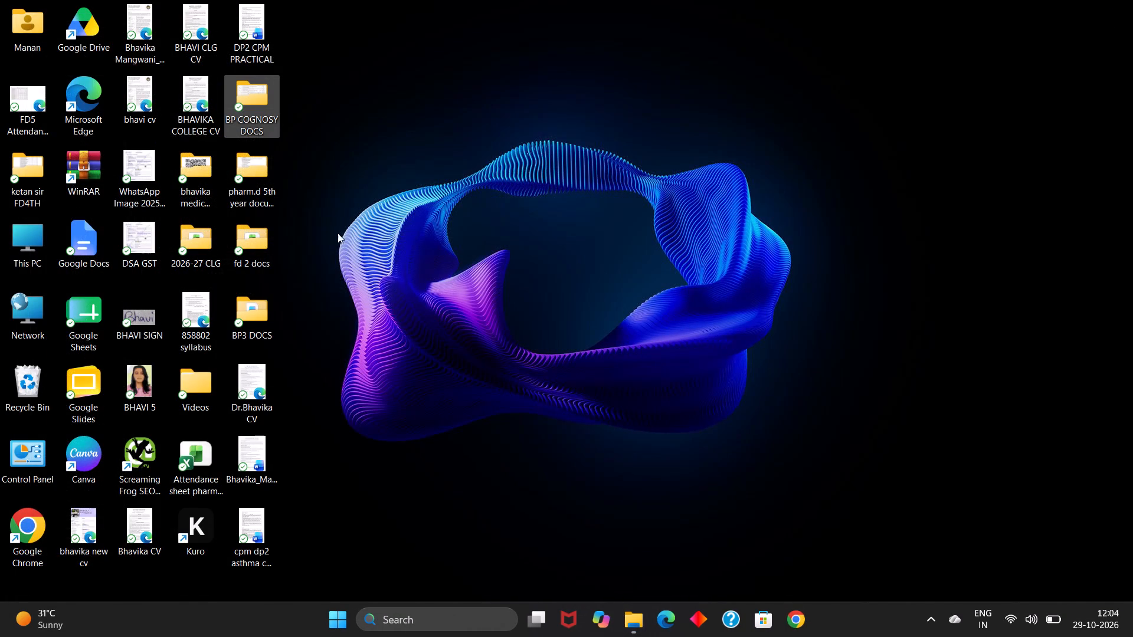
Open the BP305 TP SET 1 QUE PAPER document from the BP3 DOCS folder on the desktop.
double_click(268, 308)
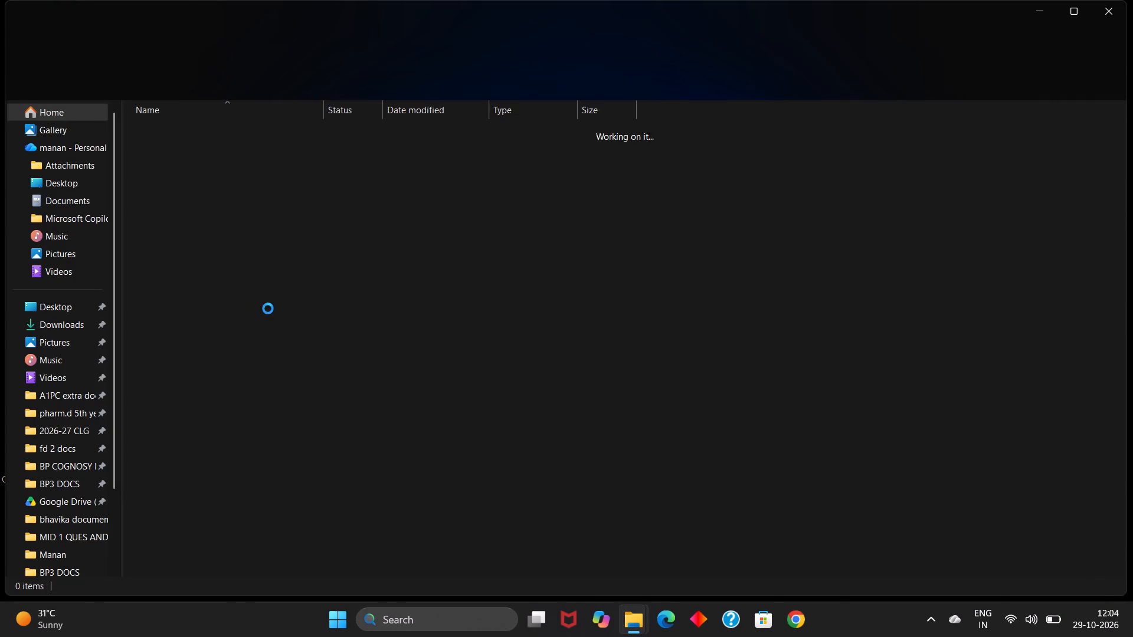
double_click(274, 179)
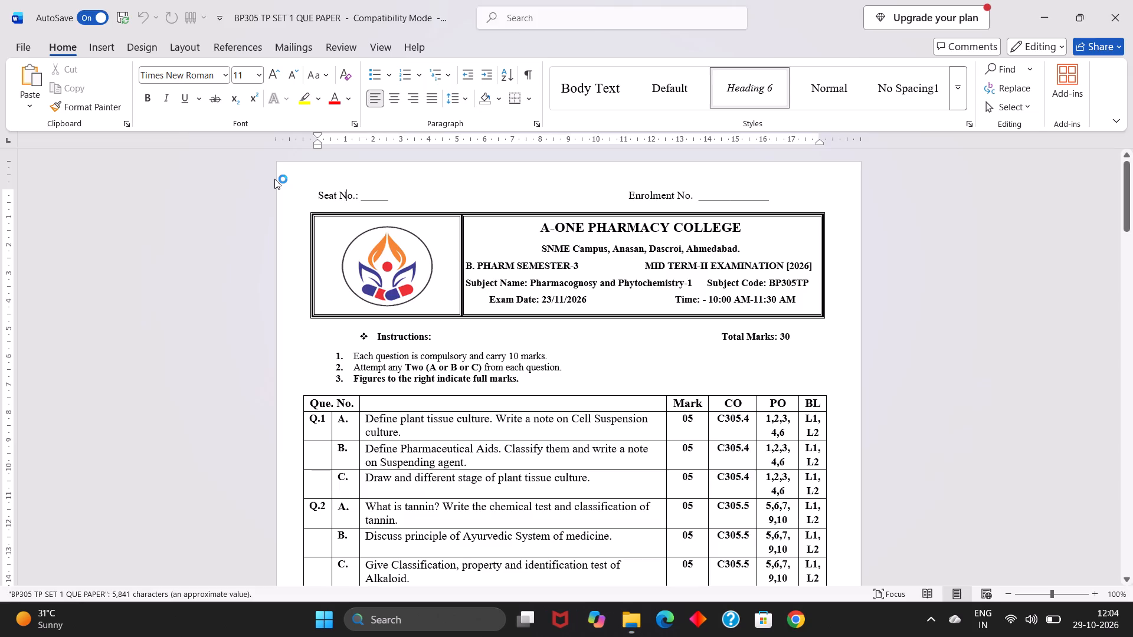
Print one copy of only page 3, the two-copy question sheet of BP305 TP Set 1, using the Print Current Page setting.
scroll(464, 340, down, 1)
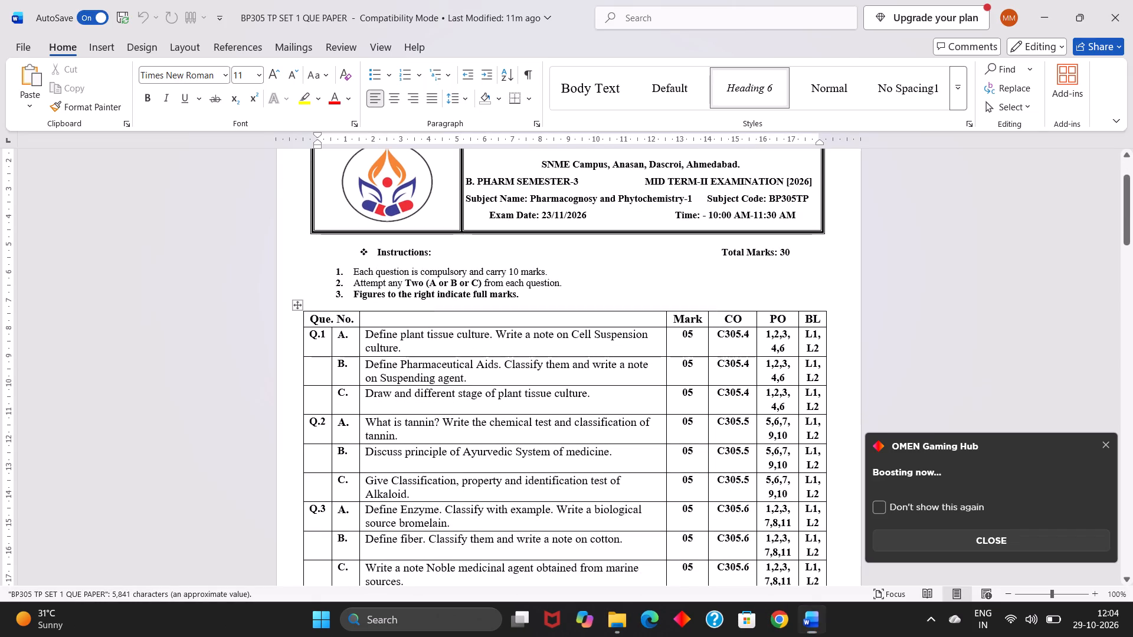
key(ctrl+p)
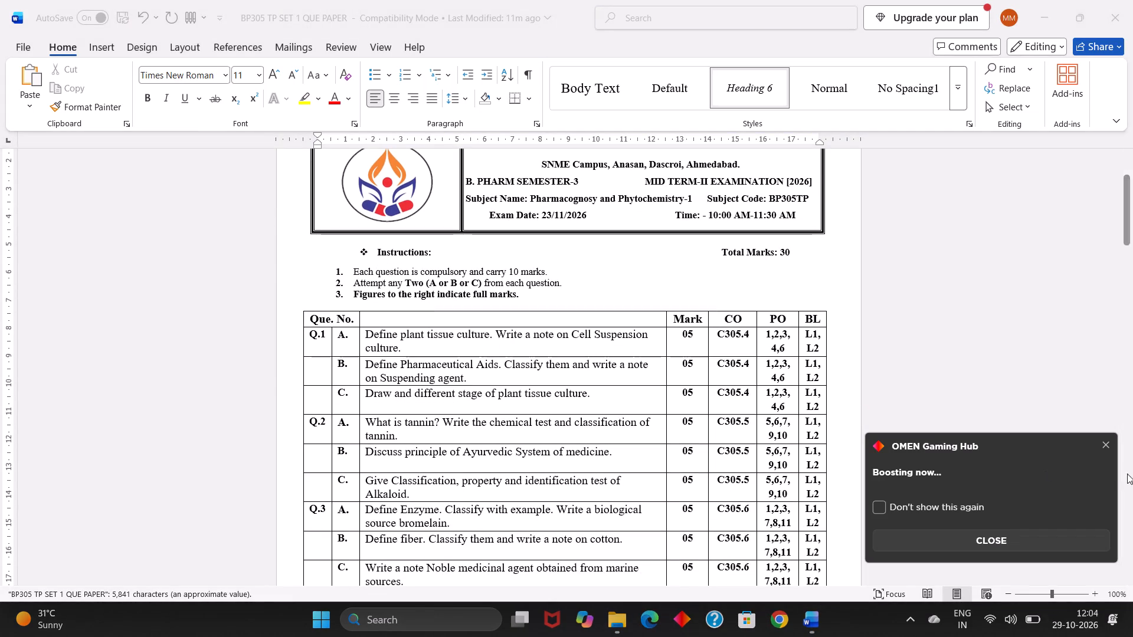
click(1103, 439)
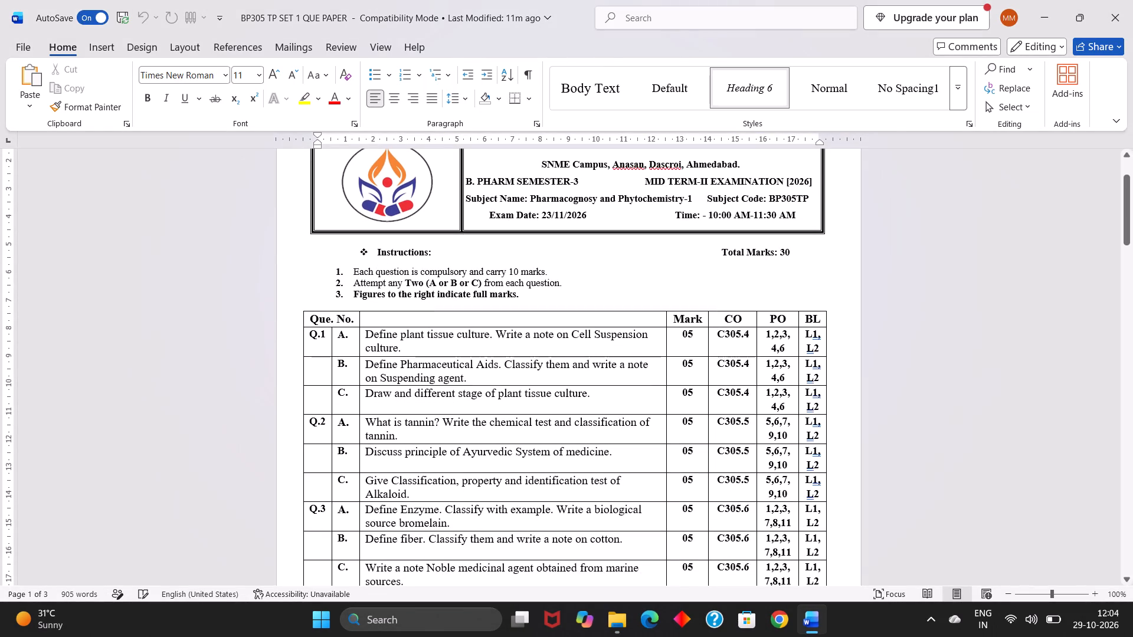
key(ctrl+p)
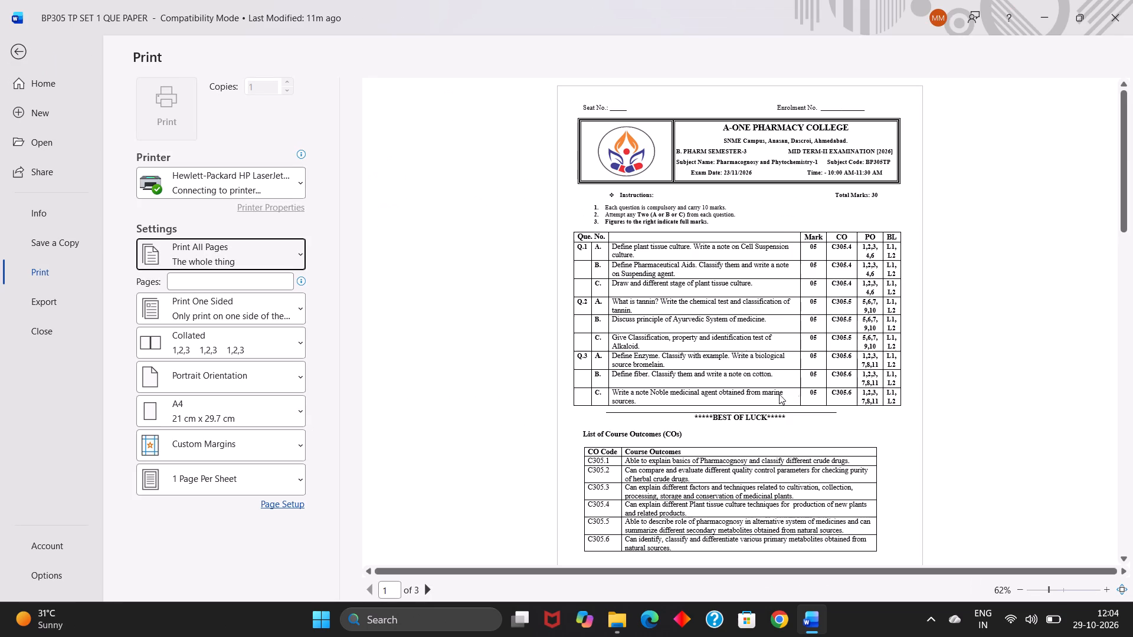
scroll(738, 394, down, 4)
click(268, 247)
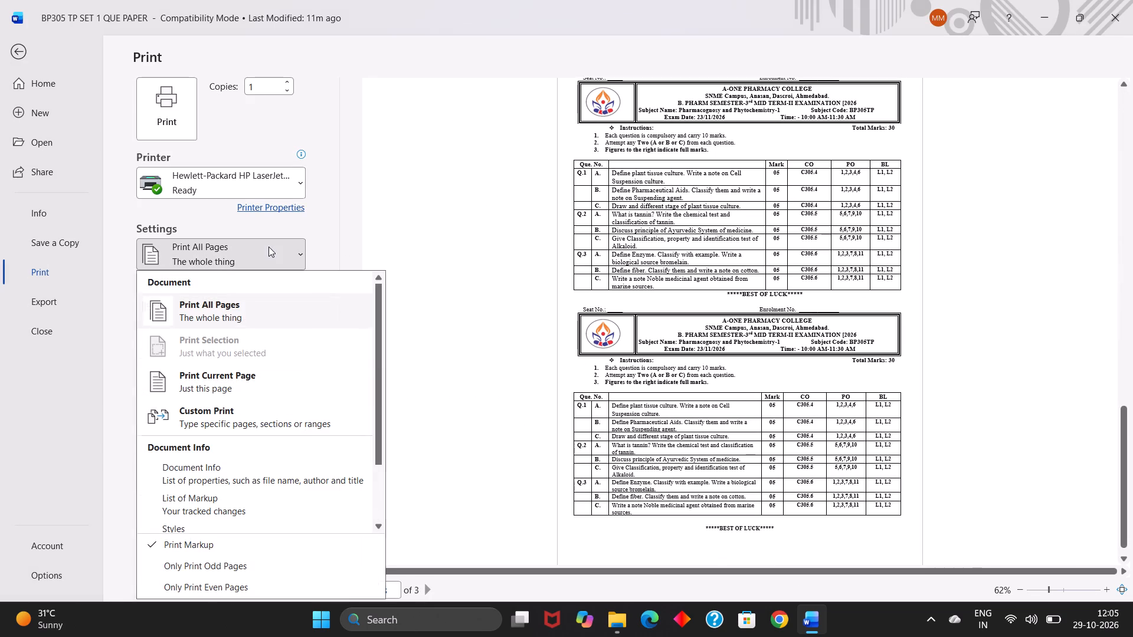
click(234, 378)
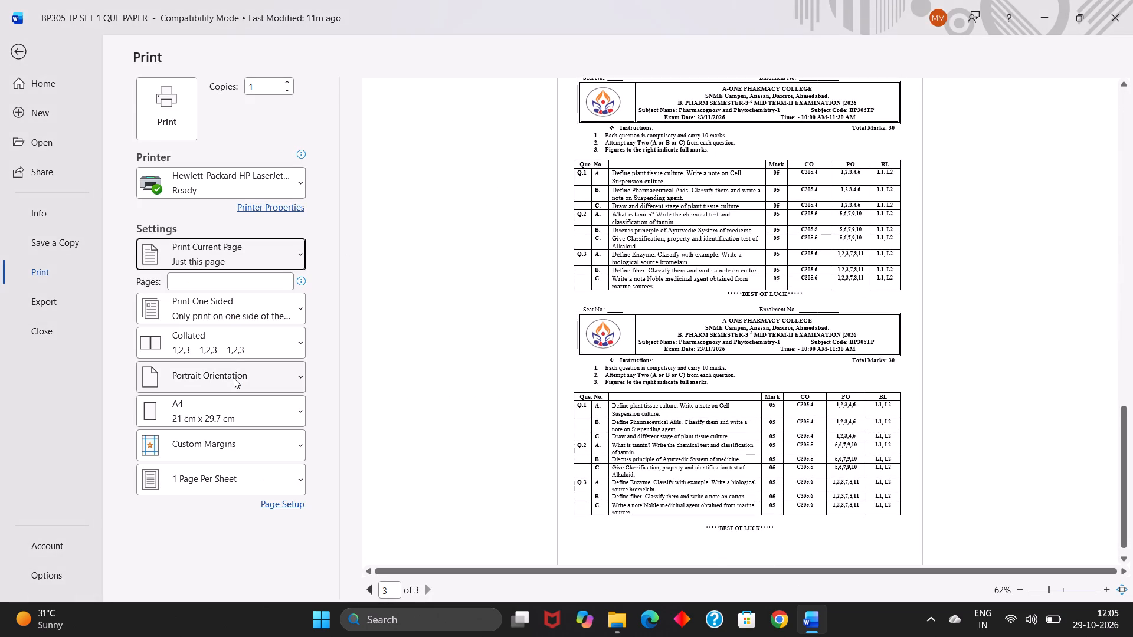
click(171, 106)
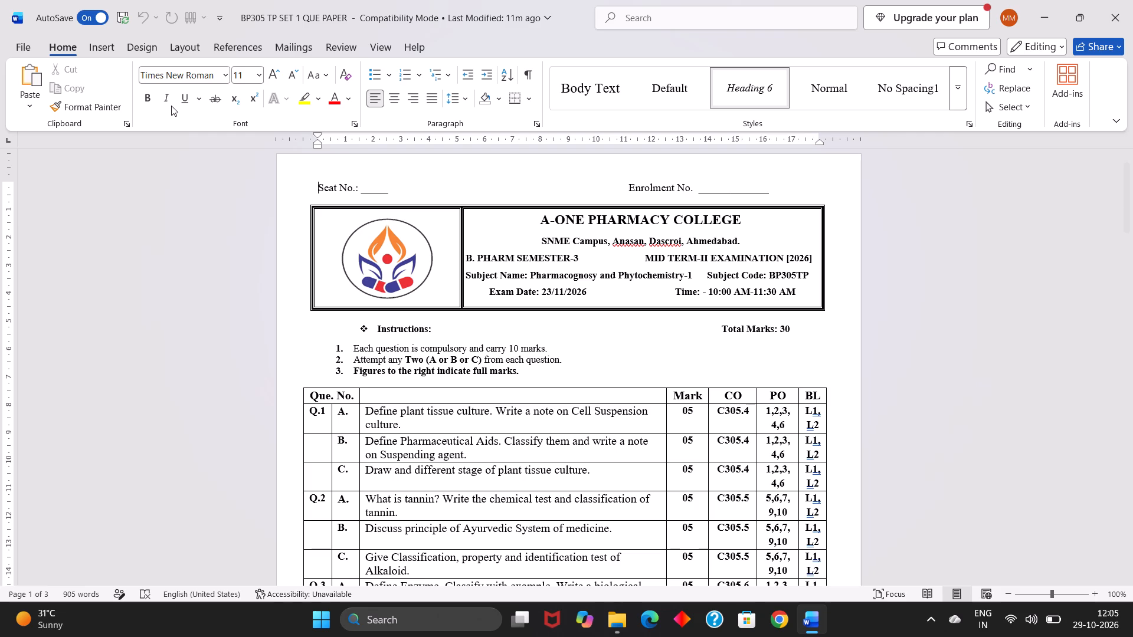
Close the BP305 TP Set 1 paper and open BP305 TP SET 2 QUE PAPER from the BP3 DOCS folder.
click(1115, 12)
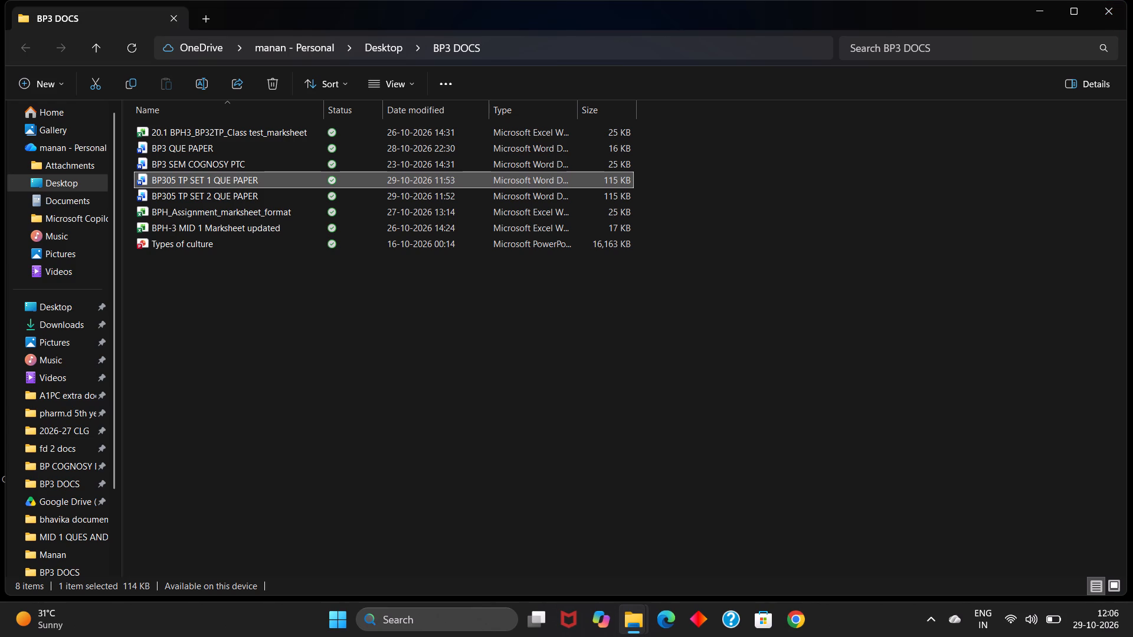
double_click(308, 198)
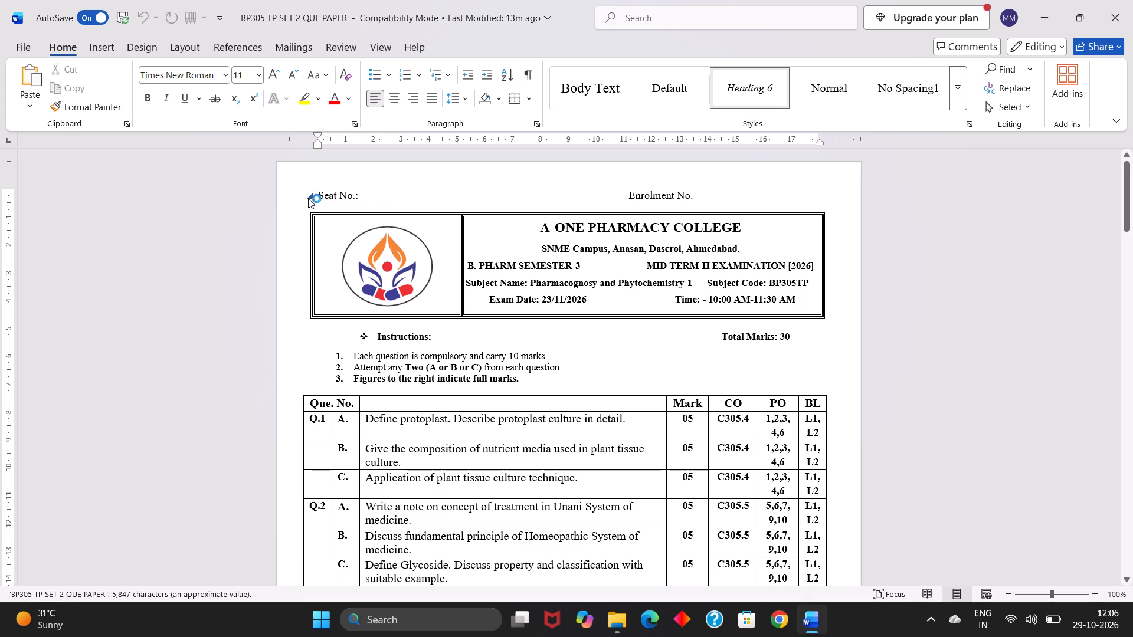
Print one copy of only page 3, the two-copy question sheet of BP305 TP Set 2, using the Print Current Page setting.
key(ctrl+p)
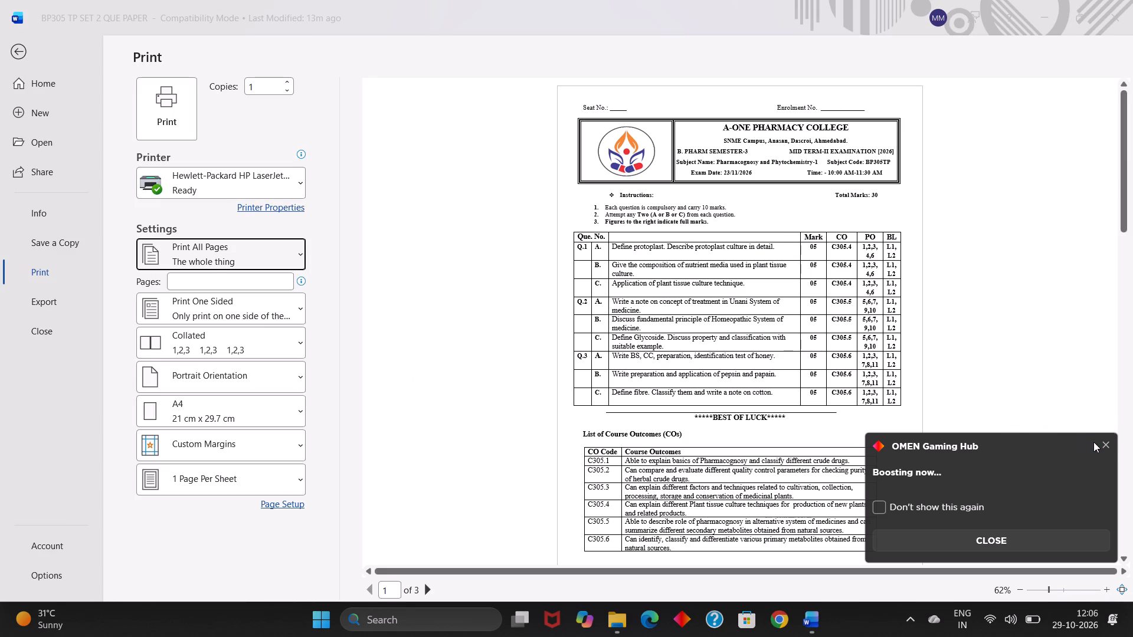
click(1097, 442)
scroll(849, 396, down, 2)
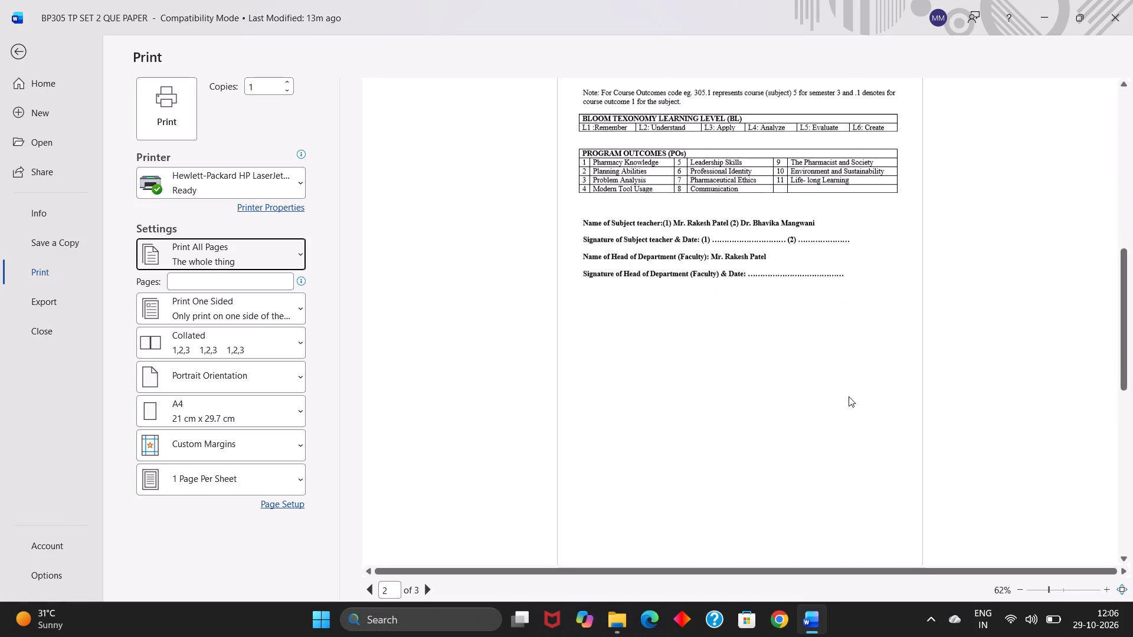
scroll(849, 396, down, 2)
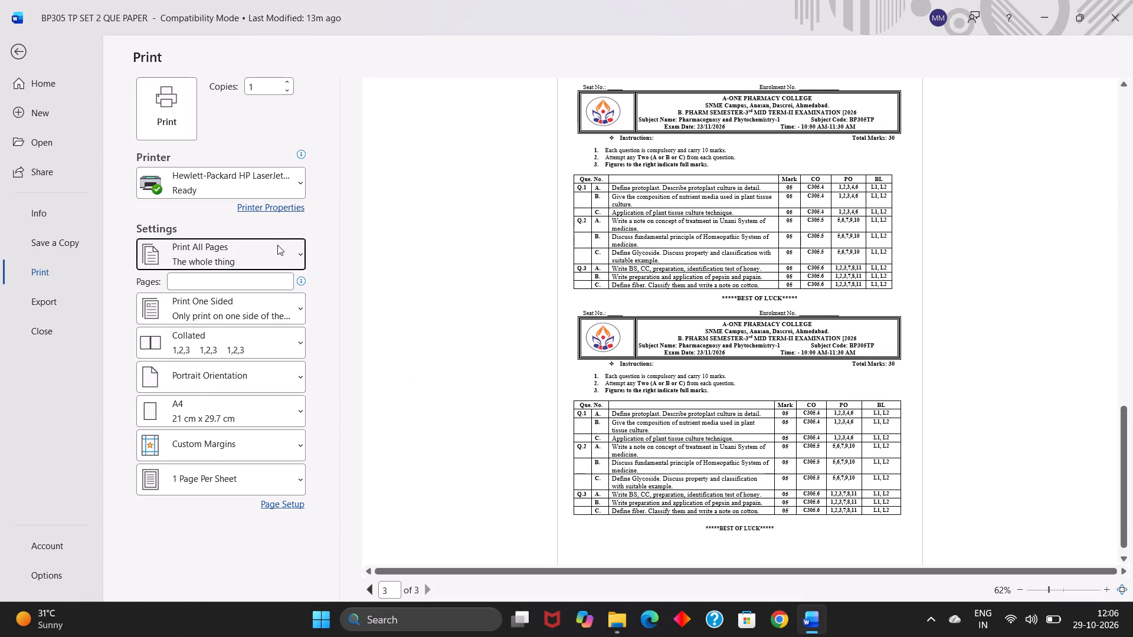
click(277, 245)
click(263, 379)
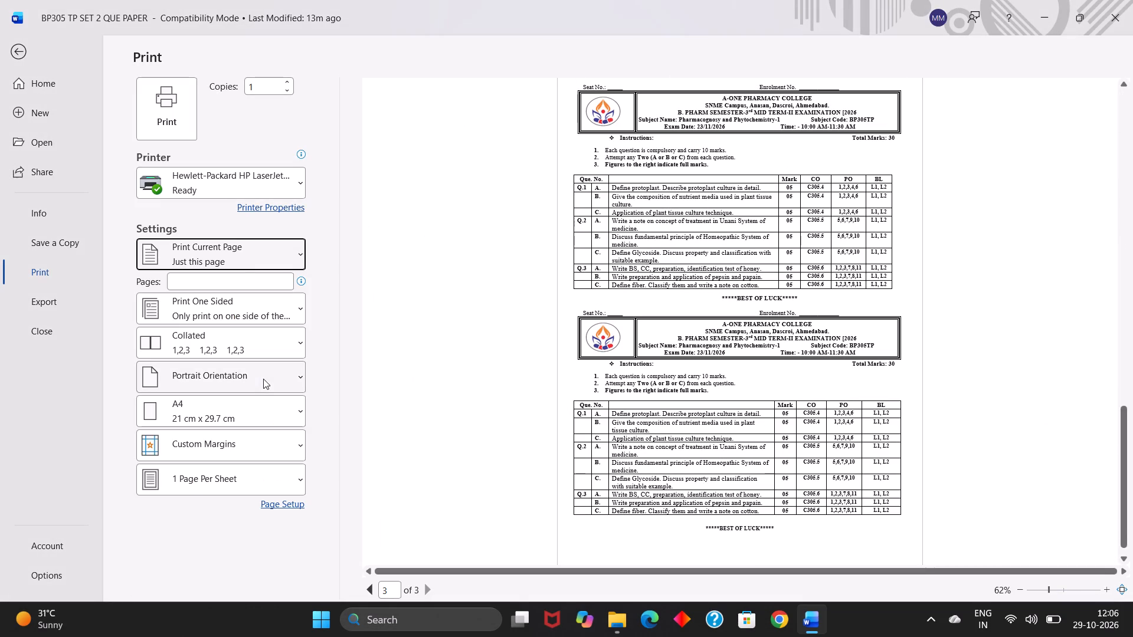
click(177, 101)
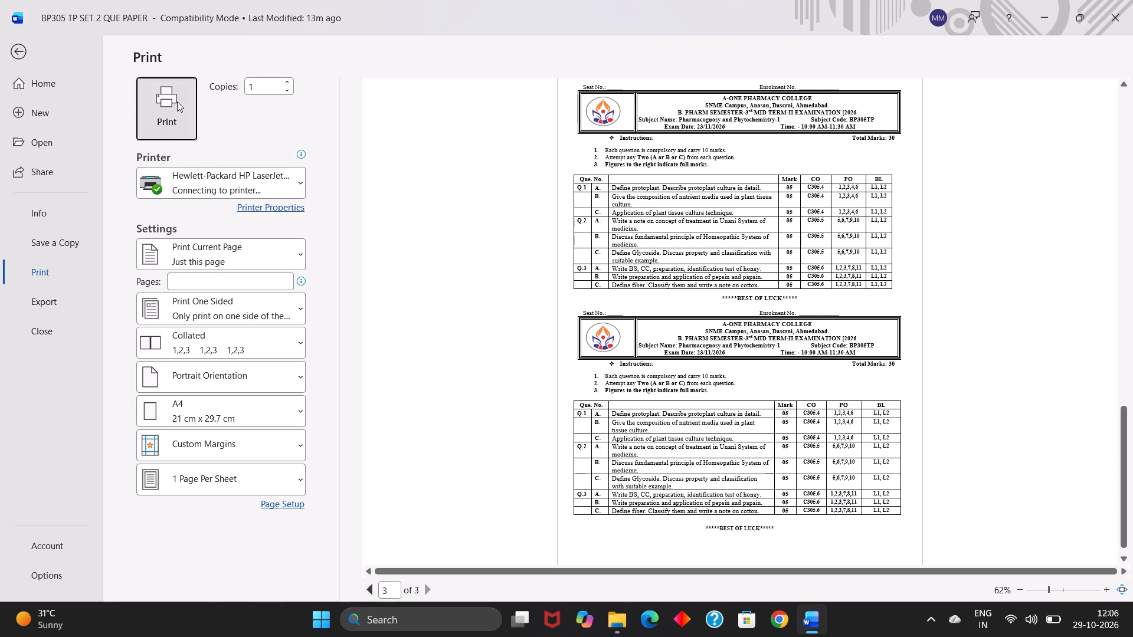
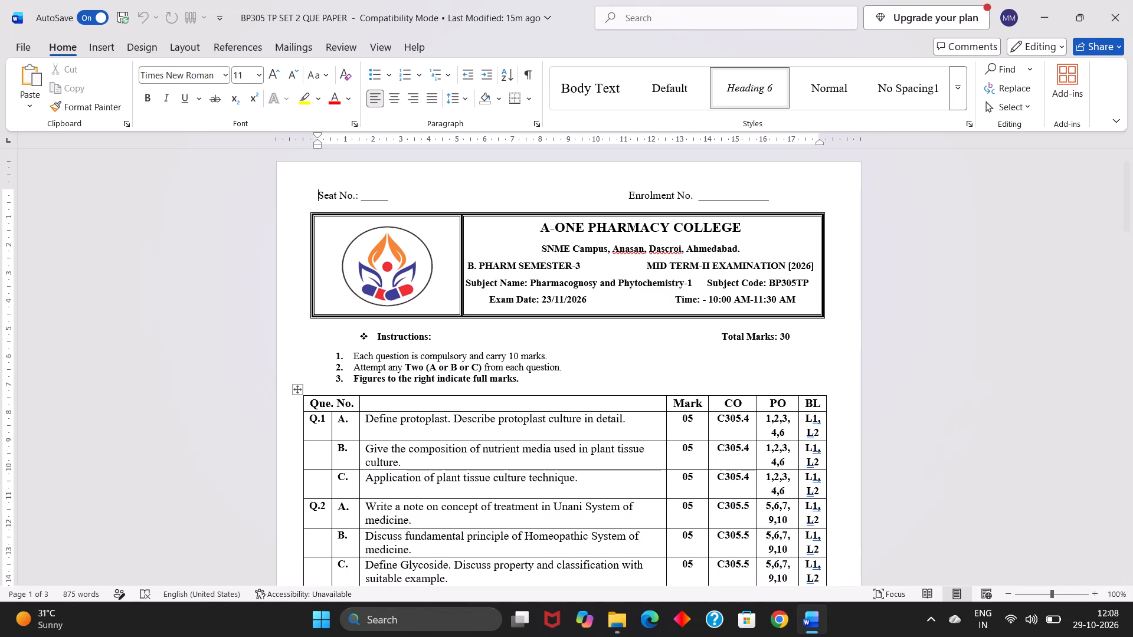
Check the BP305 TP Set 2 paper through page 3, close it and reopen BP305 TP SET 1 QUE PAPER from BP3 DOCS.
scroll(672, 481, down, 6)
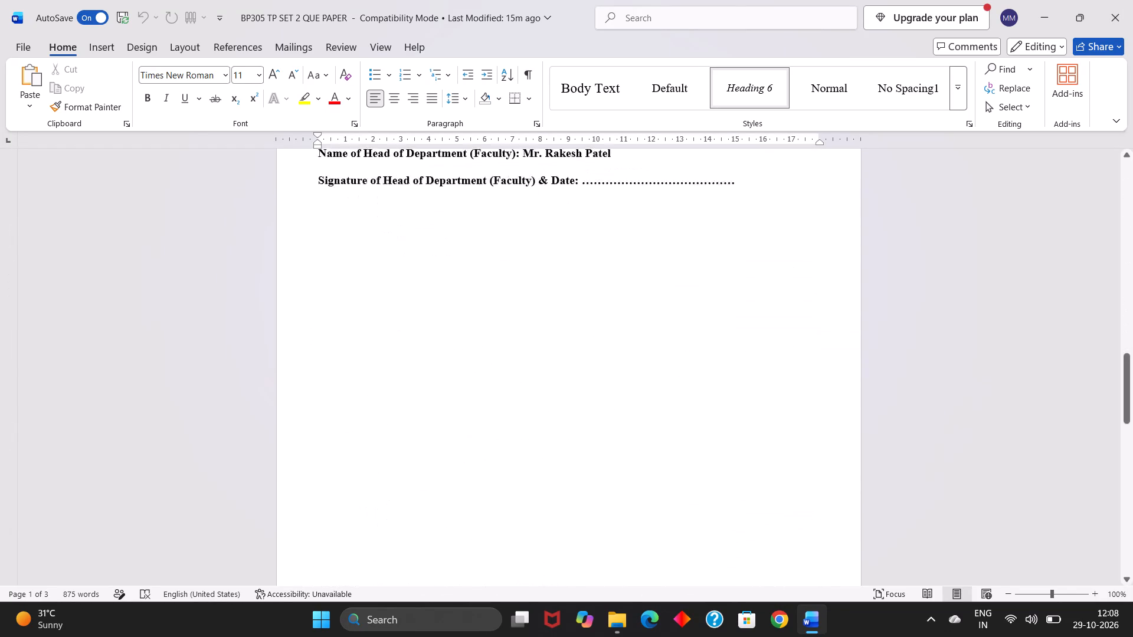
scroll(672, 481, down, 5)
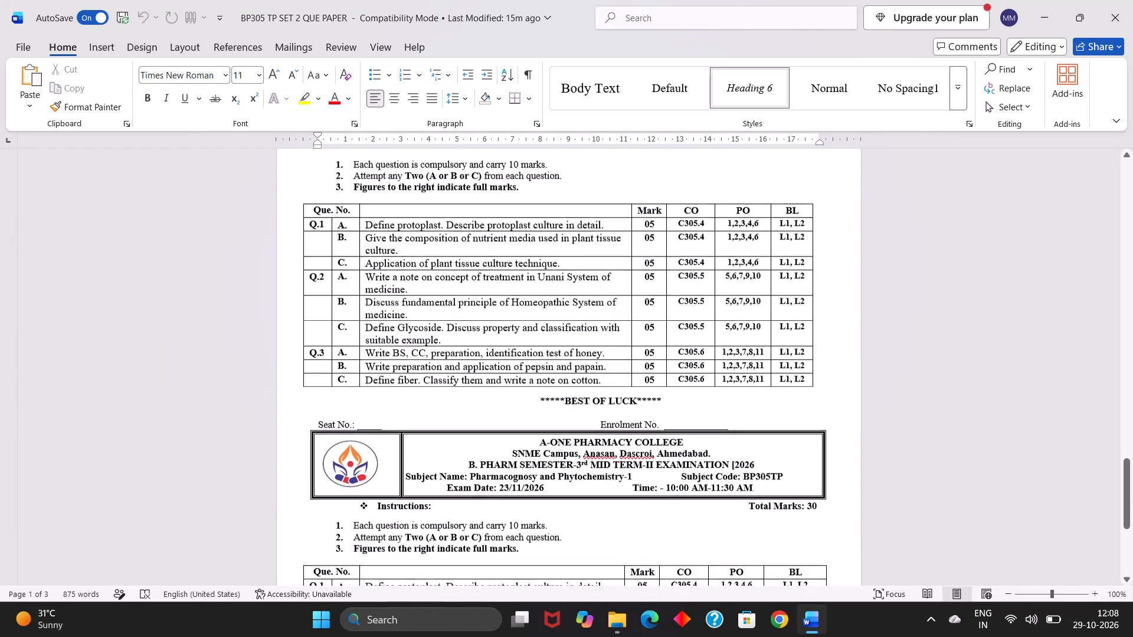
scroll(672, 481, down, 2)
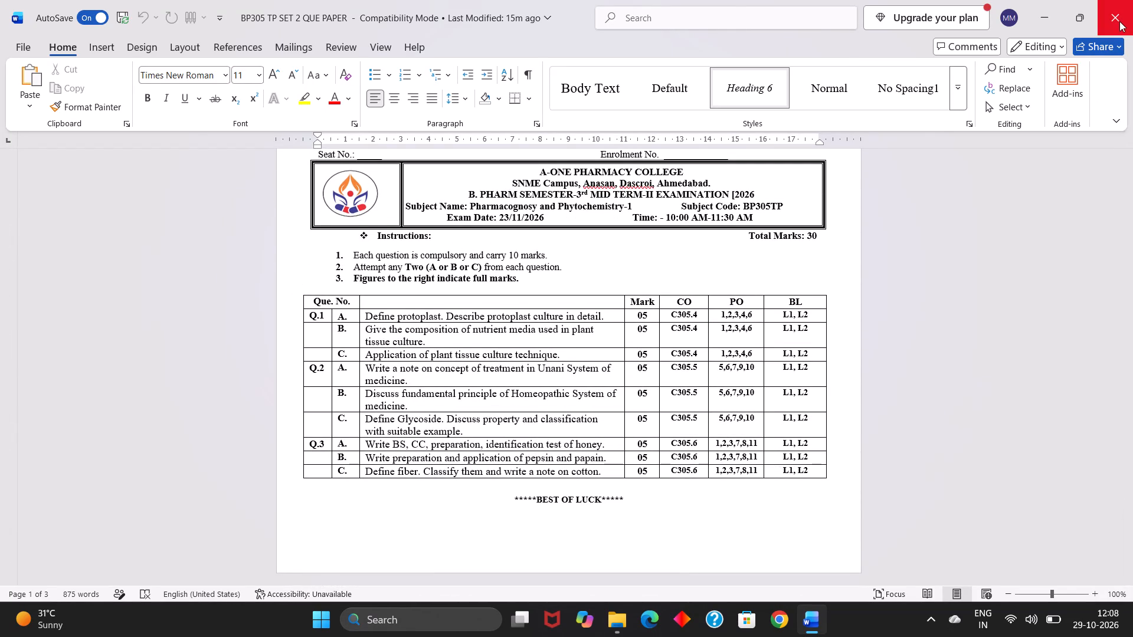
click(1119, 21)
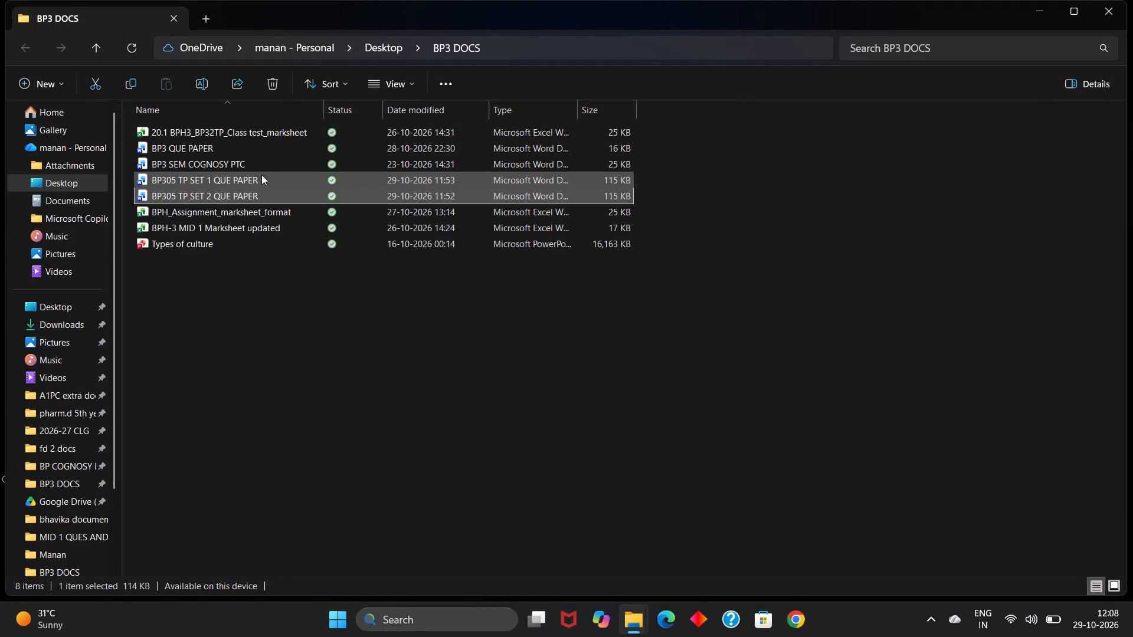
double_click(262, 175)
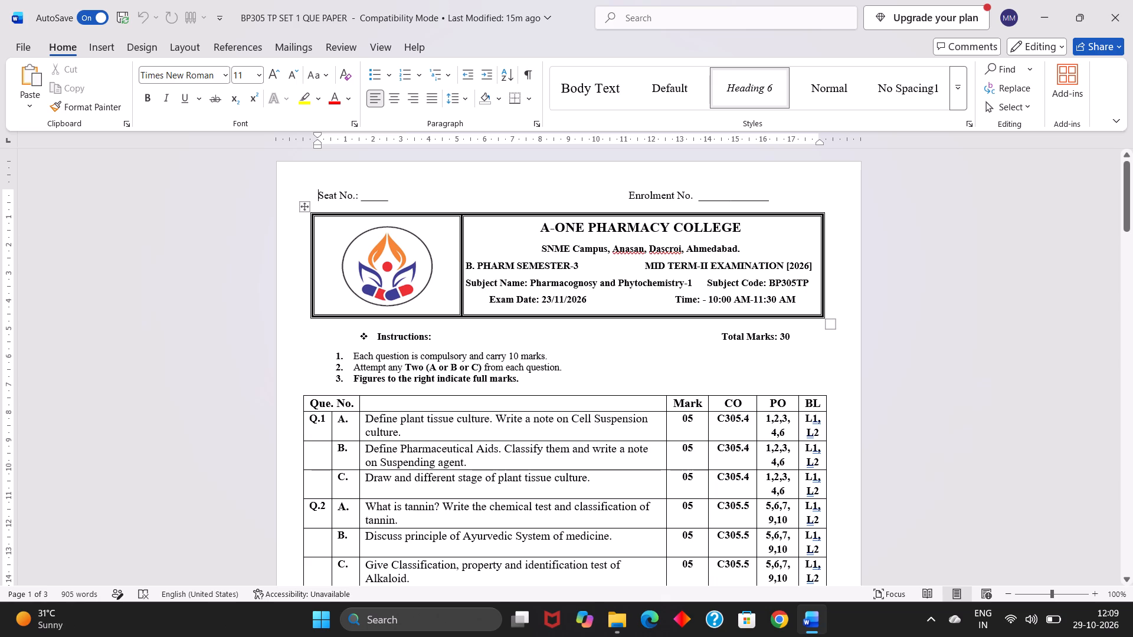
Examine the BP305 TP Set 1 paper from its first page through the two-copy question sheet on page 3.
scroll(359, 321, down, 3)
scroll(359, 321, up, 1)
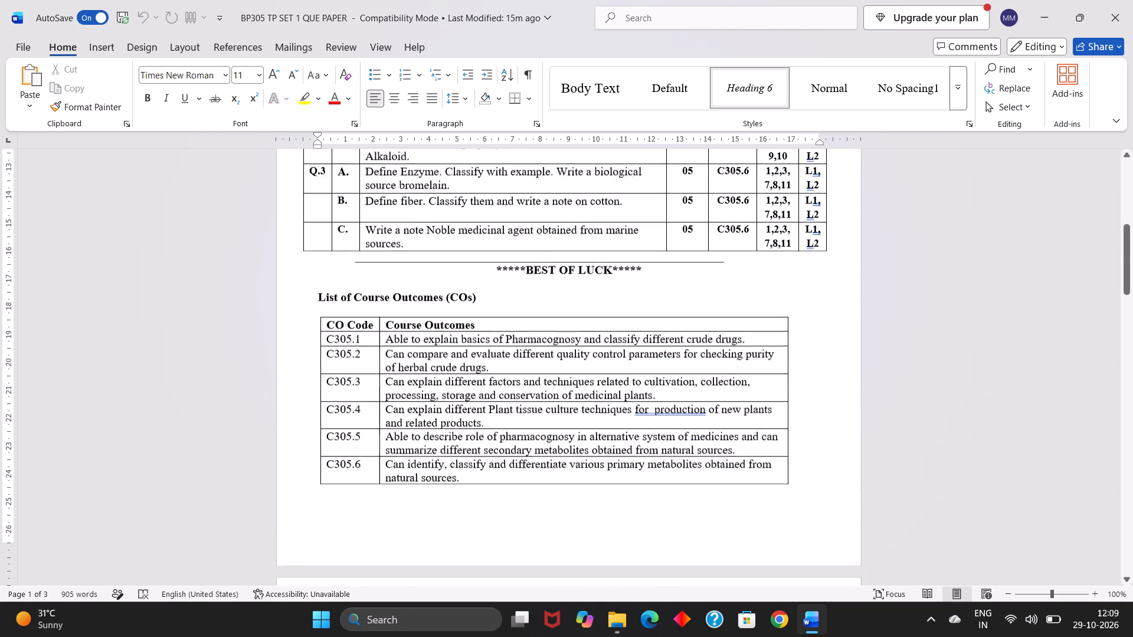
scroll(359, 321, up, 1)
scroll(359, 321, down, 2)
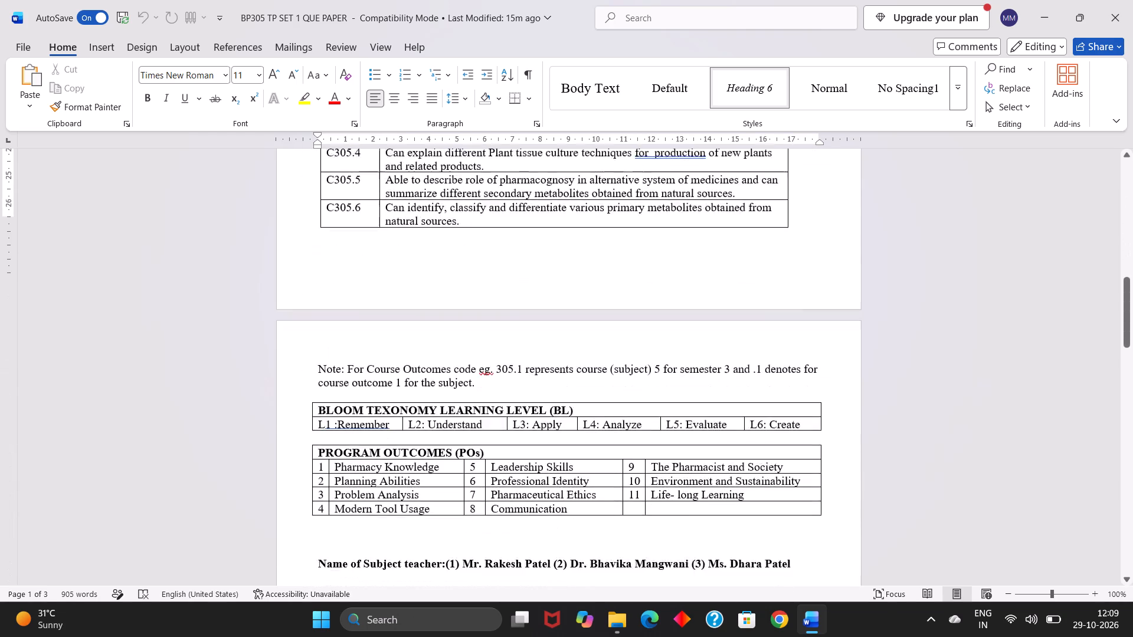
scroll(359, 321, down, 7)
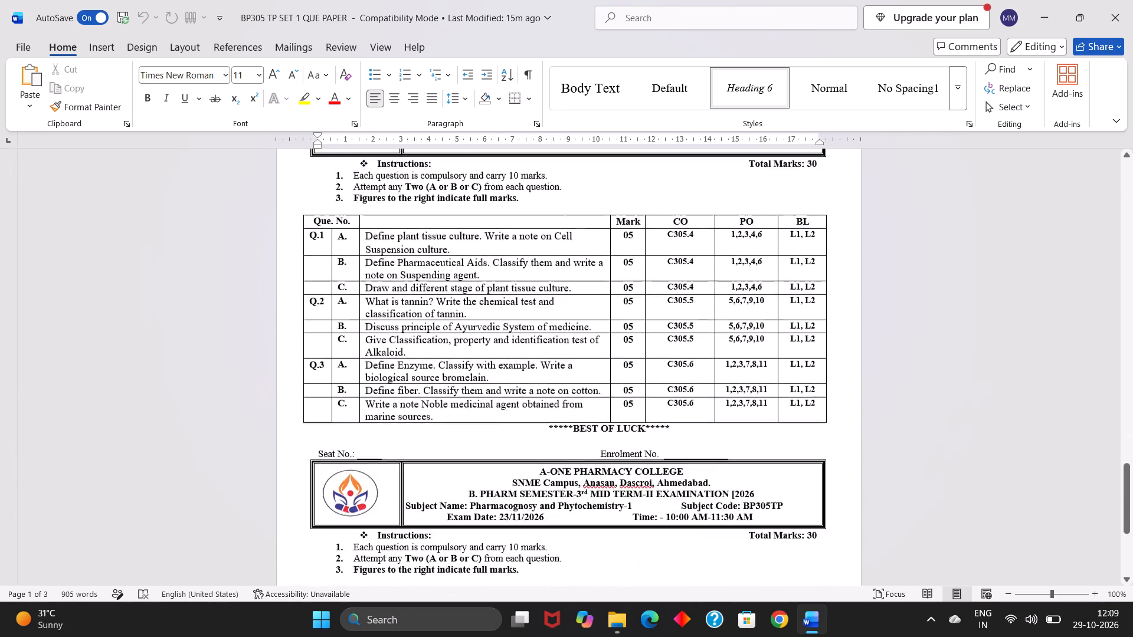
scroll(359, 321, down, 2)
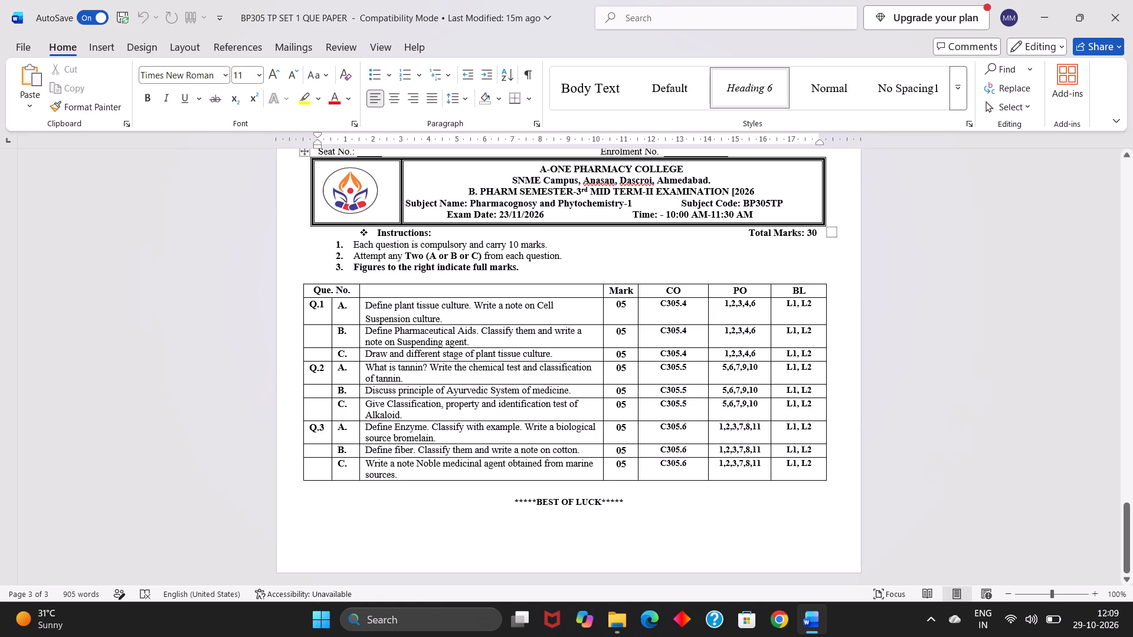
Switch from the BP3 DOCS folder to BP COGNOSY DOCS on the desktop and open the BP105 mid 1 question paper Set 1.
click(1046, 10)
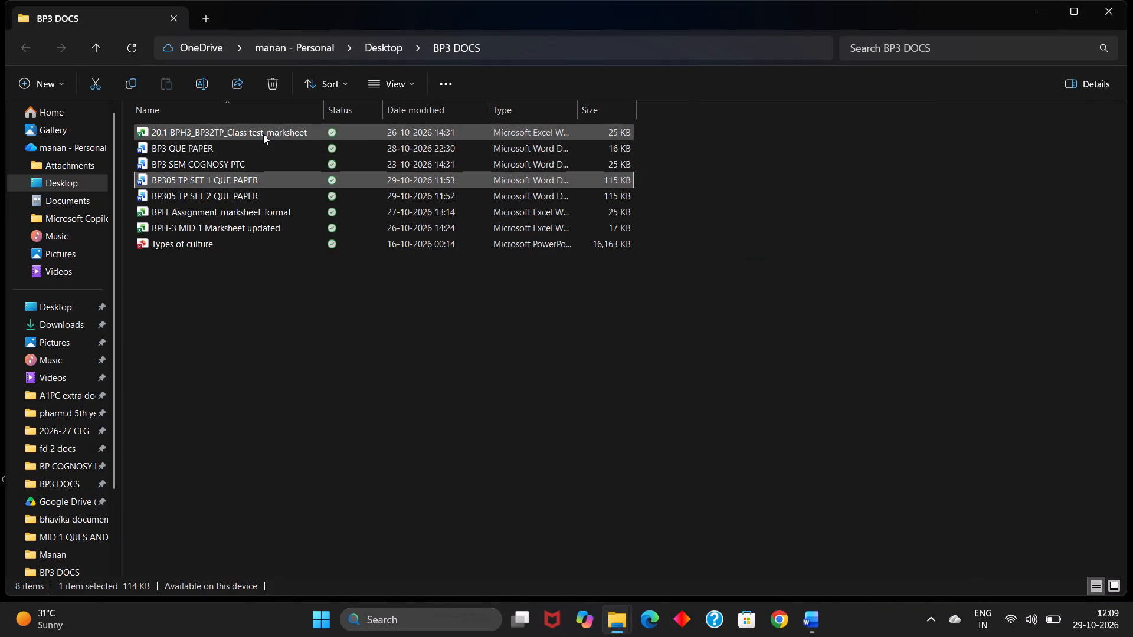
click(175, 17)
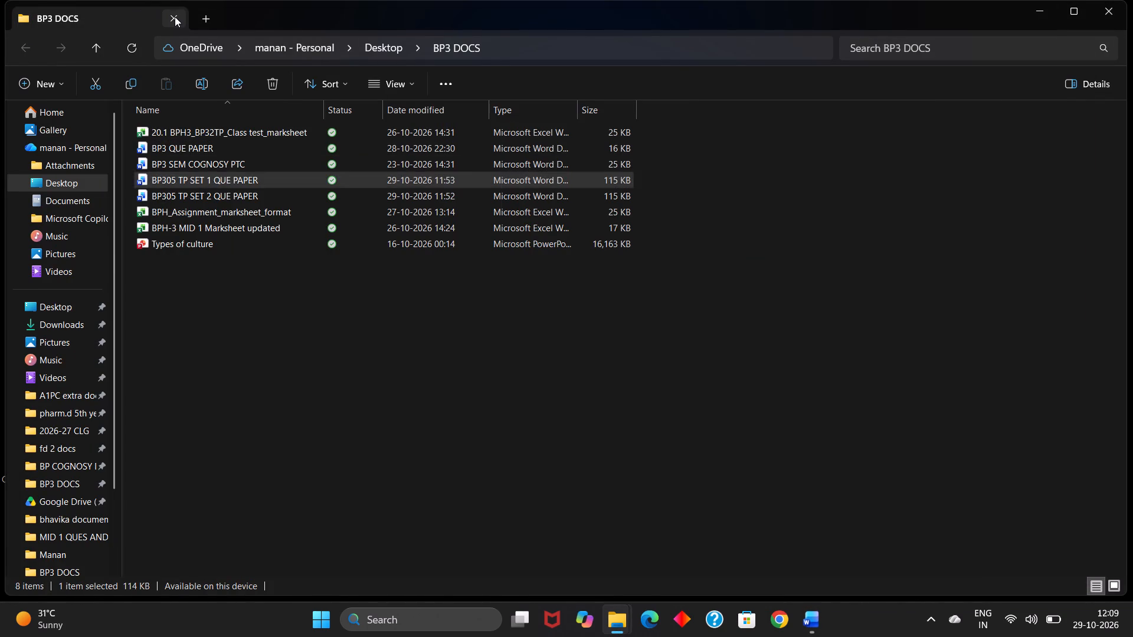
double_click(248, 102)
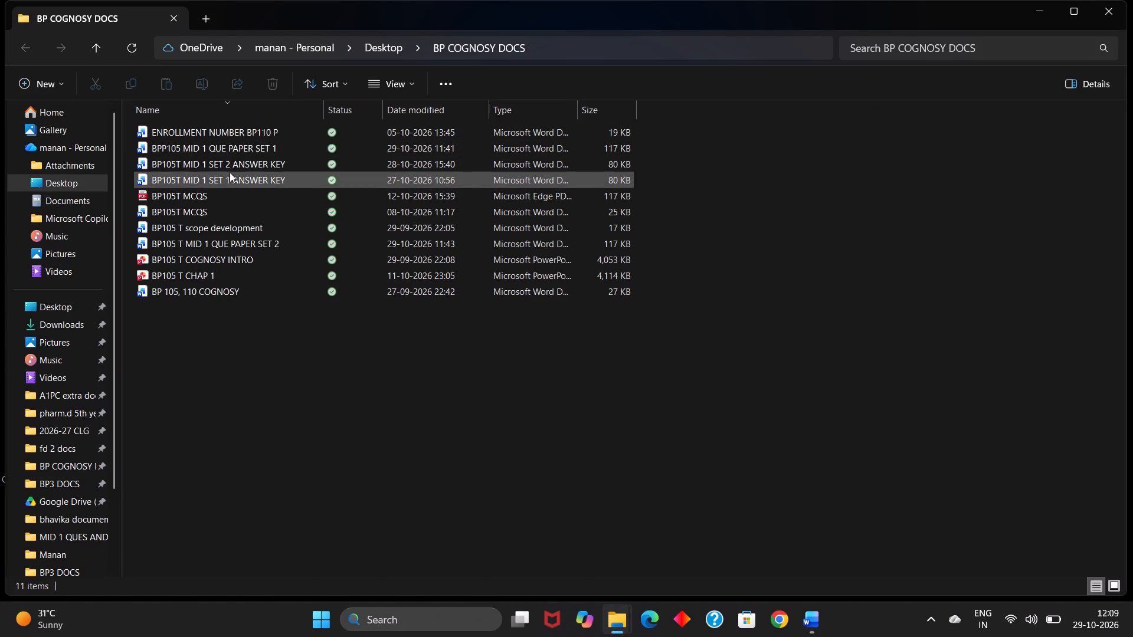
double_click(247, 150)
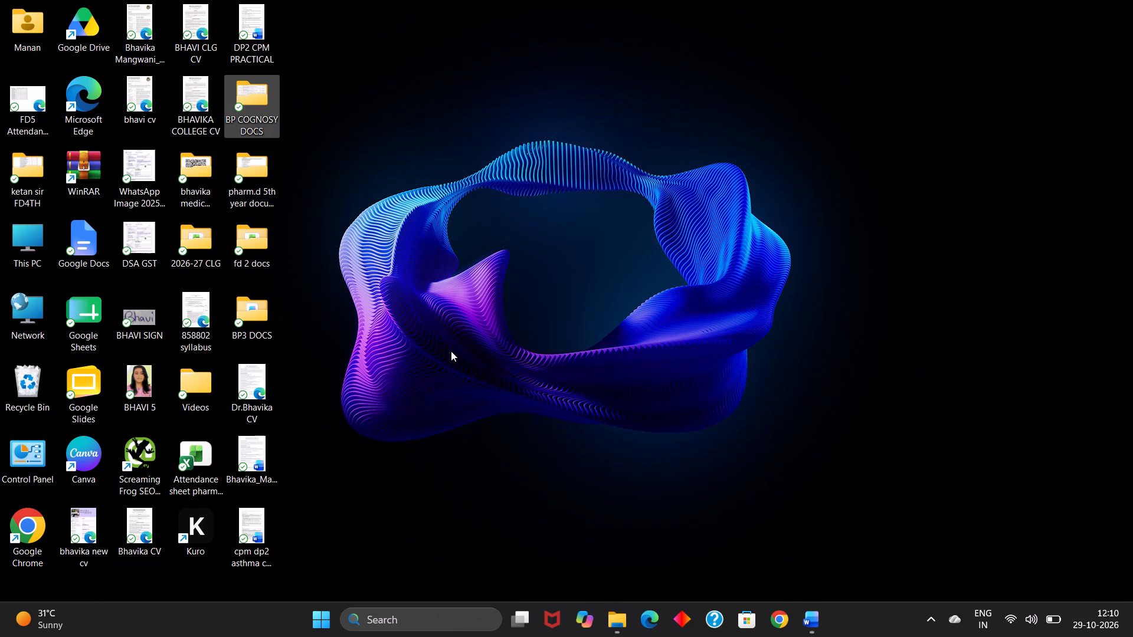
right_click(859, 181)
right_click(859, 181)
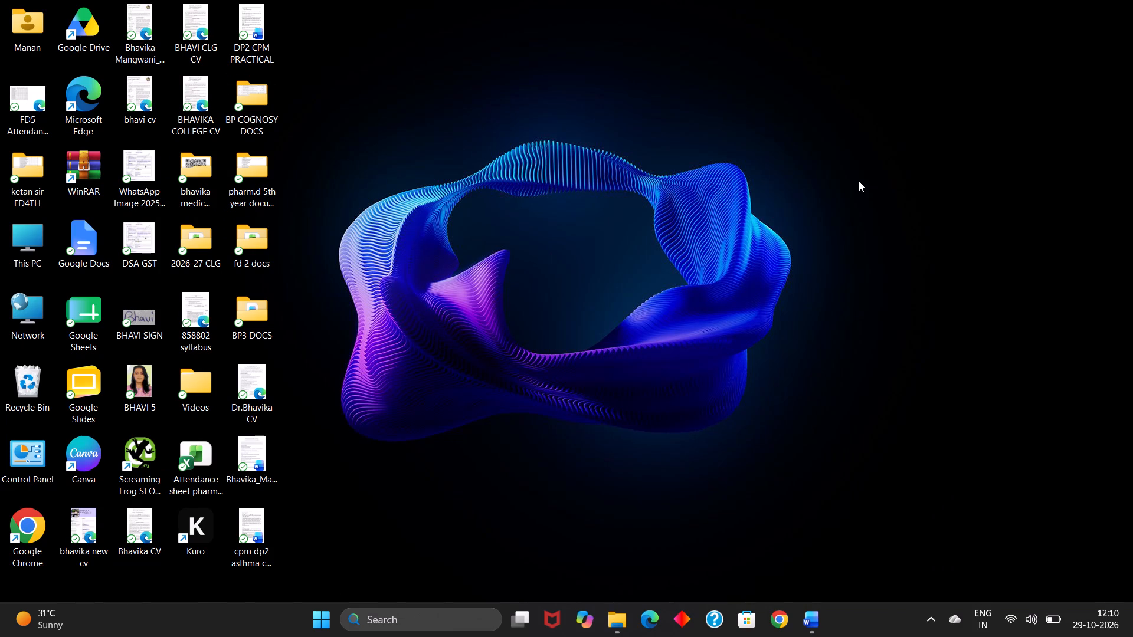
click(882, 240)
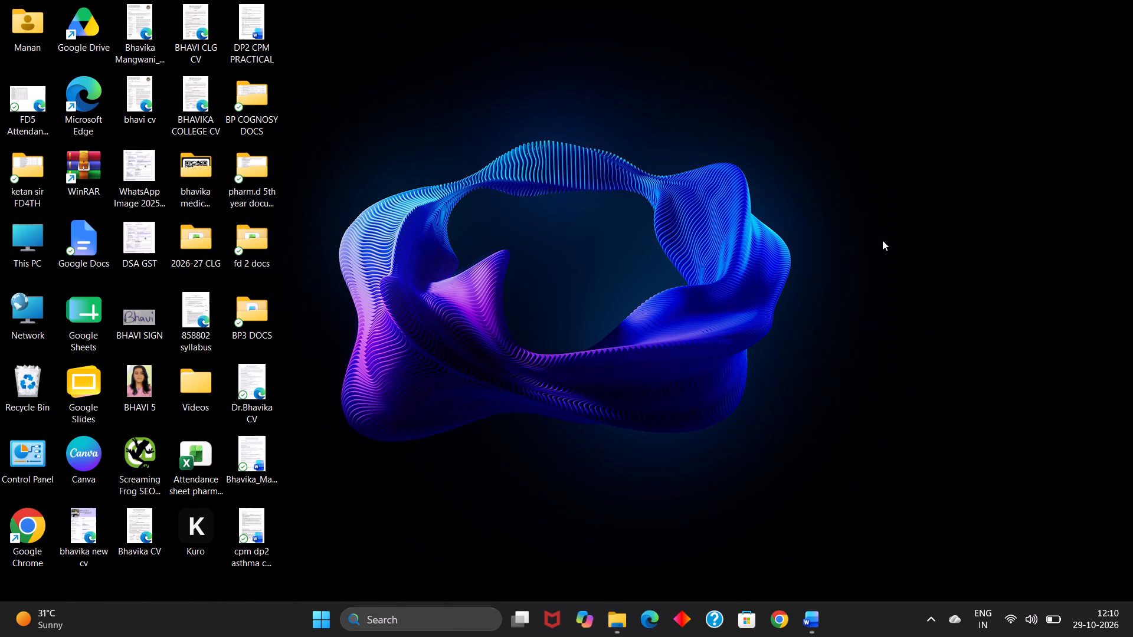